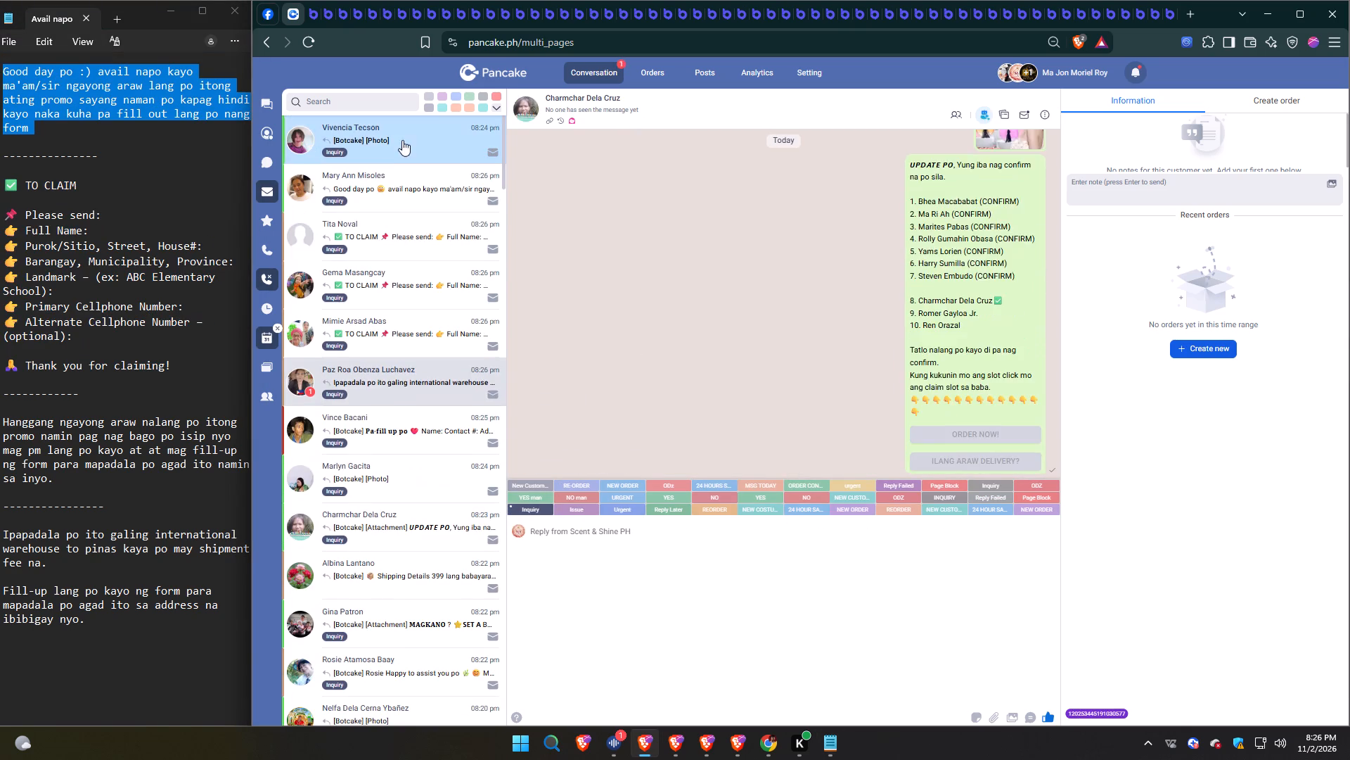
pyautogui.click(403, 139)
pyautogui.scroll(3, 390, 443)
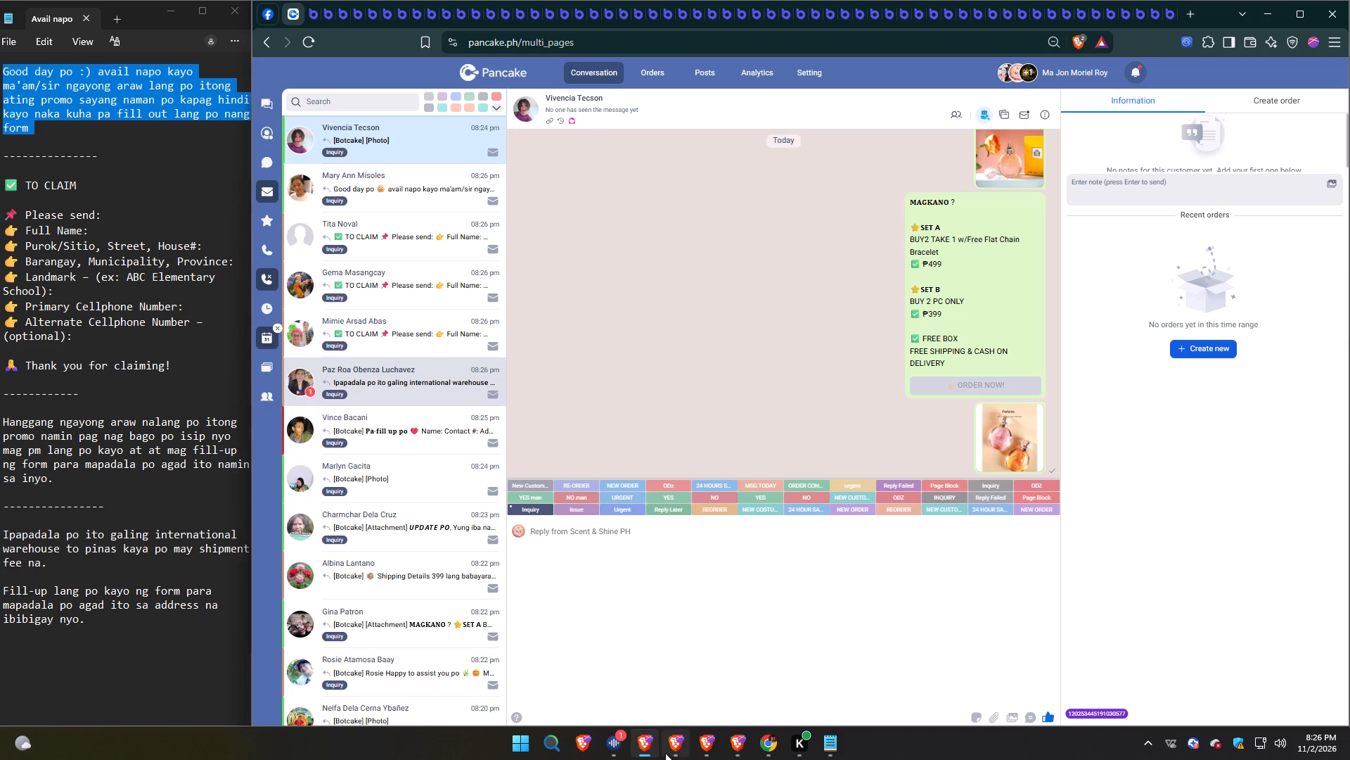
# Switch to the next browser window's inbox and open its oldest unread conversations, from 03:19 pm up to the 05:13 pm one.
pyautogui.click(665, 753)
pyautogui.scroll(18, 396, 590)
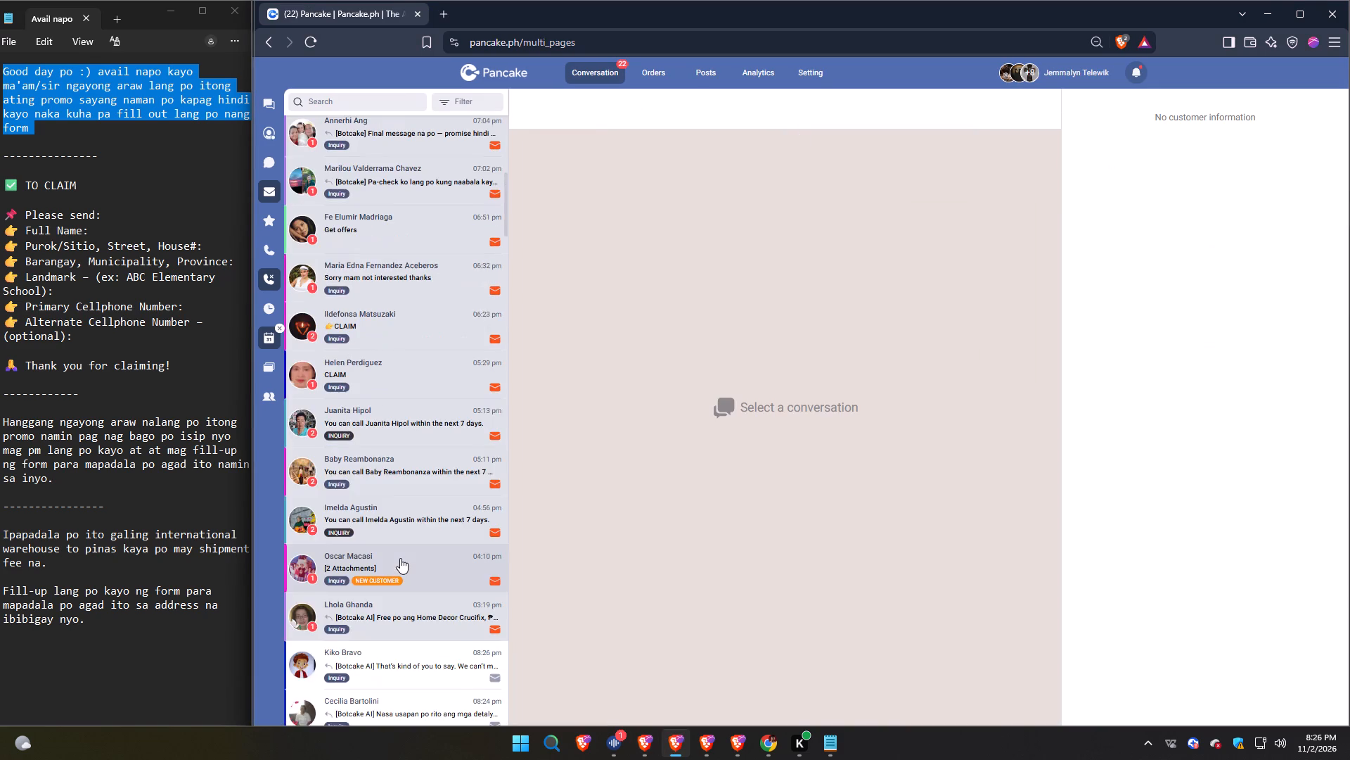
pyautogui.scroll(-2, 400, 558)
pyautogui.scroll(1, 391, 467)
pyautogui.click(384, 428)
pyautogui.click(387, 366)
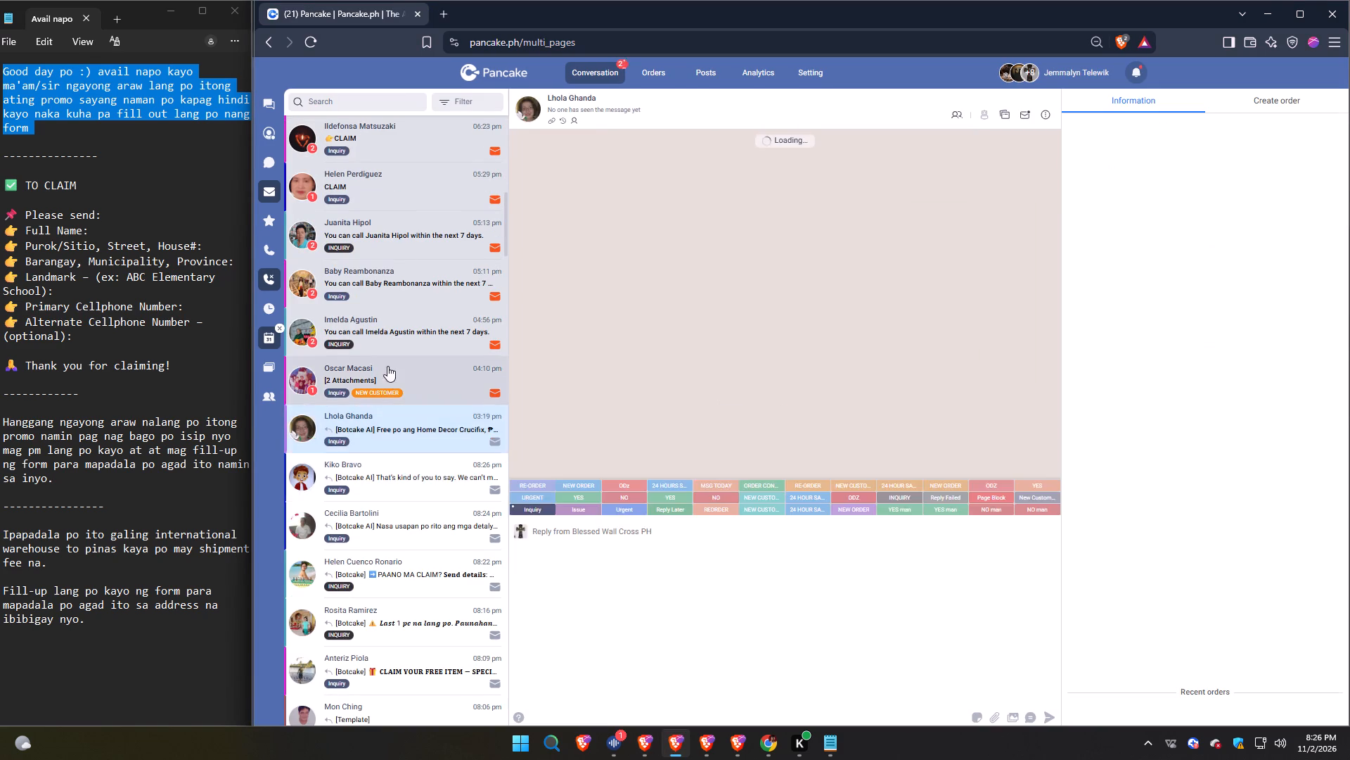
pyautogui.click(397, 315)
pyautogui.moveTo(404, 252); pyautogui.dragTo(406, 243)
# Try to send the notepad's "TO CLAIM" form to the customer who wrote "CLAIM" at 05:29 pm.
pyautogui.click(406, 192)
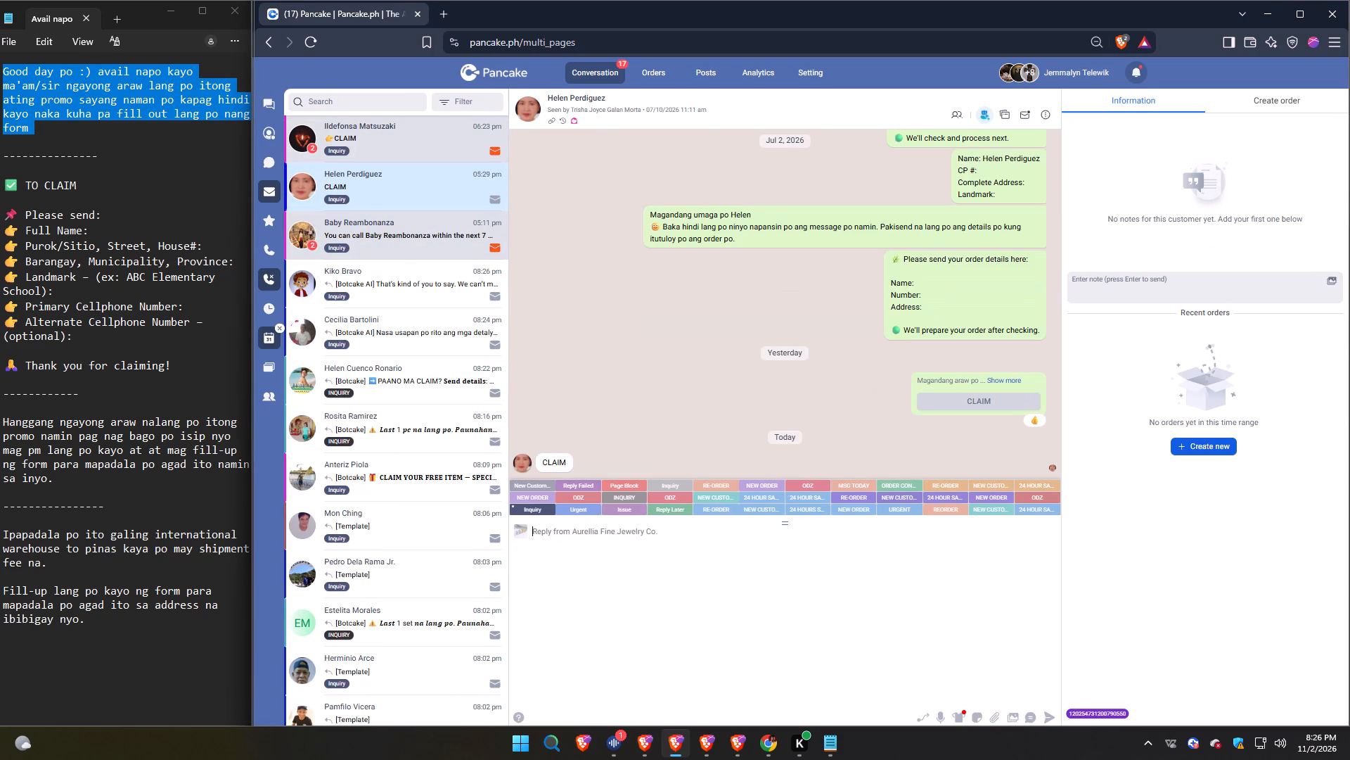
pyautogui.click(656, 638)
pyautogui.moveTo(192, 372); pyautogui.dragTo(0, 181)
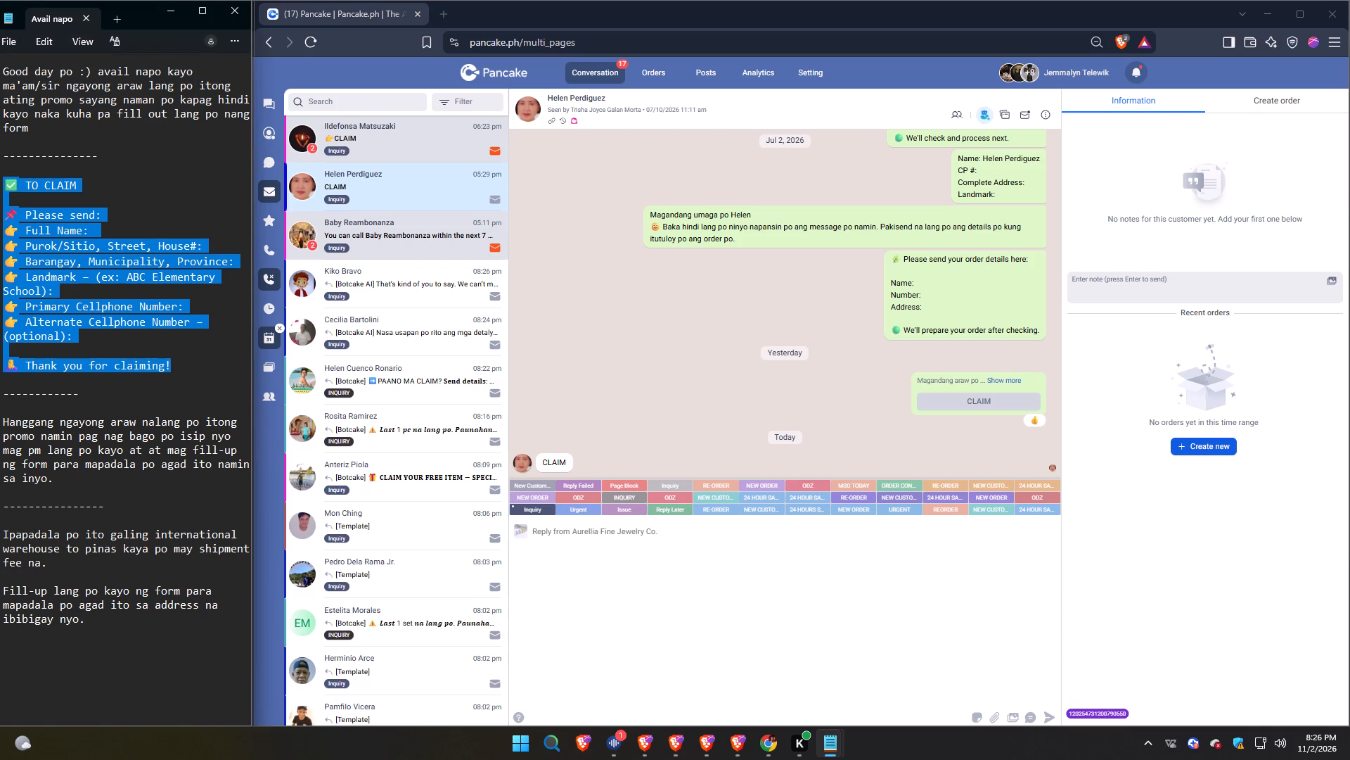
pyautogui.hotkey('ctrl', 'c')
pyautogui.click(587, 538)
pyautogui.hotkey('ctrl', 'v')
pyautogui.press('Return')
# Open the unread 05:11 pm conversation with the "You can call" notice to mark it read.
pyautogui.scroll(1, 389, 422)
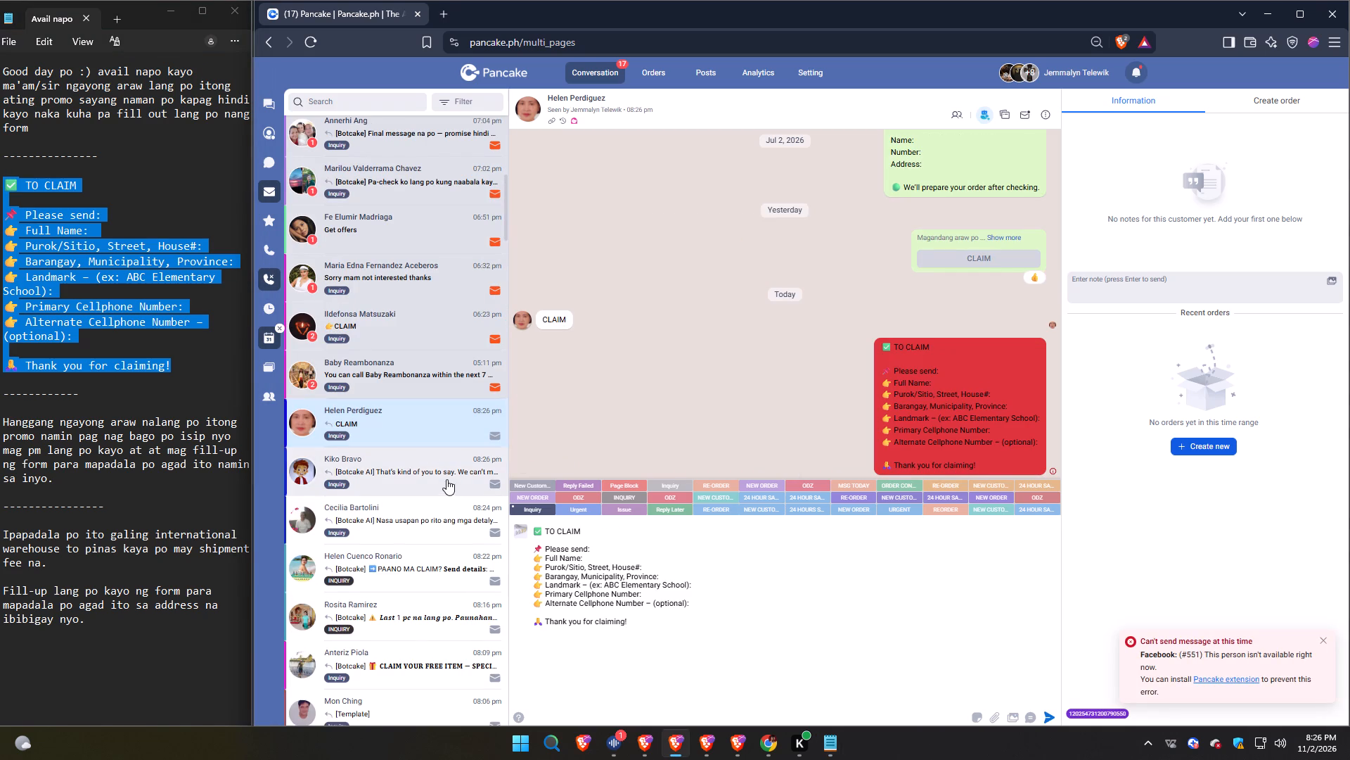
pyautogui.moveTo(379, 289); pyautogui.dragTo(379, 317)
pyautogui.click(375, 360)
pyautogui.moveTo(375, 338); pyautogui.dragTo(376, 289)
# Try to send the notepad's "Good day po :) avail napo kayo" promo message to the 06:51 pm "Get offers" customer.
pyautogui.click(382, 245)
pyautogui.click(387, 234)
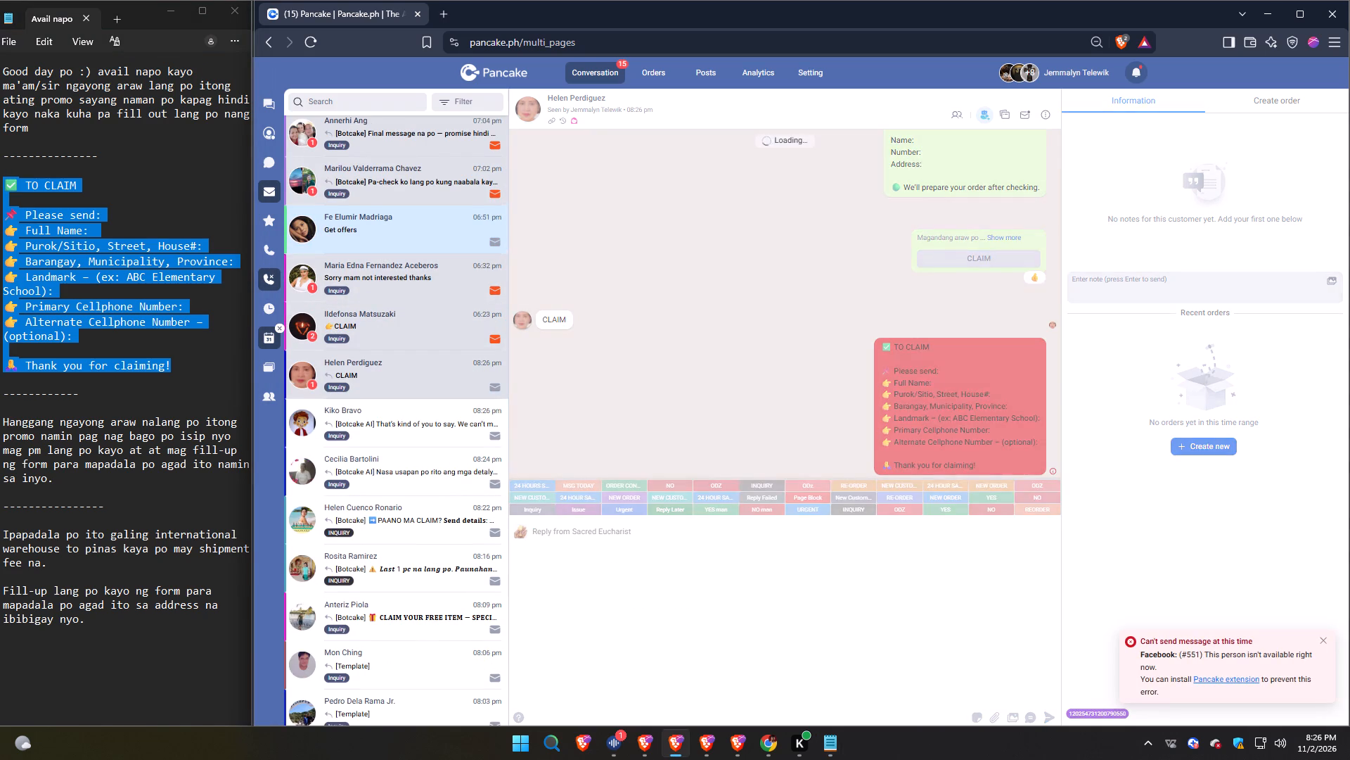
pyautogui.moveTo(80, 137); pyautogui.dragTo(0, 34)
pyautogui.hotkey('ctrl', 'c')
pyautogui.click(643, 550)
pyautogui.hotkey('ctrl', 'v')
pyautogui.press('Return')
# Open the unread conversations from 06:32 pm to 07:13 pm, leaving the 06:23 pm "CLAIM" one unread.
pyautogui.scroll(1, 484, 529)
pyautogui.click(373, 548)
pyautogui.moveTo(371, 494); pyautogui.dragTo(371, 479)
pyautogui.moveTo(373, 448); pyautogui.dragTo(375, 441)
pyautogui.moveTo(381, 423); pyautogui.dragTo(382, 414)
pyautogui.moveTo(388, 392); pyautogui.dragTo(389, 380)
pyautogui.moveTo(392, 358); pyautogui.dragTo(391, 350)
pyautogui.moveTo(394, 341); pyautogui.dragTo(394, 328)
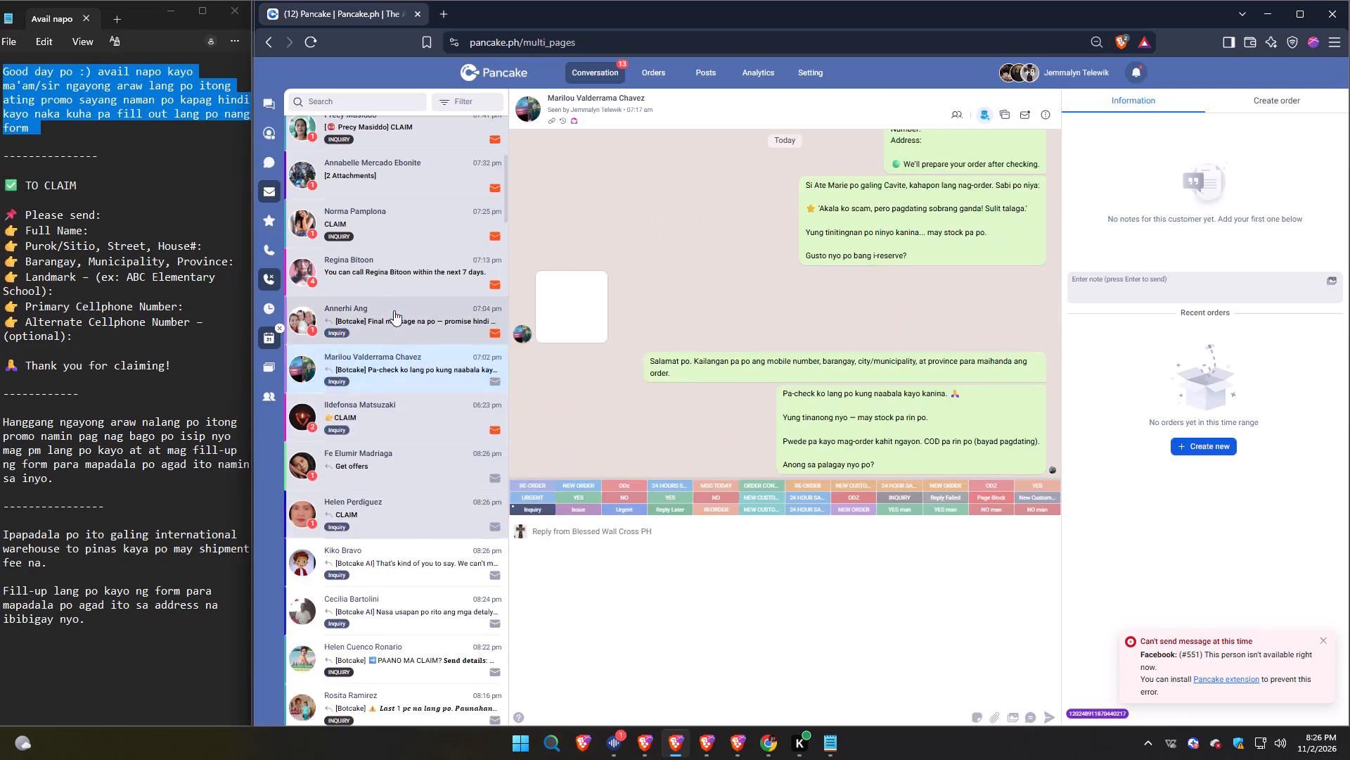
pyautogui.click(394, 313)
pyautogui.click(395, 285)
pyautogui.click(396, 255)
# Send the copied "Good day po" promo message to the customer who wrote "CLAIM" at 07:25 pm.
pyautogui.click(402, 228)
pyautogui.click(608, 583)
pyautogui.hotkey('ctrl', 'v')
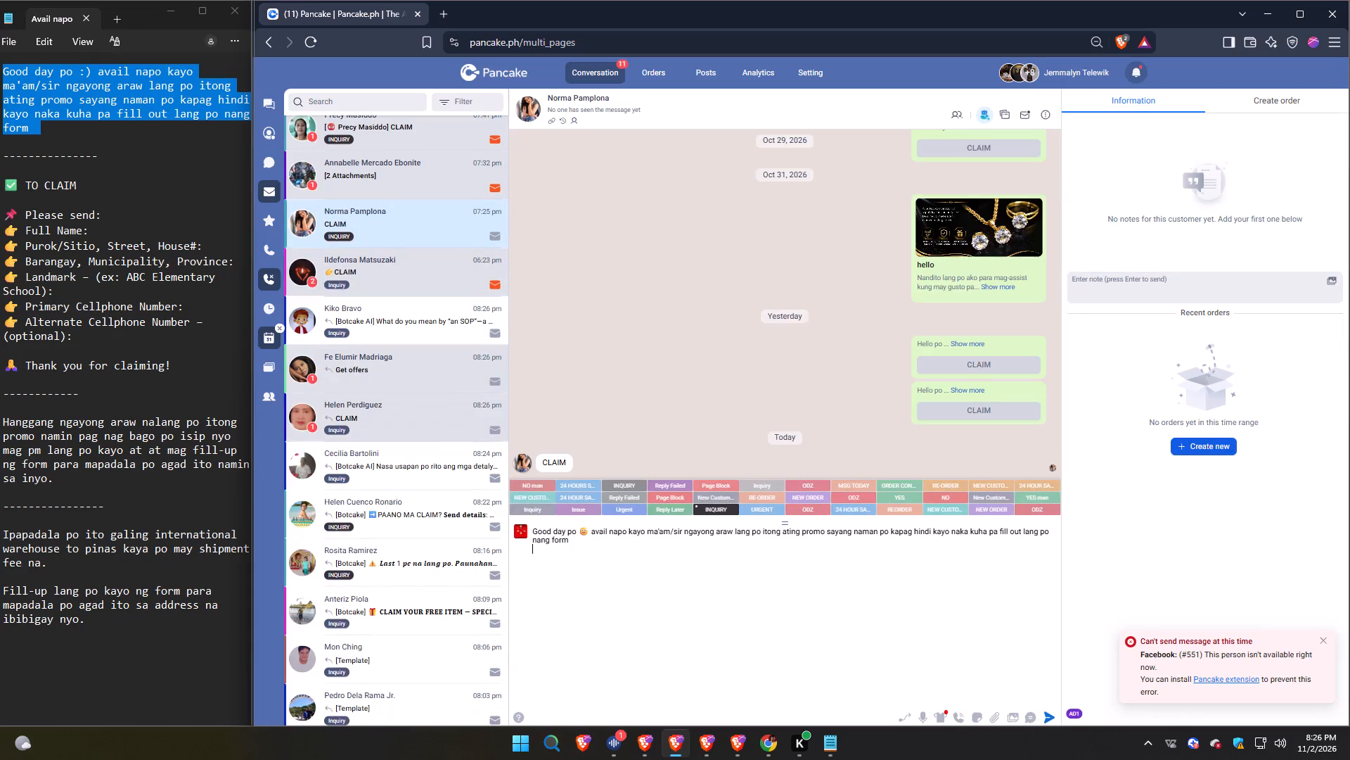
pyautogui.press('Return')
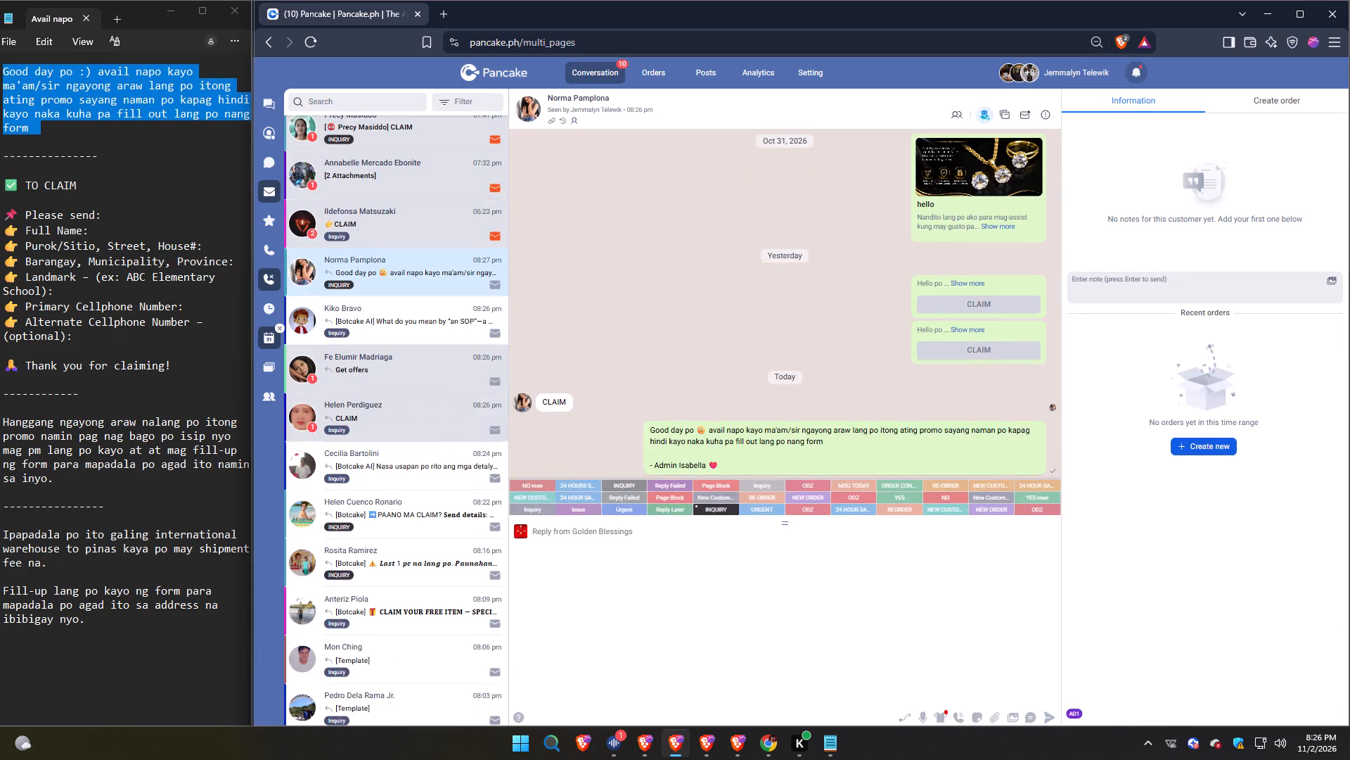
# Send the copied "Good day po" promo message to the customer who wrote "CLAIM" at 06:23 pm.
pyautogui.scroll(1, 330, 455)
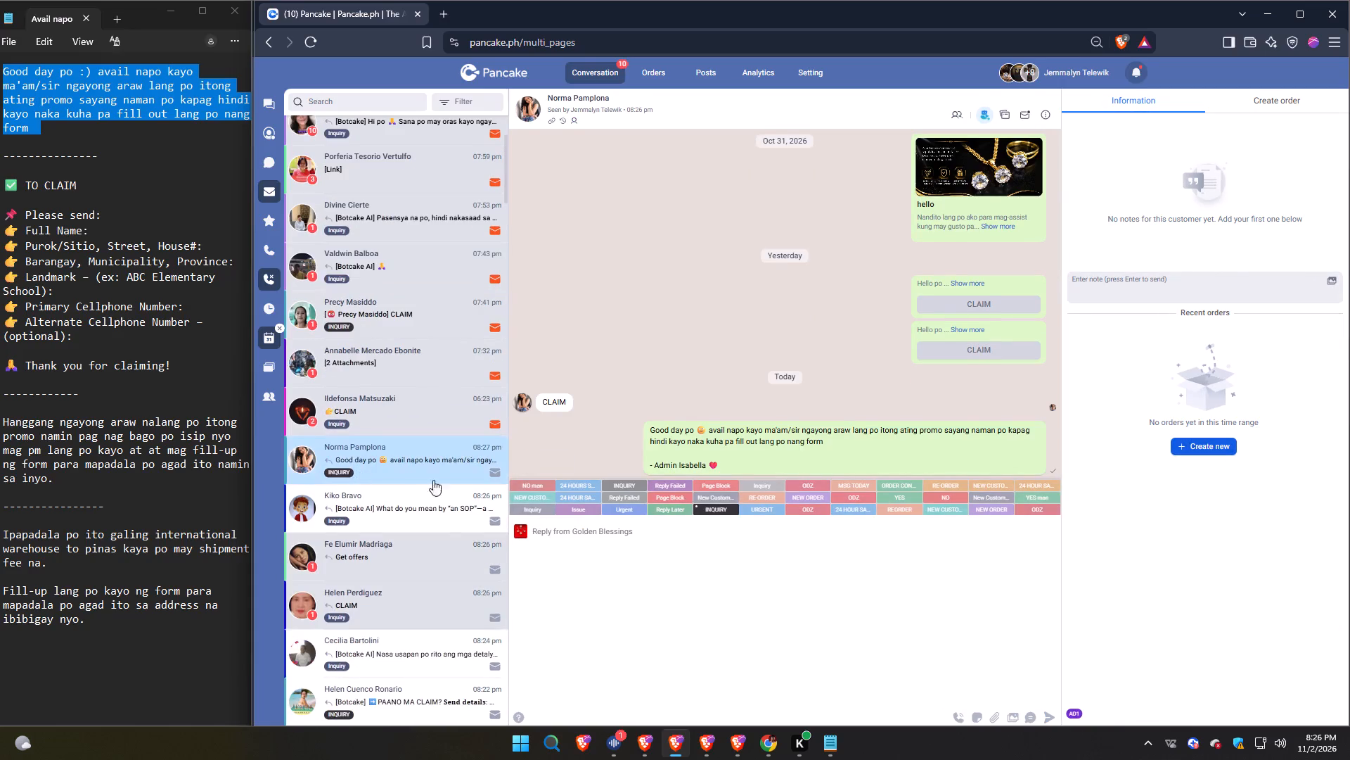
pyautogui.click(369, 390)
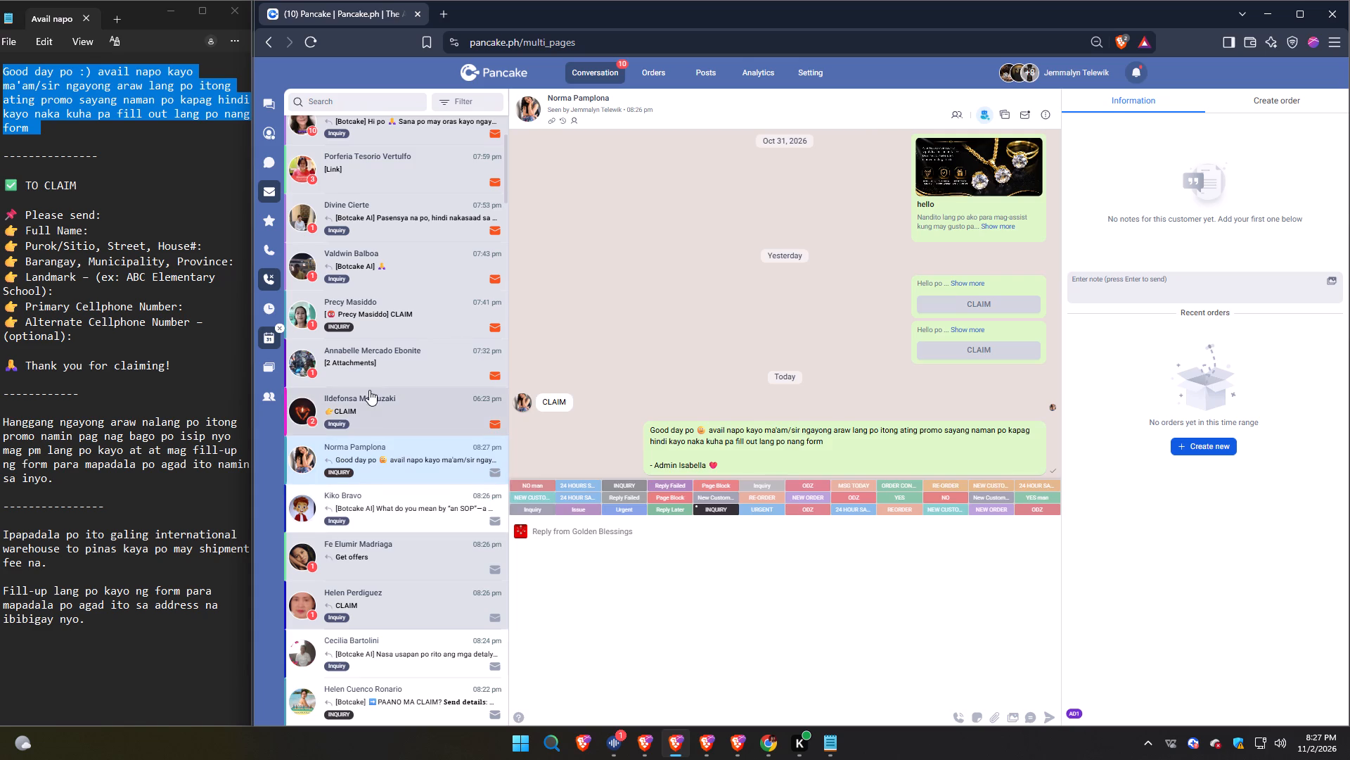
pyautogui.click(624, 596)
pyautogui.hotkey('ctrl', 'v')
pyautogui.press('Return')
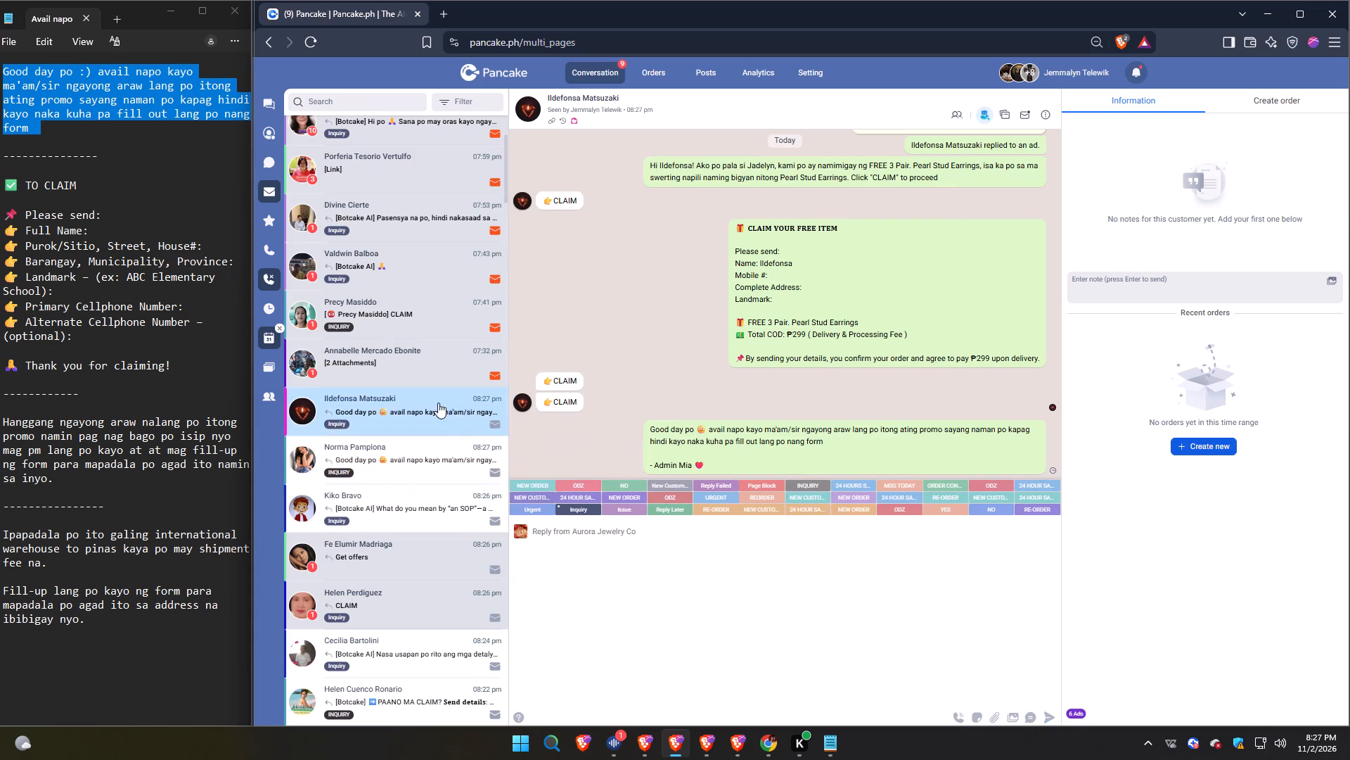
# Open the unread conversations from the 07:32 pm attachments up to the 07:59 pm link message to mark them read.
pyautogui.click(397, 351)
pyautogui.moveTo(392, 320); pyautogui.dragTo(391, 313)
pyautogui.click(395, 291)
pyautogui.moveTo(410, 258); pyautogui.dragTo(412, 251)
pyautogui.click(415, 225)
pyautogui.moveTo(416, 205); pyautogui.dragTo(416, 199)
pyautogui.click(416, 181)
# Open the last unread conversations, from 08:02 pm up to the 08:10 pm one heading the list, to mark them read.
pyautogui.scroll(1, 402, 498)
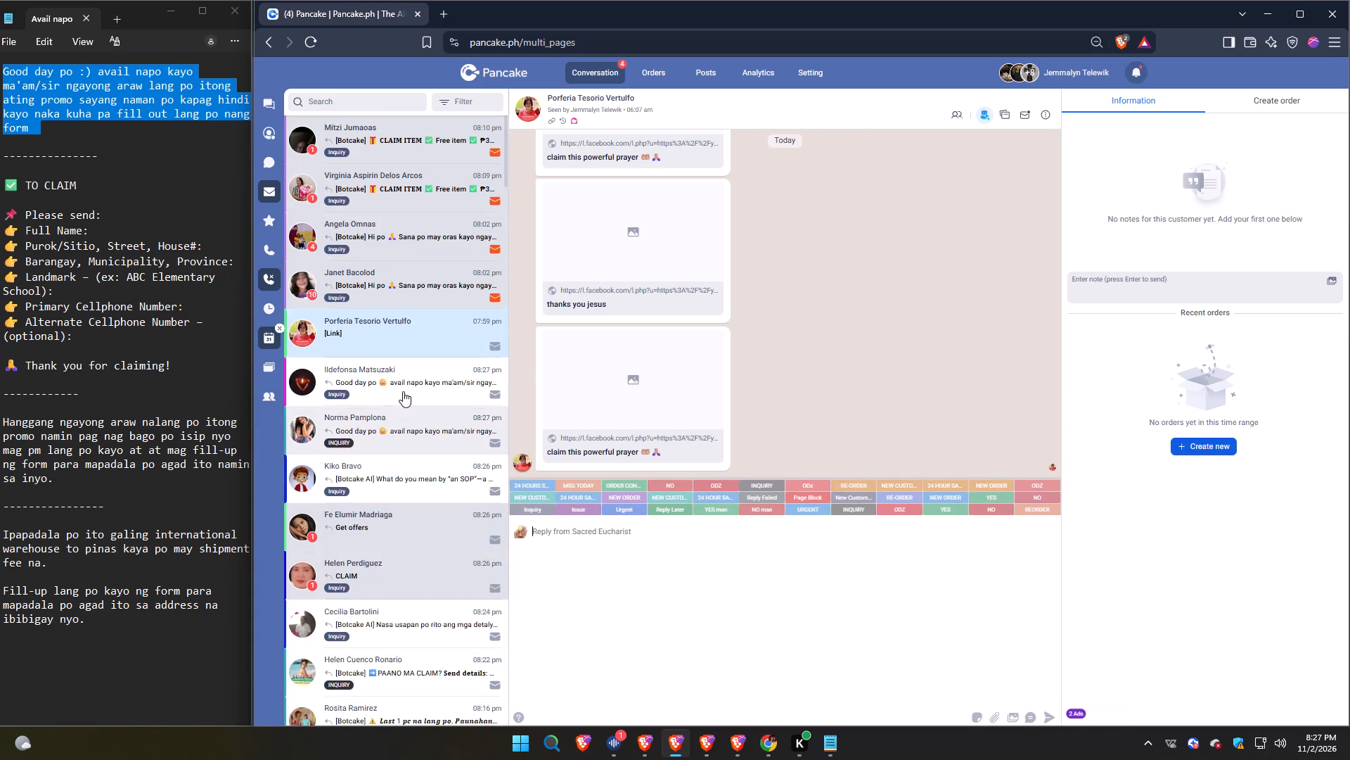
pyautogui.click(396, 255)
pyautogui.click(396, 249)
pyautogui.click(404, 237)
pyautogui.click(409, 262)
pyautogui.moveTo(405, 241); pyautogui.dragTo(404, 235)
pyautogui.click(403, 213)
pyautogui.moveTo(405, 190); pyautogui.dragTo(408, 184)
pyautogui.click(431, 156)
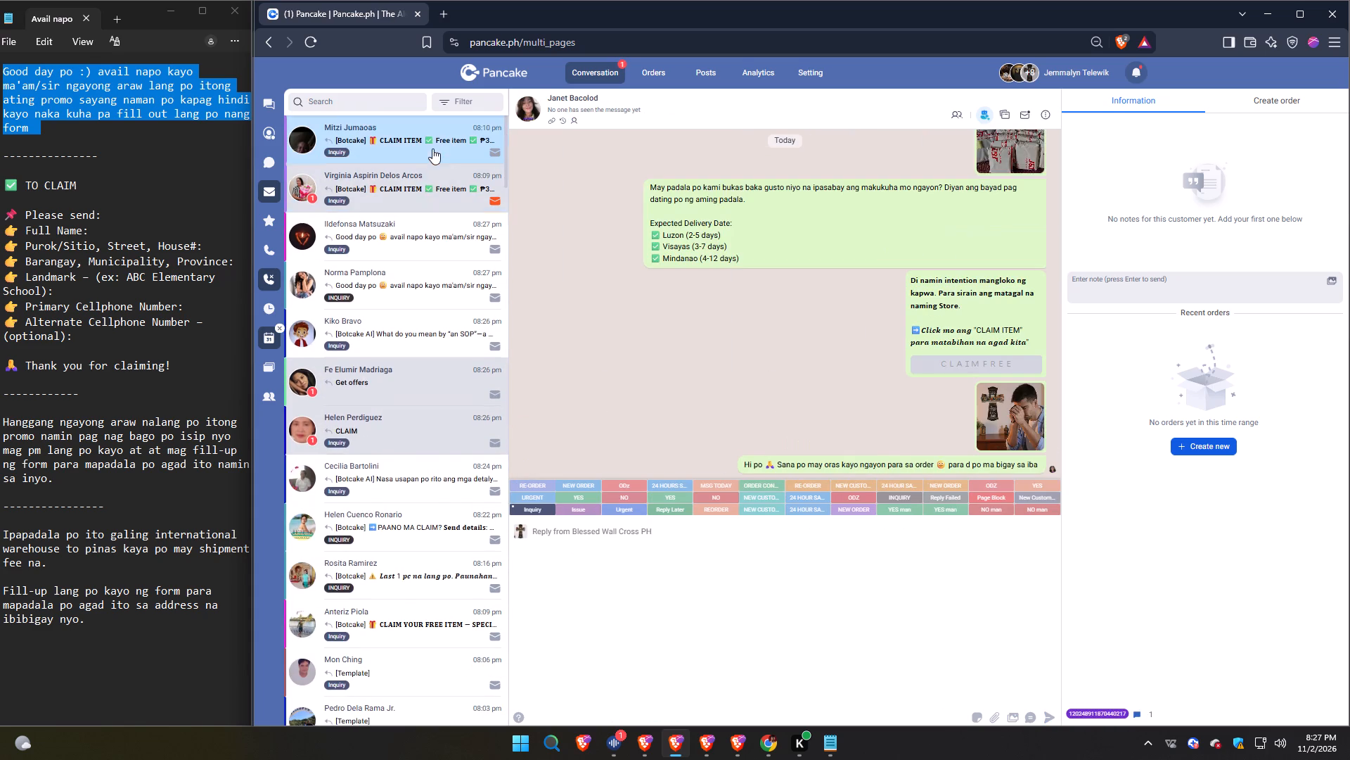
pyautogui.doubleClick(432, 147)
pyautogui.scroll(2, 405, 365)
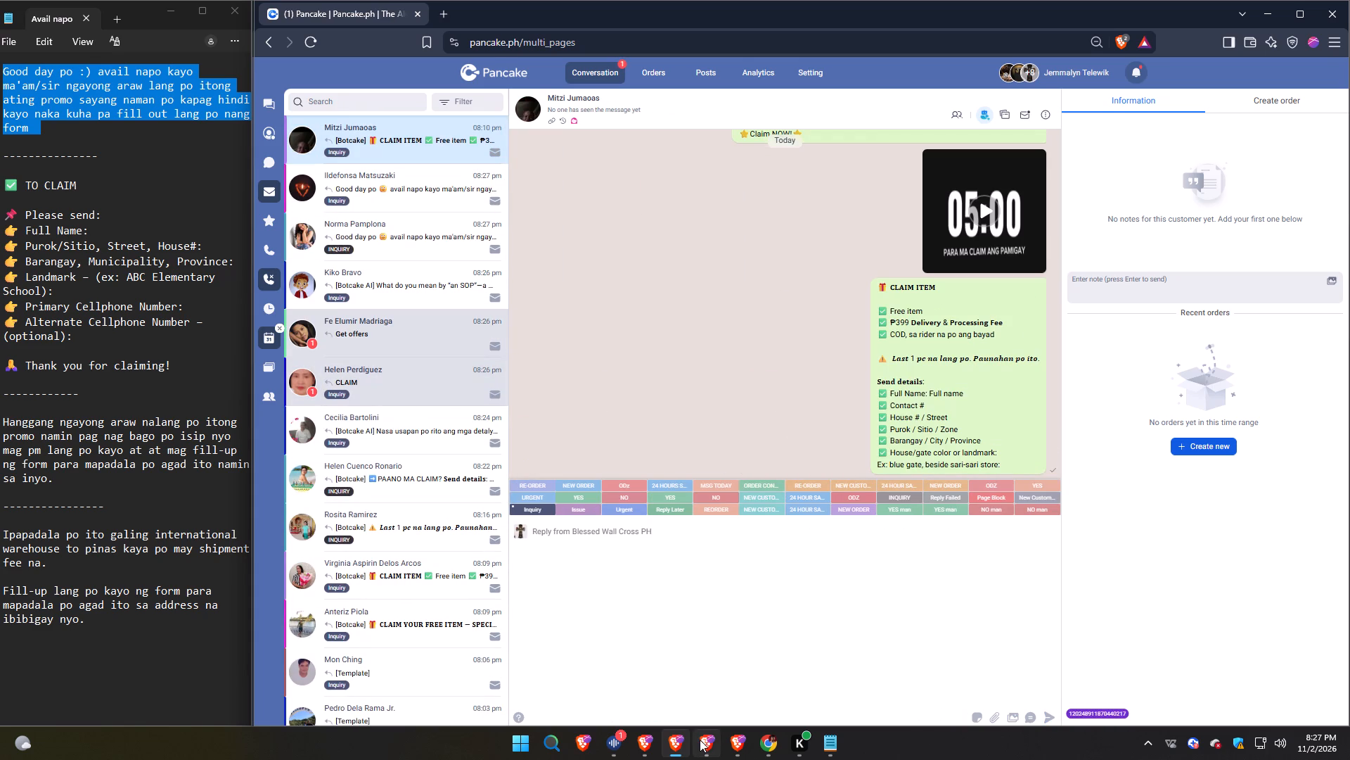
# Switch to the third browser window's inbox and open the oldest unread conversations, from about 02:59 pm to 03:04 pm.
pyautogui.click(702, 741)
pyautogui.scroll(3, 420, 515)
pyautogui.scroll(-17, 424, 525)
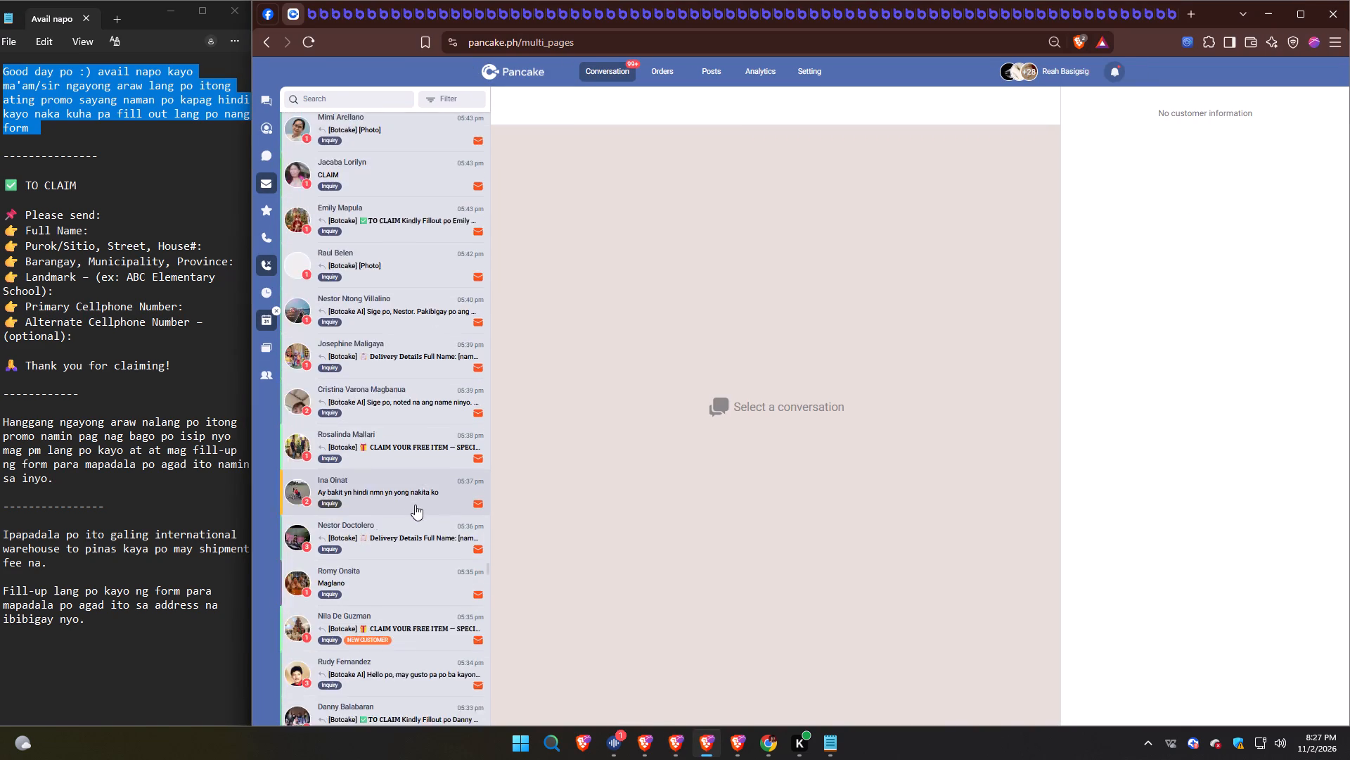
pyautogui.scroll(-19, 415, 505)
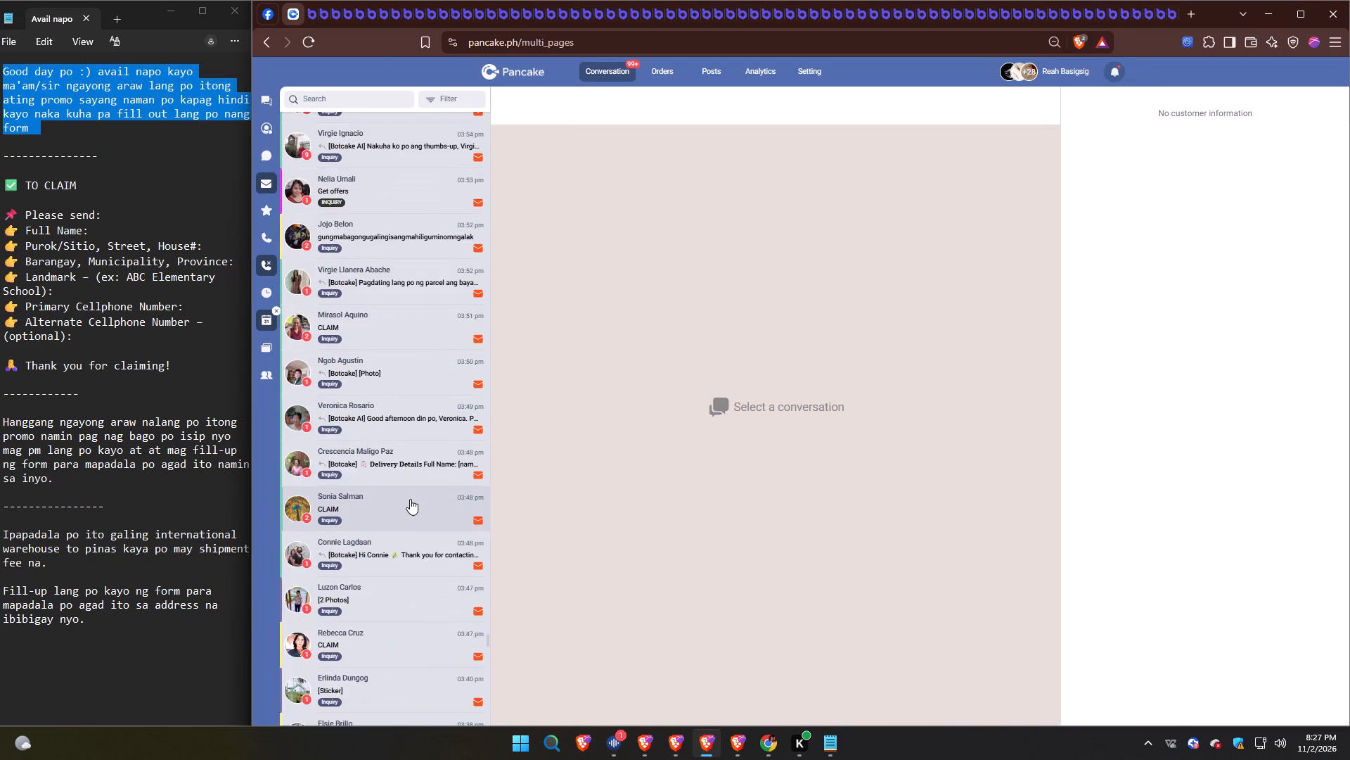
pyautogui.scroll(-7, 410, 499)
pyautogui.scroll(4, 410, 498)
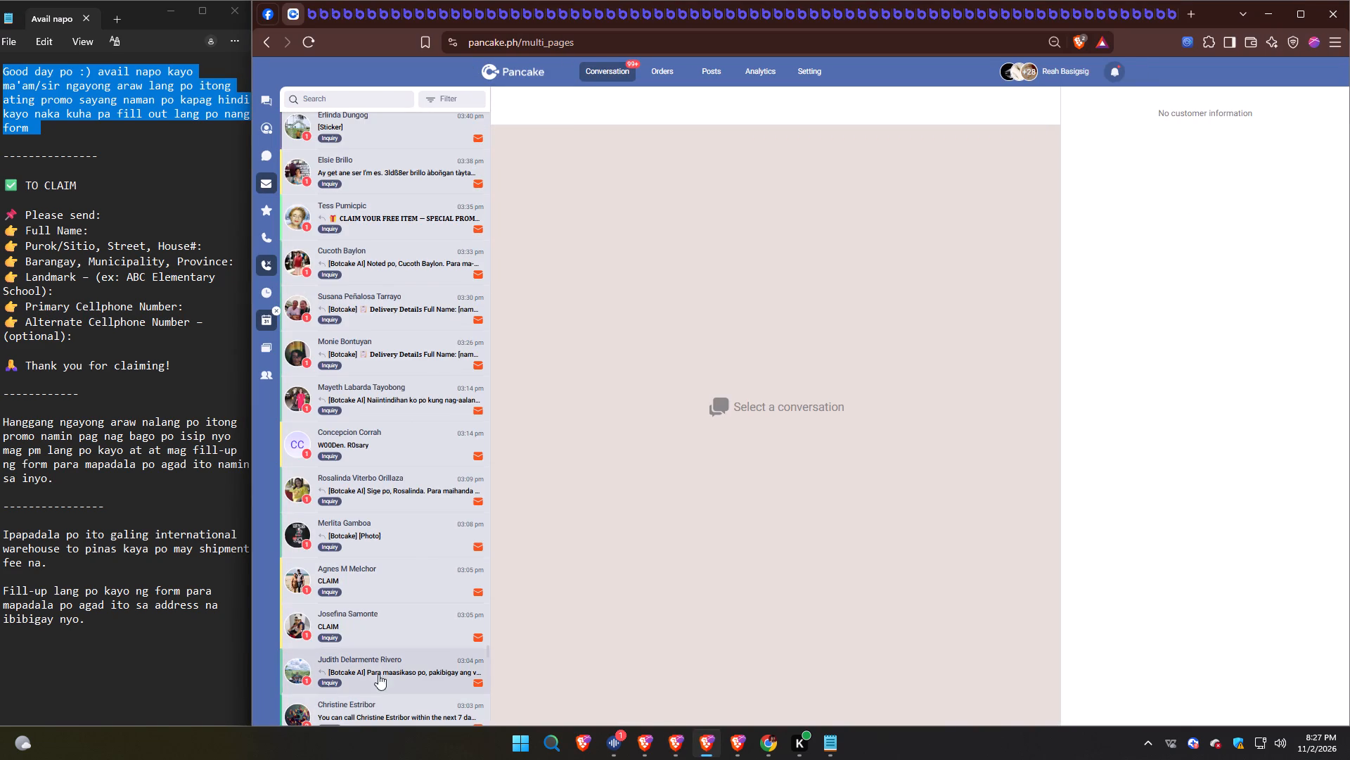
pyautogui.click(371, 697)
pyautogui.click(375, 669)
pyautogui.moveTo(371, 685); pyautogui.dragTo(366, 692)
pyautogui.click(363, 706)
pyautogui.click(372, 661)
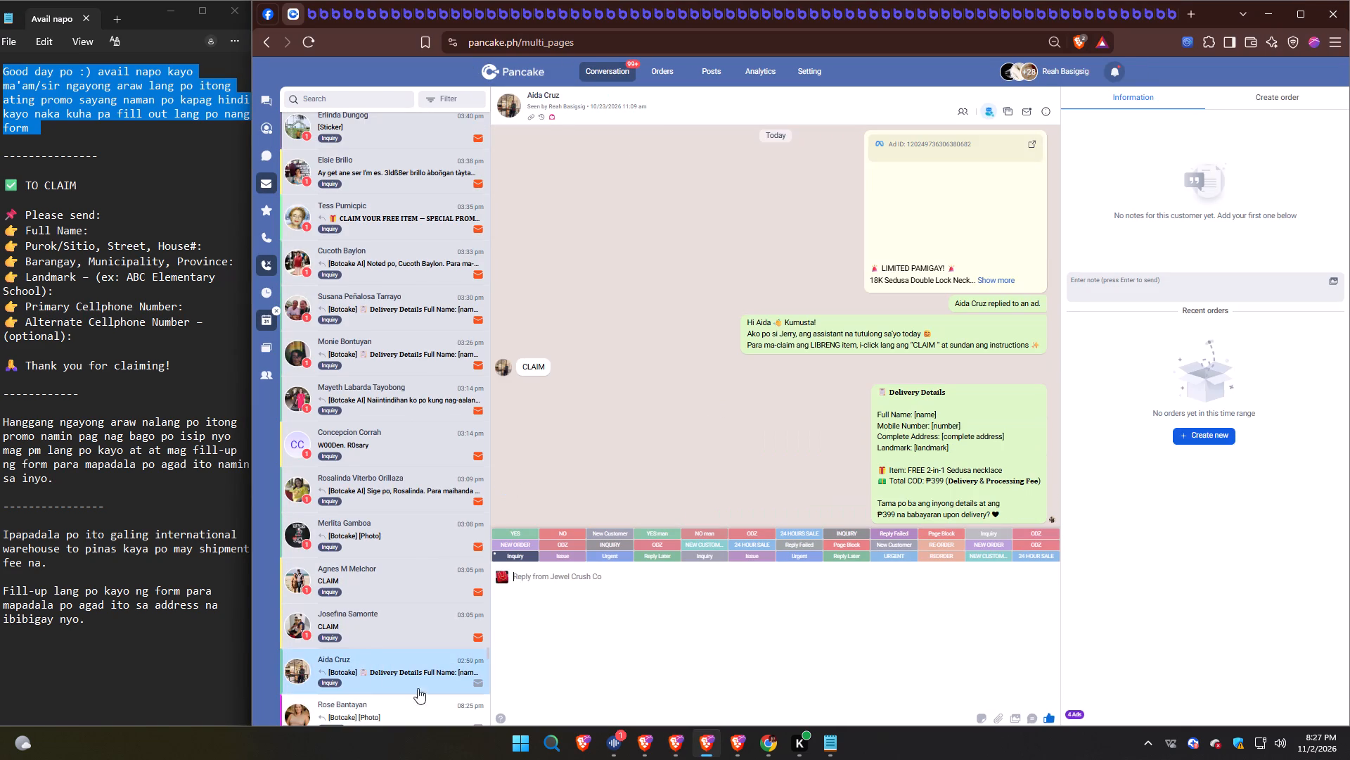
# Open the unread conversations from 03:08 pm up to 03:35 pm, leaving the two 03:05 pm "CLAIM" ones unread.
pyautogui.click(378, 479)
pyautogui.click(373, 528)
pyautogui.click(381, 452)
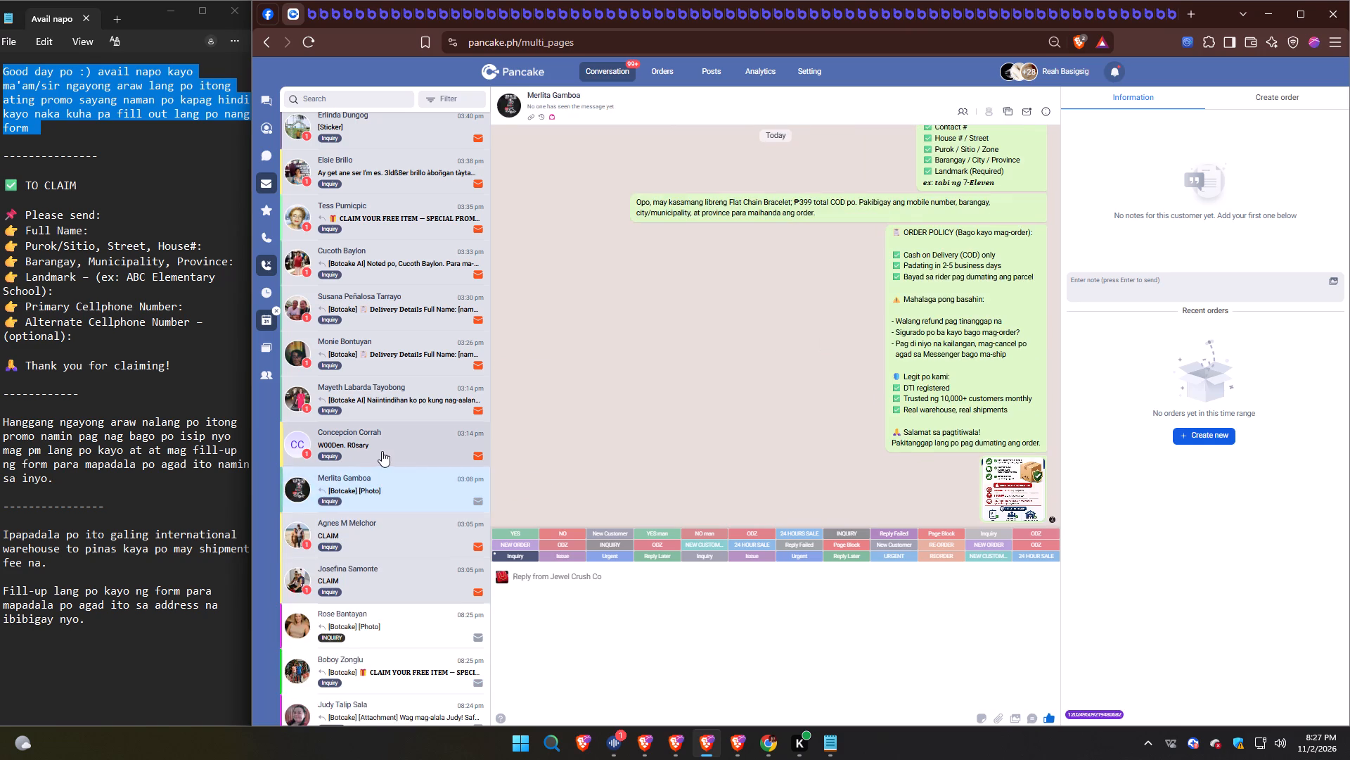
pyautogui.click(382, 403)
pyautogui.click(377, 348)
pyautogui.click(375, 305)
pyautogui.click(373, 263)
pyautogui.click(371, 220)
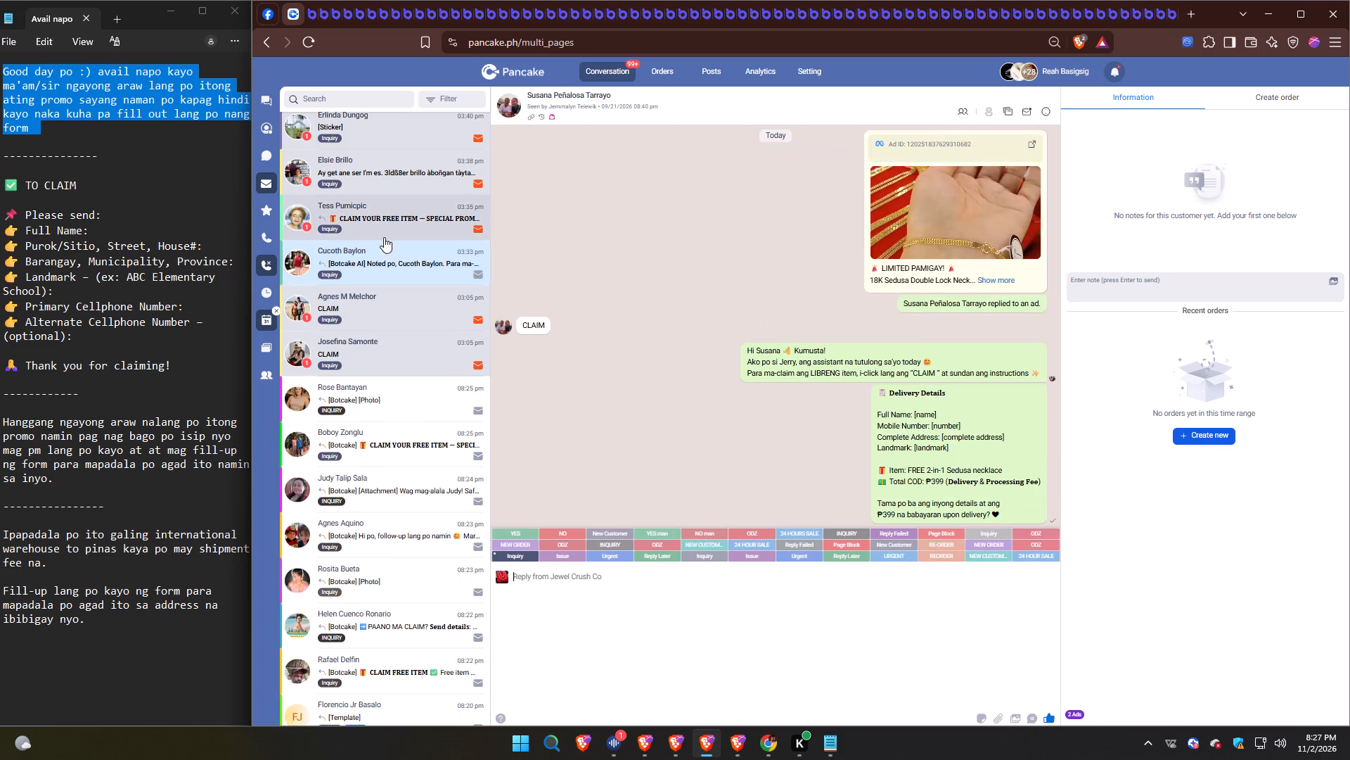
# Reply to the 03:38 pm address message: "Cp # nyo nalang po kulang para mapadala na po agad ito sa inyo".
pyautogui.scroll(1, 412, 429)
pyautogui.scroll(1, 409, 513)
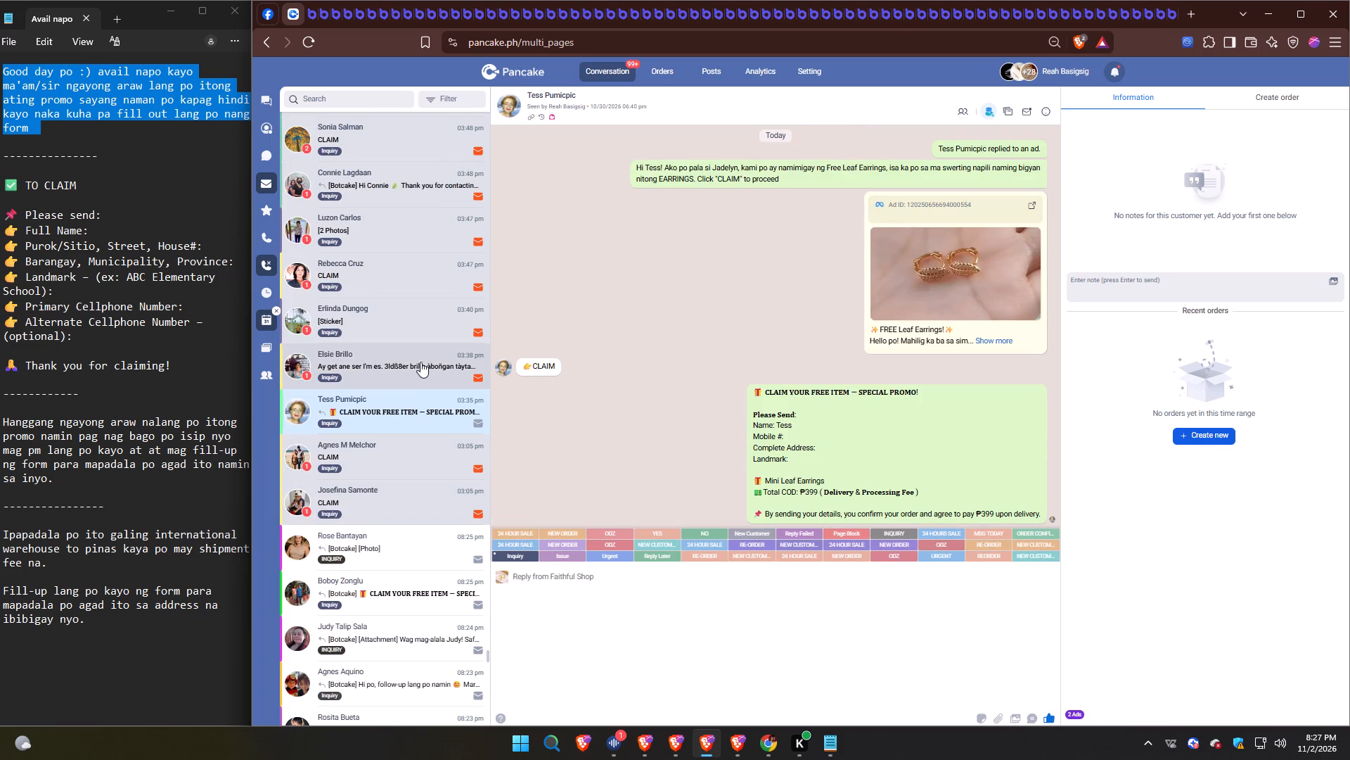
pyautogui.click(387, 365)
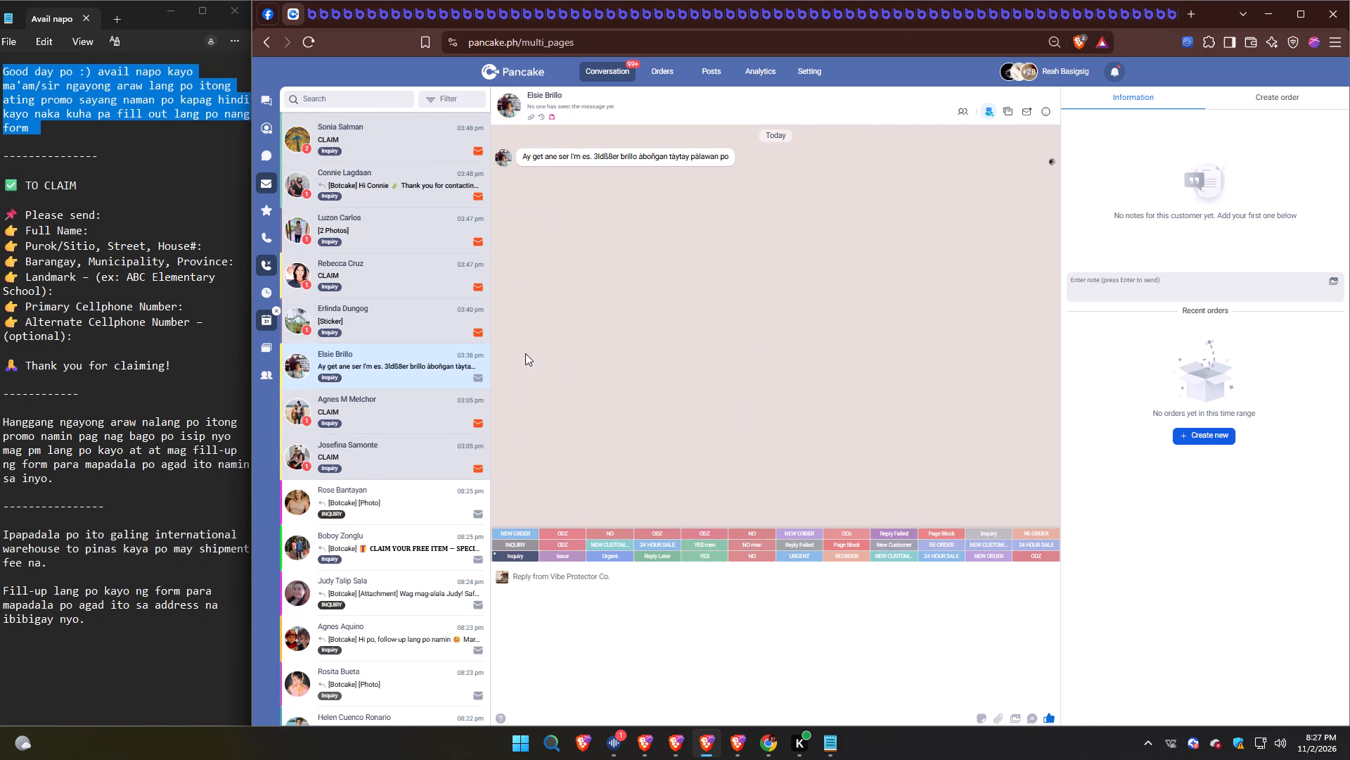
pyautogui.click(651, 616)
pyautogui.write('Cp')
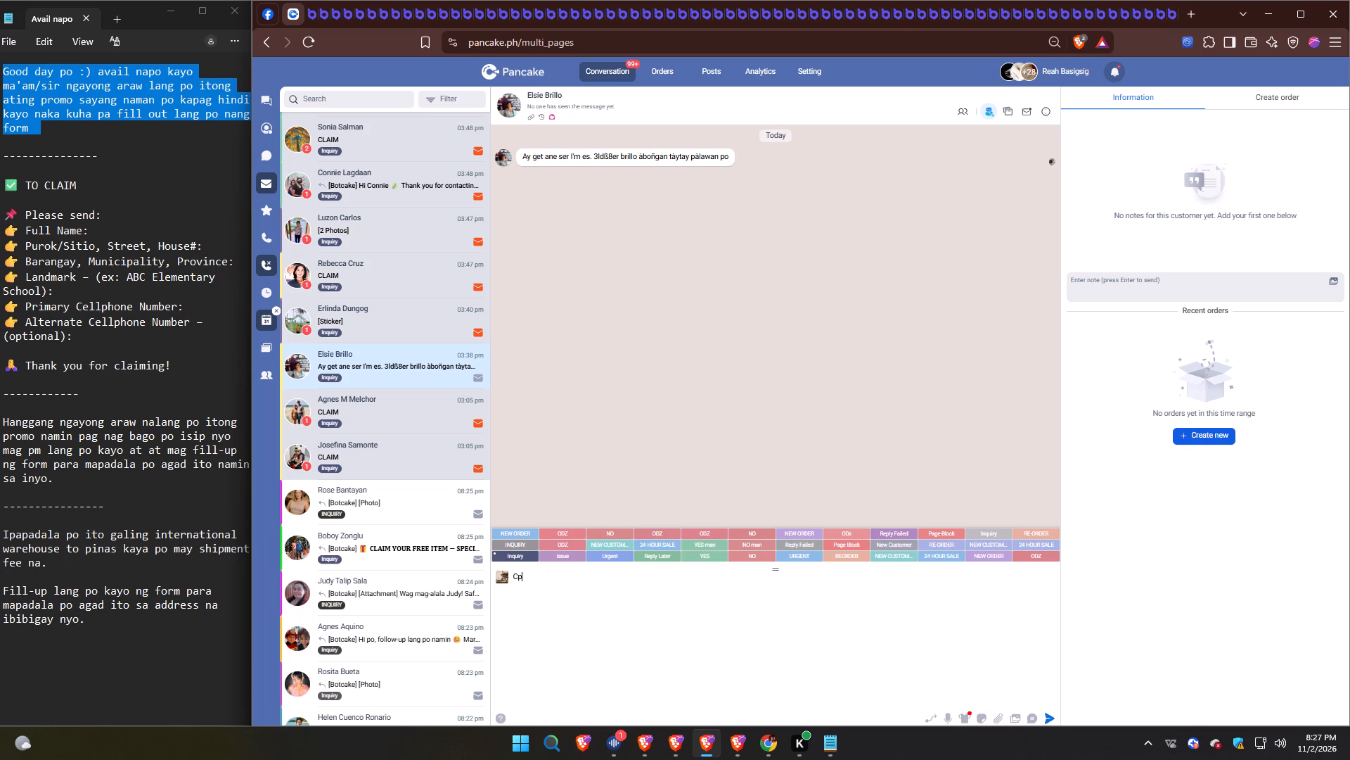
pyautogui.press('space')
pyautogui.press('space')
pyautogui.press('BackSpace')
pyautogui.press('space')
pyautogui.write('nyo nalang po kulkan')
pyautogui.press('BackSpace')
pyautogui.press('BackSpace')
pyautogui.press('BackSpace')
pyautogui.write('ang para mapadala na poa ag')
pyautogui.press('BackSpace')
pyautogui.press('BackSpace')
pyautogui.press('BackSpace')
pyautogui.press('BackSpace')
pyautogui.press('space')
pyautogui.write('agad ito sa inyo')
pyautogui.press('Return')
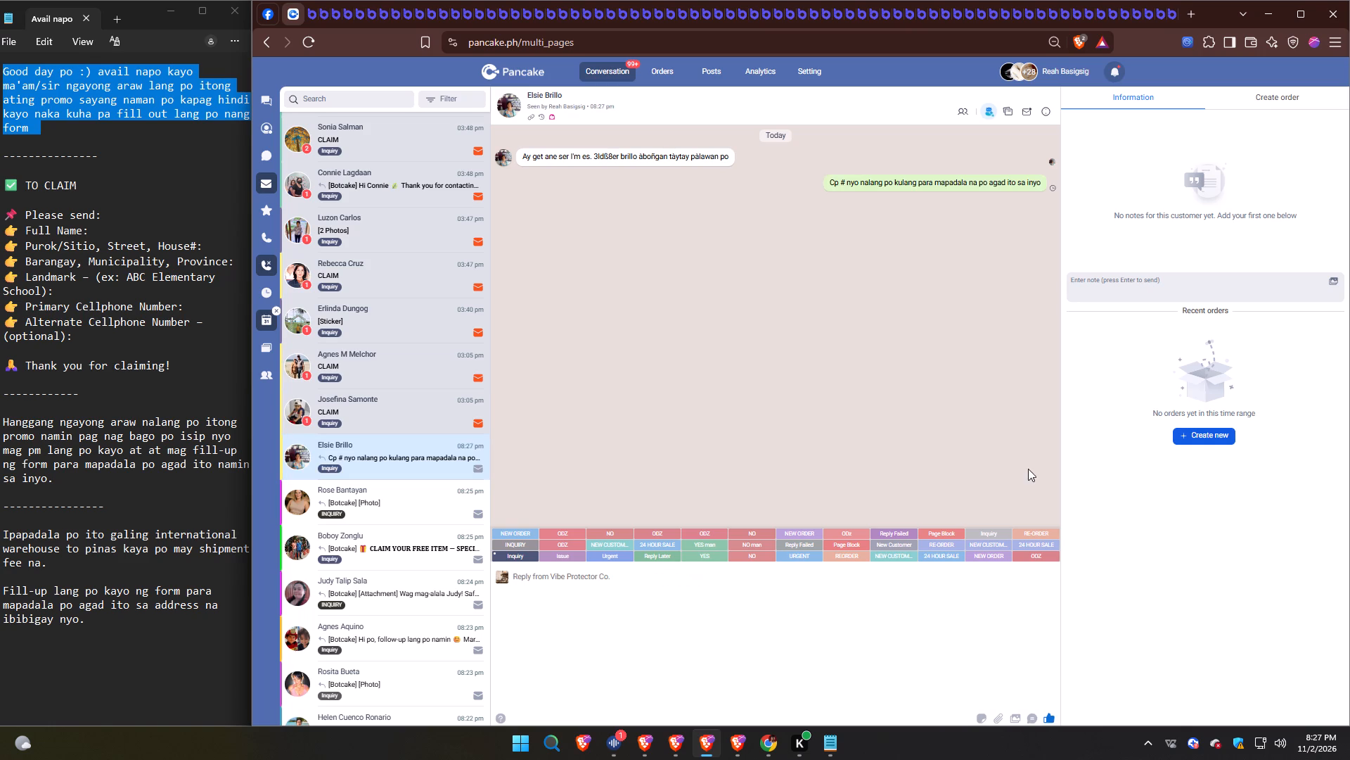
# Open the unread conversations from 03:40 pm up to 03:52 pm, leaving the ones whose last message is "CLAIM" unread.
pyautogui.click(416, 329)
pyautogui.moveTo(399, 242); pyautogui.dragTo(397, 233)
pyautogui.click(392, 192)
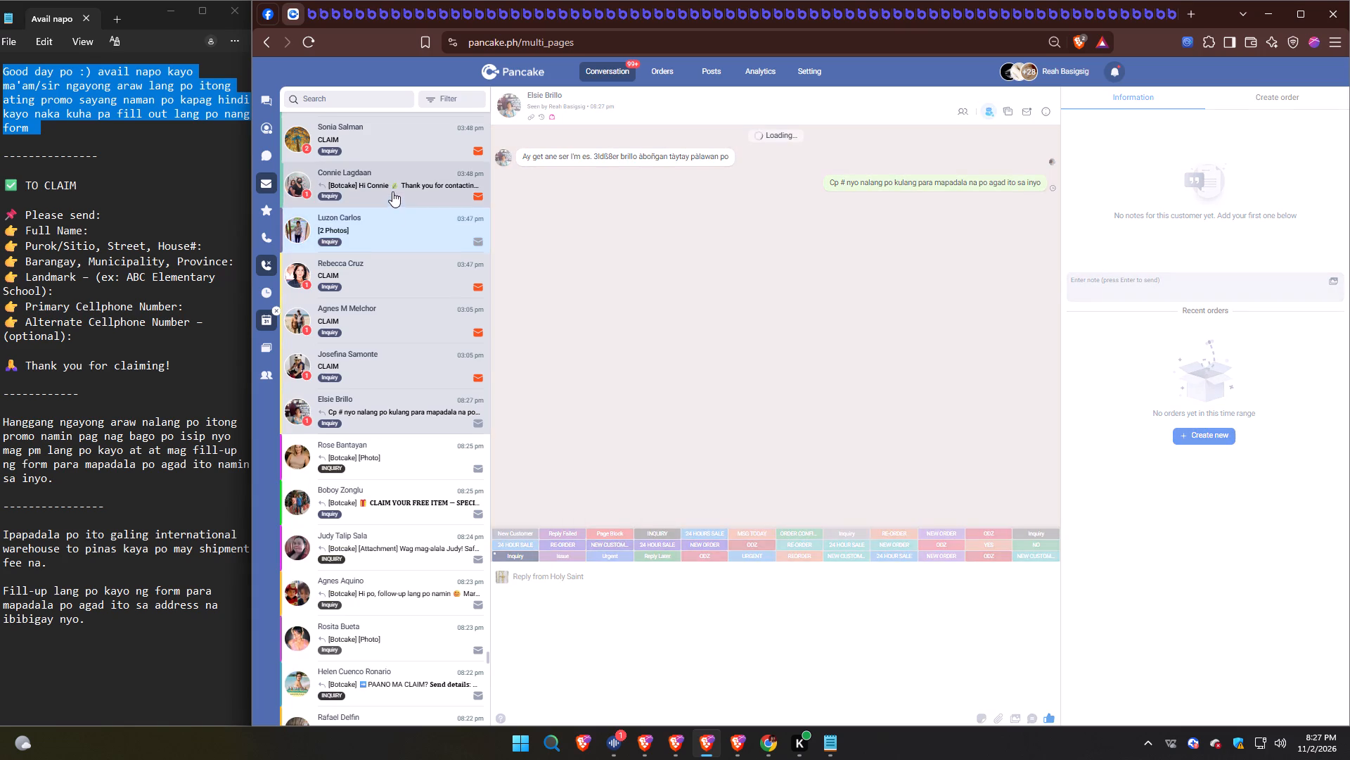
pyautogui.scroll(1, 440, 471)
pyautogui.click(383, 278)
pyautogui.moveTo(378, 232); pyautogui.dragTo(375, 224)
pyautogui.click(368, 189)
pyautogui.scroll(1, 426, 379)
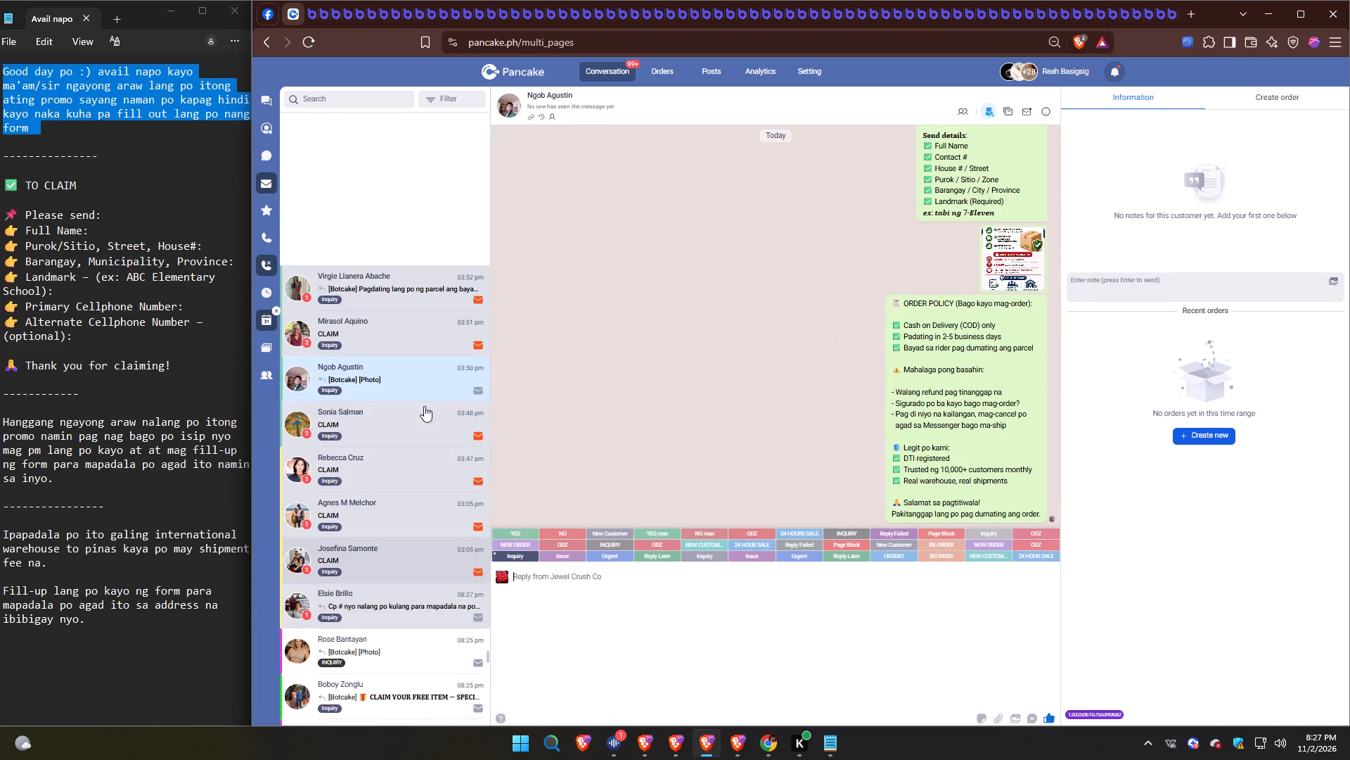
pyautogui.click(380, 276)
pyautogui.click(370, 245)
# Open the unread bot-answered conversations from 03:54 pm up to 04:12 pm, leaving customer messages such as "amen", "CLAIM" and "Ma'am" unread.
pyautogui.scroll(1, 437, 400)
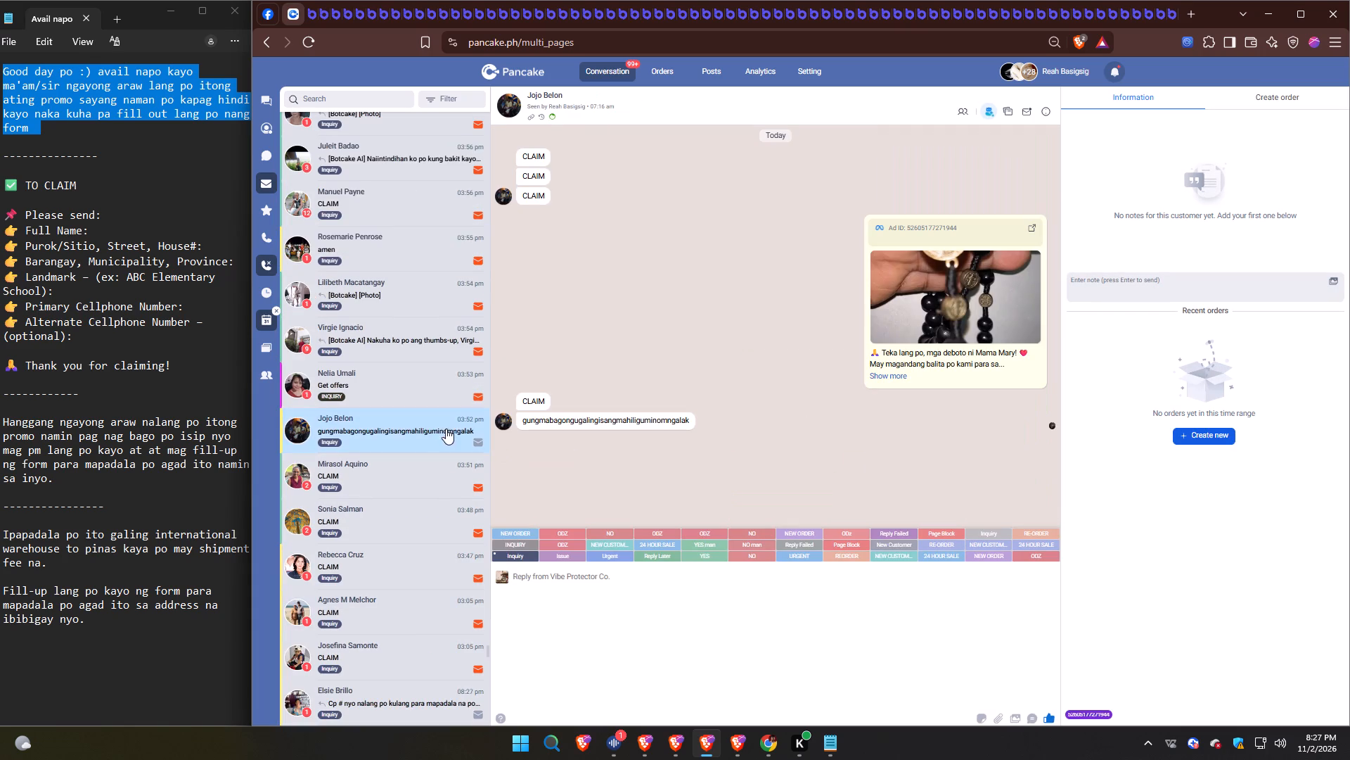
pyautogui.click(399, 327)
pyautogui.click(388, 307)
pyautogui.scroll(1, 416, 456)
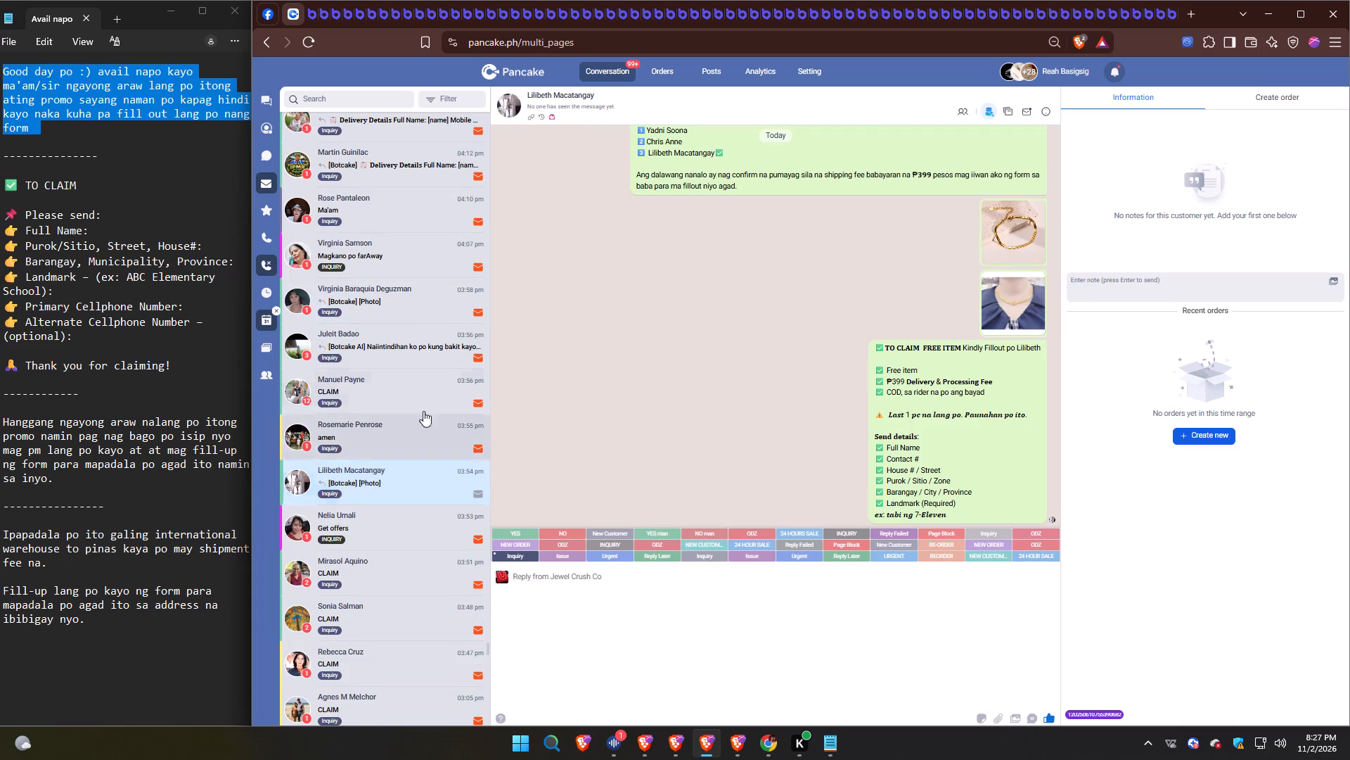
pyautogui.click(383, 337)
pyautogui.click(371, 296)
pyautogui.click(407, 172)
# Open the unread bot-answered conversations from 04:16 pm up to 04:24 pm, leaving the "Oke" and "amen" ones unread.
pyautogui.scroll(2, 392, 357)
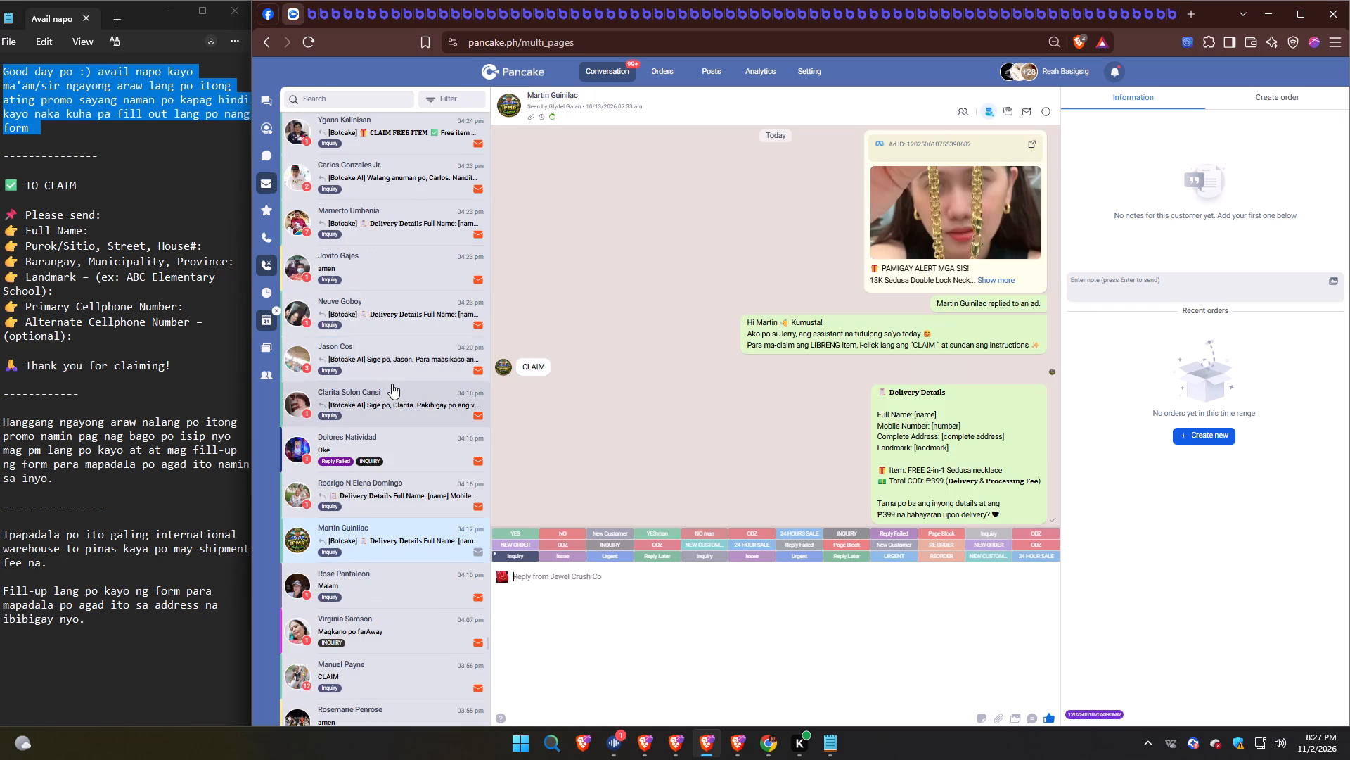
pyautogui.click(371, 393)
pyautogui.click(361, 355)
pyautogui.click(365, 322)
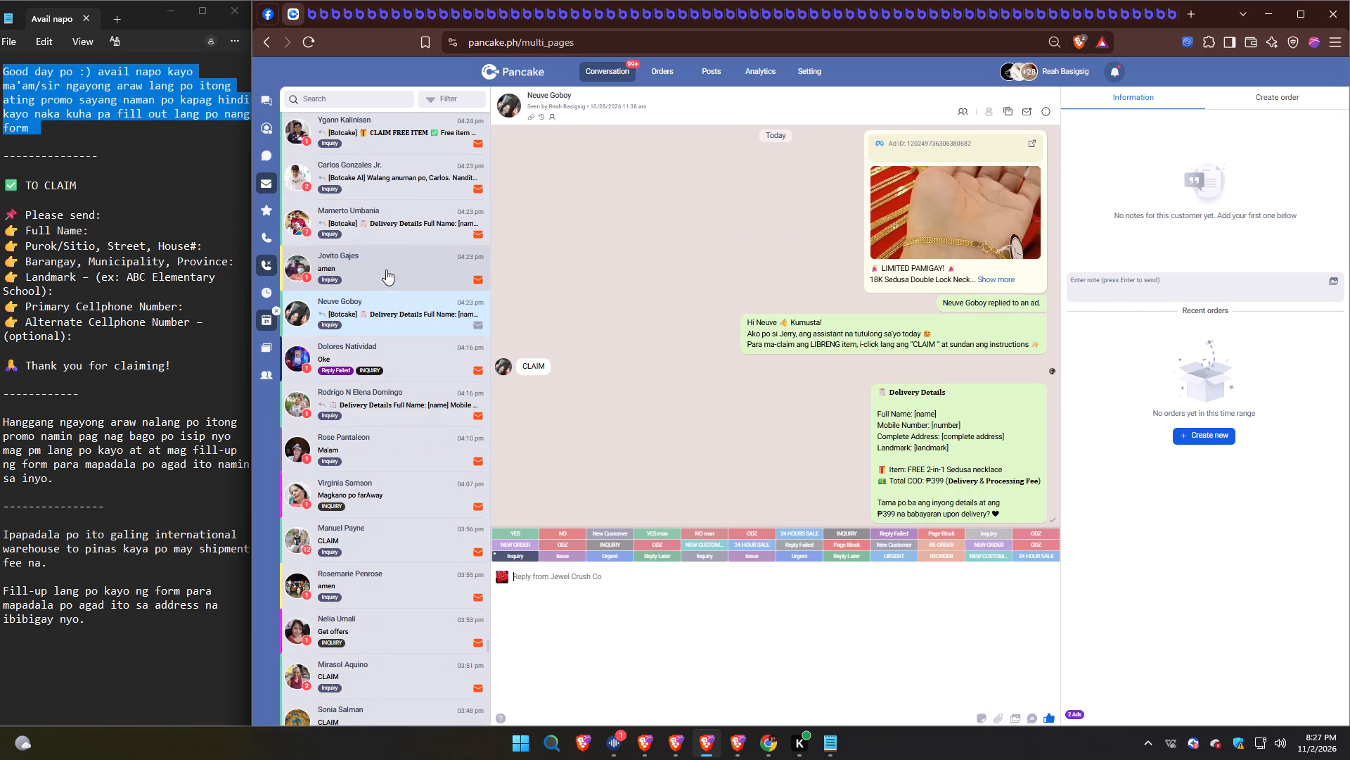
pyautogui.click(380, 403)
pyautogui.click(412, 201)
pyautogui.click(391, 172)
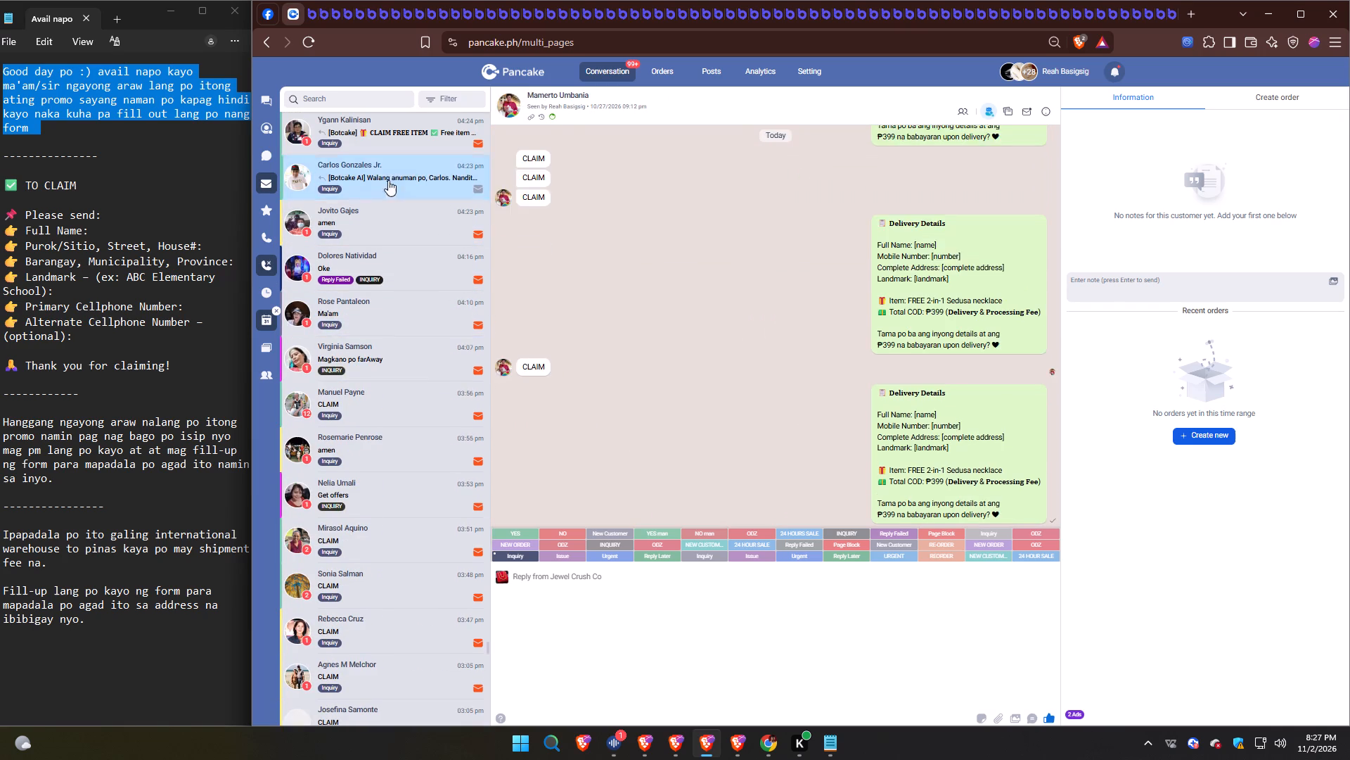
pyautogui.click(402, 151)
# Open the unread bot-answered conversations from 04:27 pm up to 04:39 pm, leaving the "CLAIM" and "Get offers" ones unread.
pyautogui.scroll(1, 418, 395)
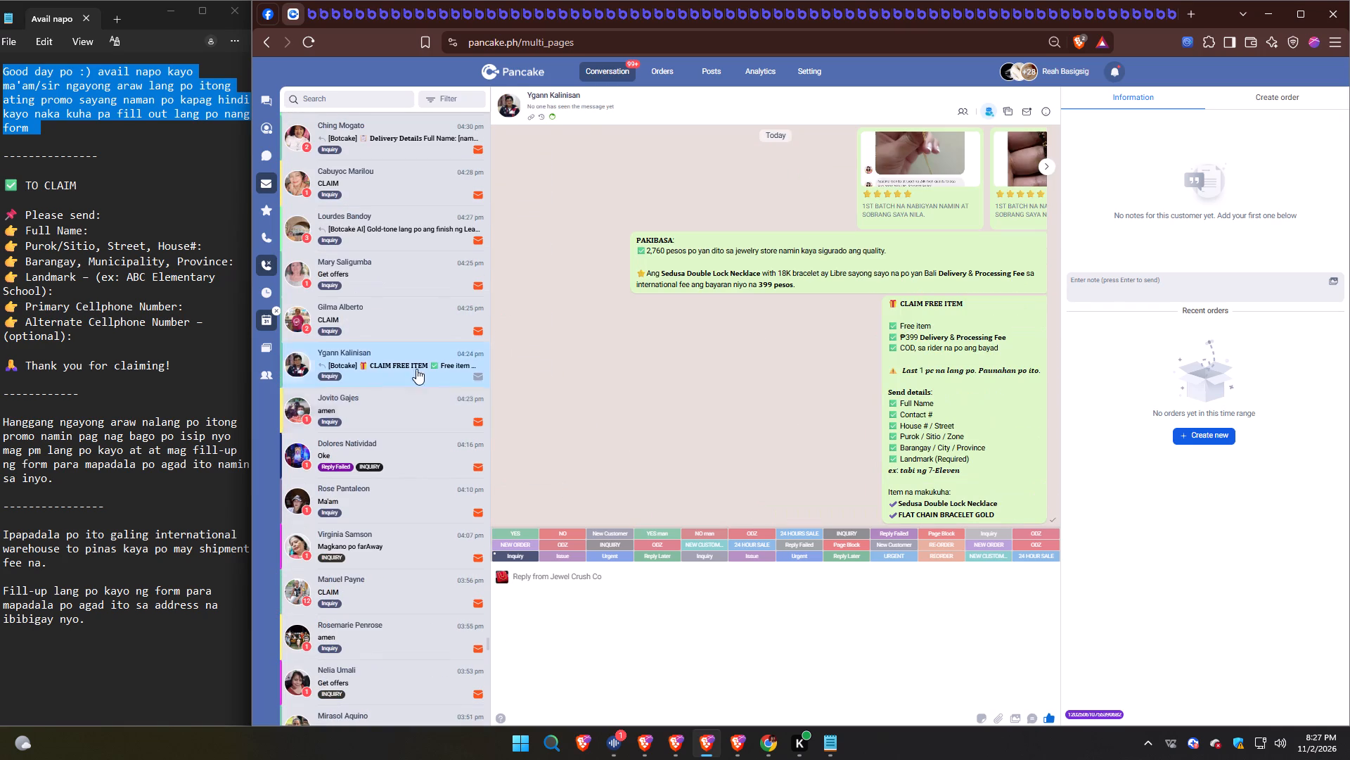
pyautogui.click(399, 231)
pyautogui.scroll(1, 420, 442)
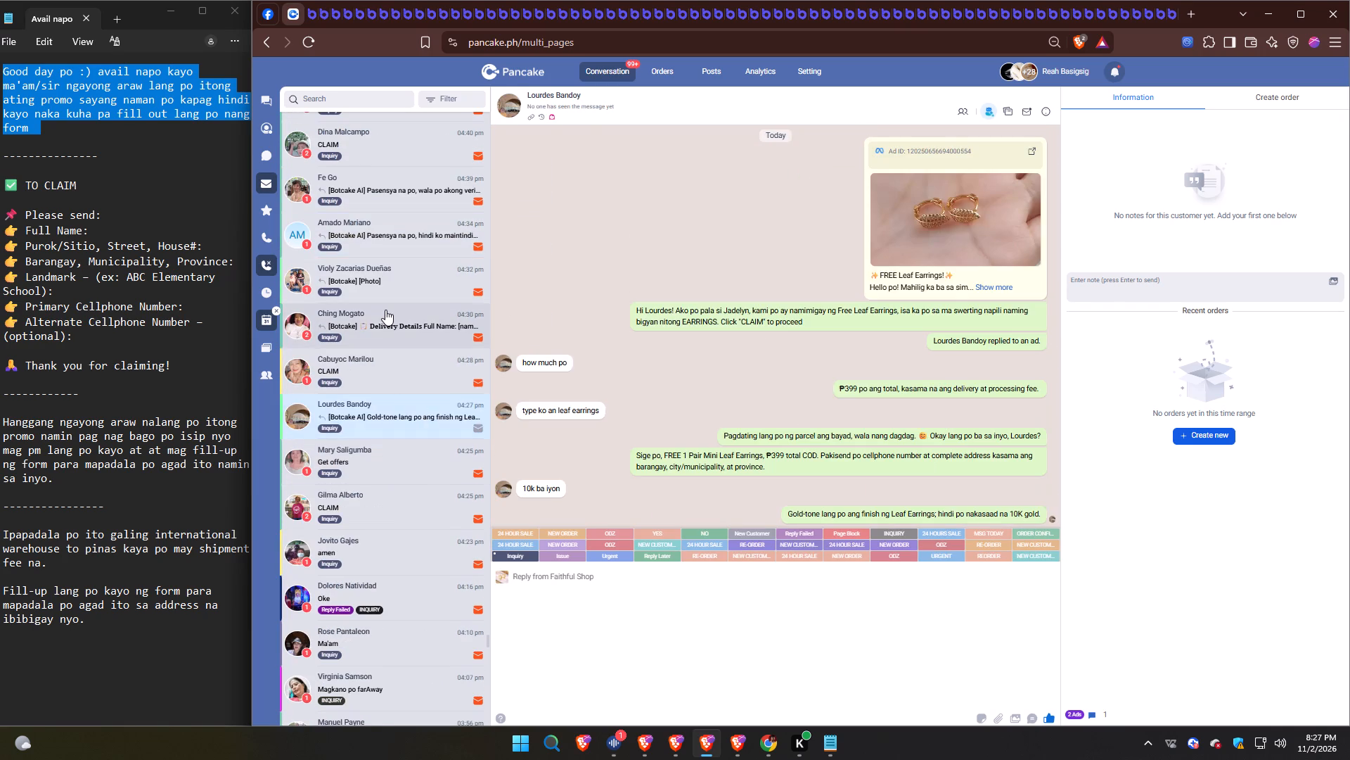
pyautogui.click(385, 310)
pyautogui.click(368, 277)
pyautogui.click(373, 234)
pyautogui.click(371, 202)
# Open the unread bot-answered conversations from 04:41 pm up to 04:50 pm, leaving the "CLAIM" and "Get offers" ones unread.
pyautogui.scroll(1, 398, 405)
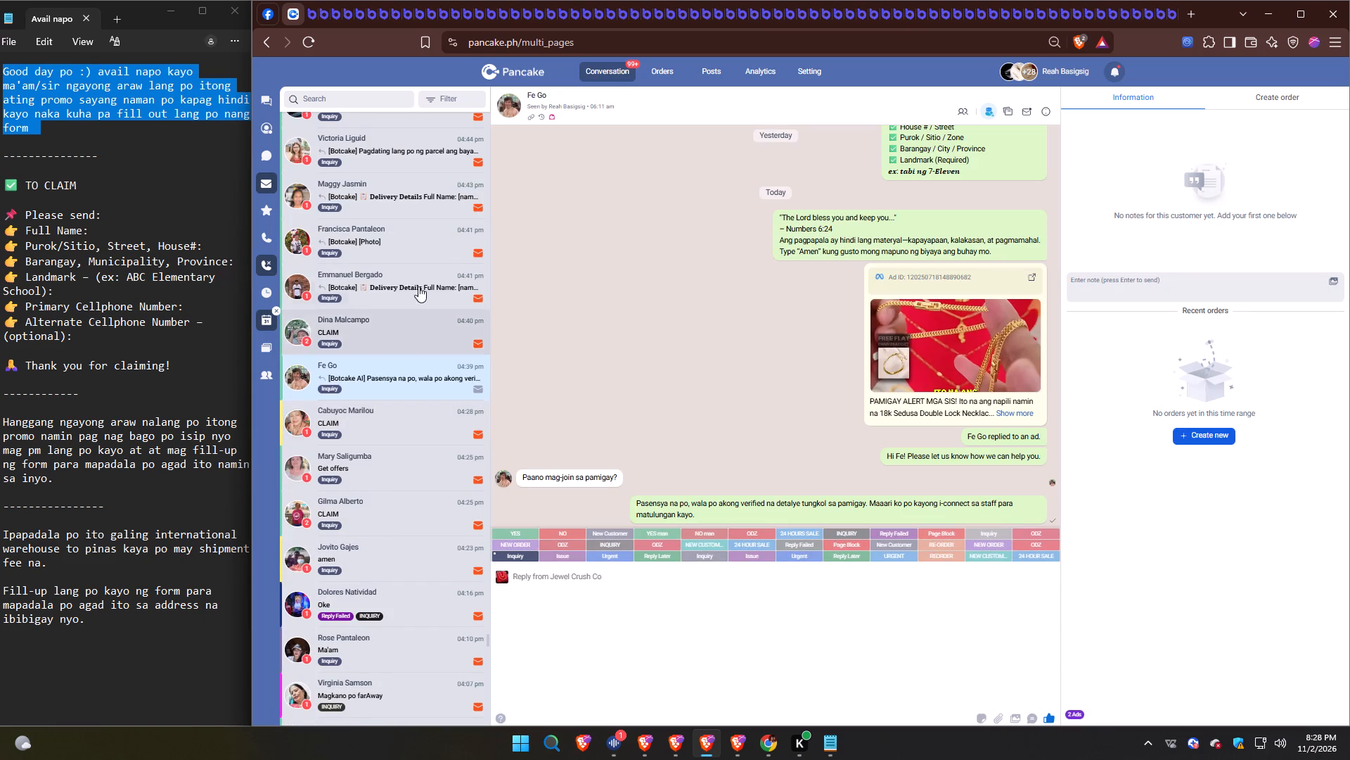
pyautogui.click(385, 287)
pyautogui.click(366, 234)
pyautogui.click(367, 198)
pyautogui.click(380, 156)
pyautogui.scroll(1, 402, 365)
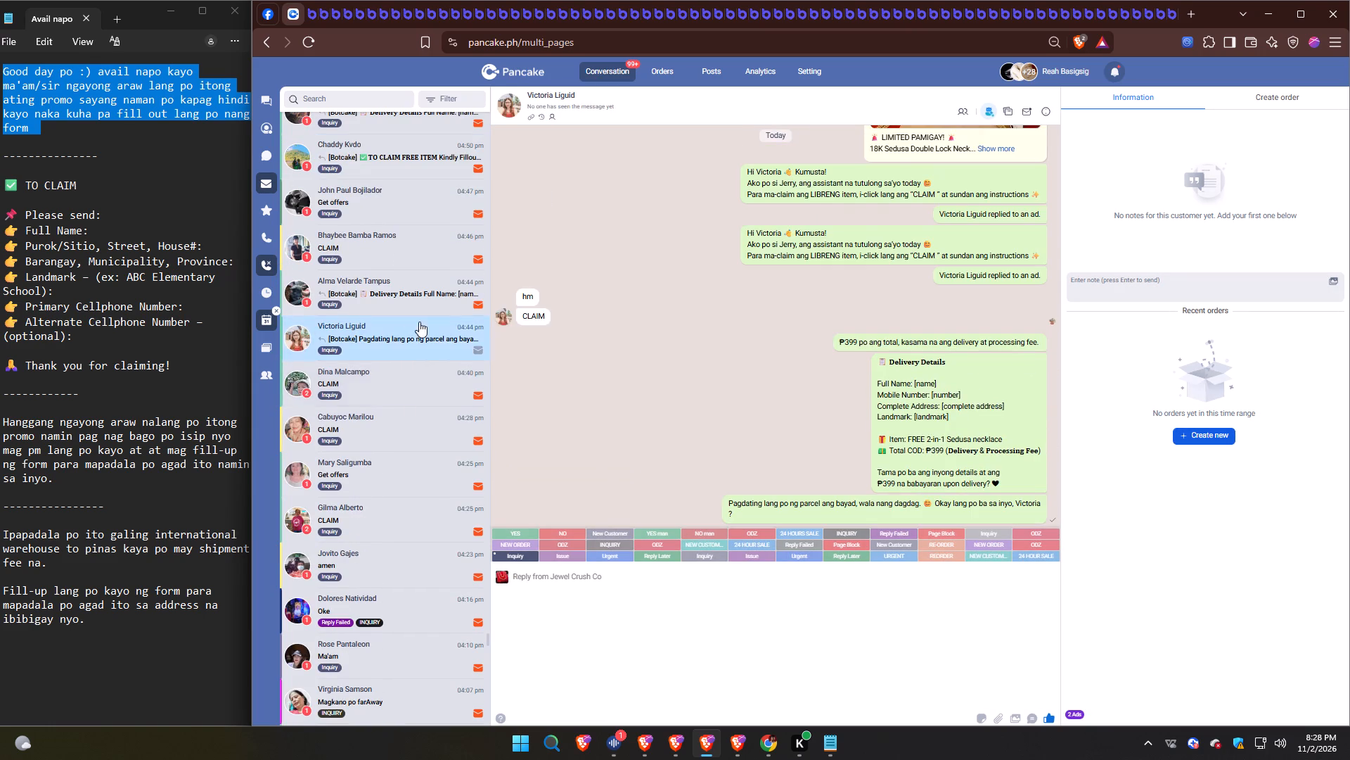
pyautogui.click(389, 303)
pyautogui.click(397, 153)
# Open the unread bot-answered conversations from 04:52 pm up to 04:56 pm, plus the 04:58 pm one with the call permission notice.
pyautogui.scroll(1, 380, 412)
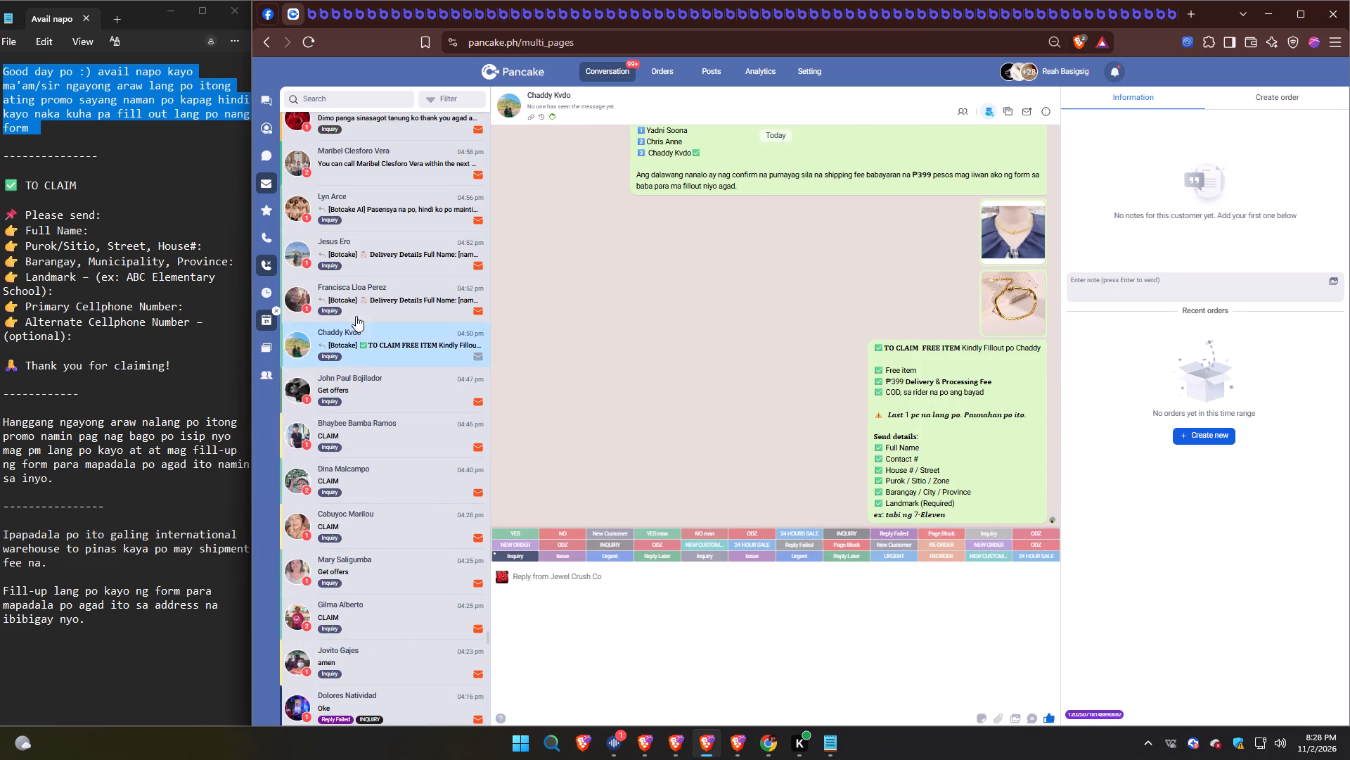
pyautogui.click(333, 284)
pyautogui.click(349, 255)
pyautogui.click(374, 215)
pyautogui.click(373, 171)
# Open the unread bot-answered conversations from 05:01 pm up to 05:10 pm, leaving customer messages such as "CLAIM" unread.
pyautogui.scroll(2, 366, 310)
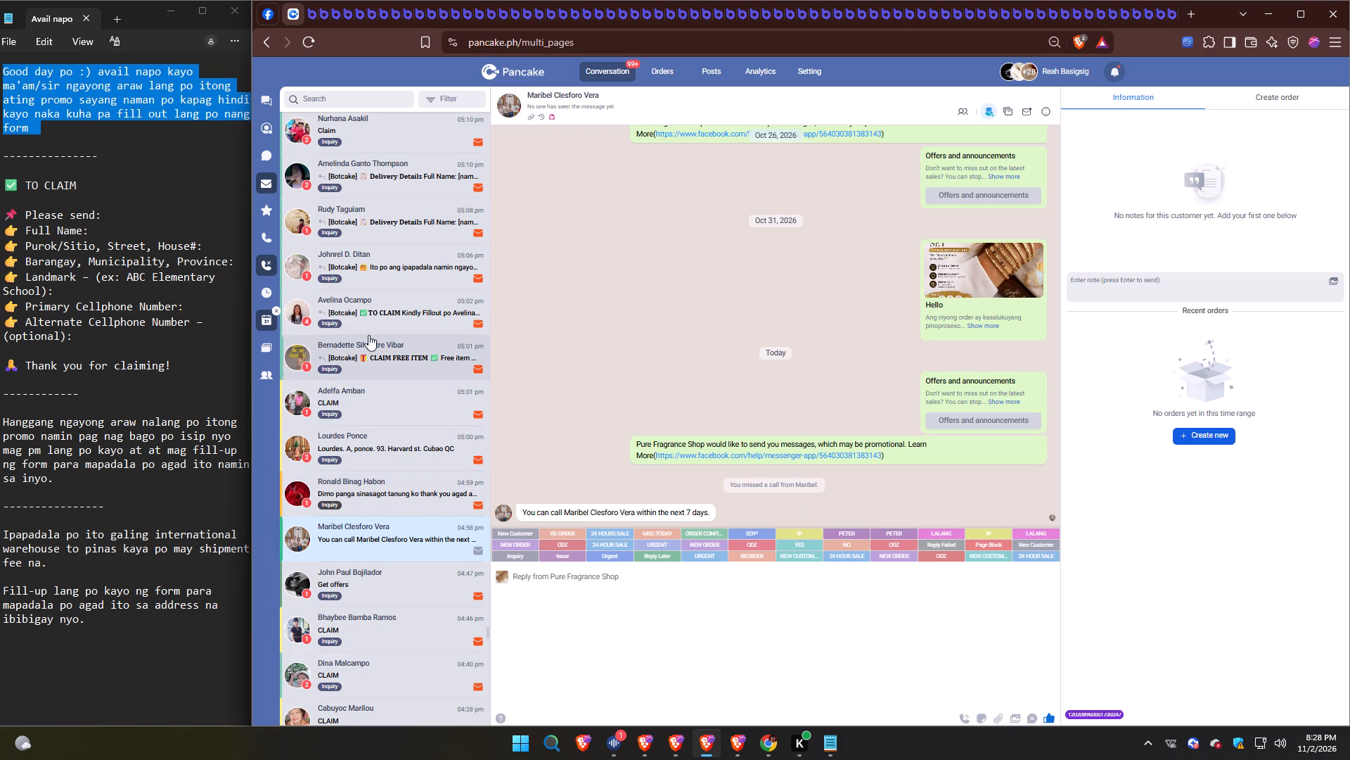
pyautogui.moveTo(373, 353); pyautogui.dragTo(373, 346)
pyautogui.click(368, 315)
pyautogui.click(373, 284)
pyautogui.click(380, 246)
pyautogui.moveTo(380, 206); pyautogui.dragTo(380, 198)
pyautogui.click(380, 172)
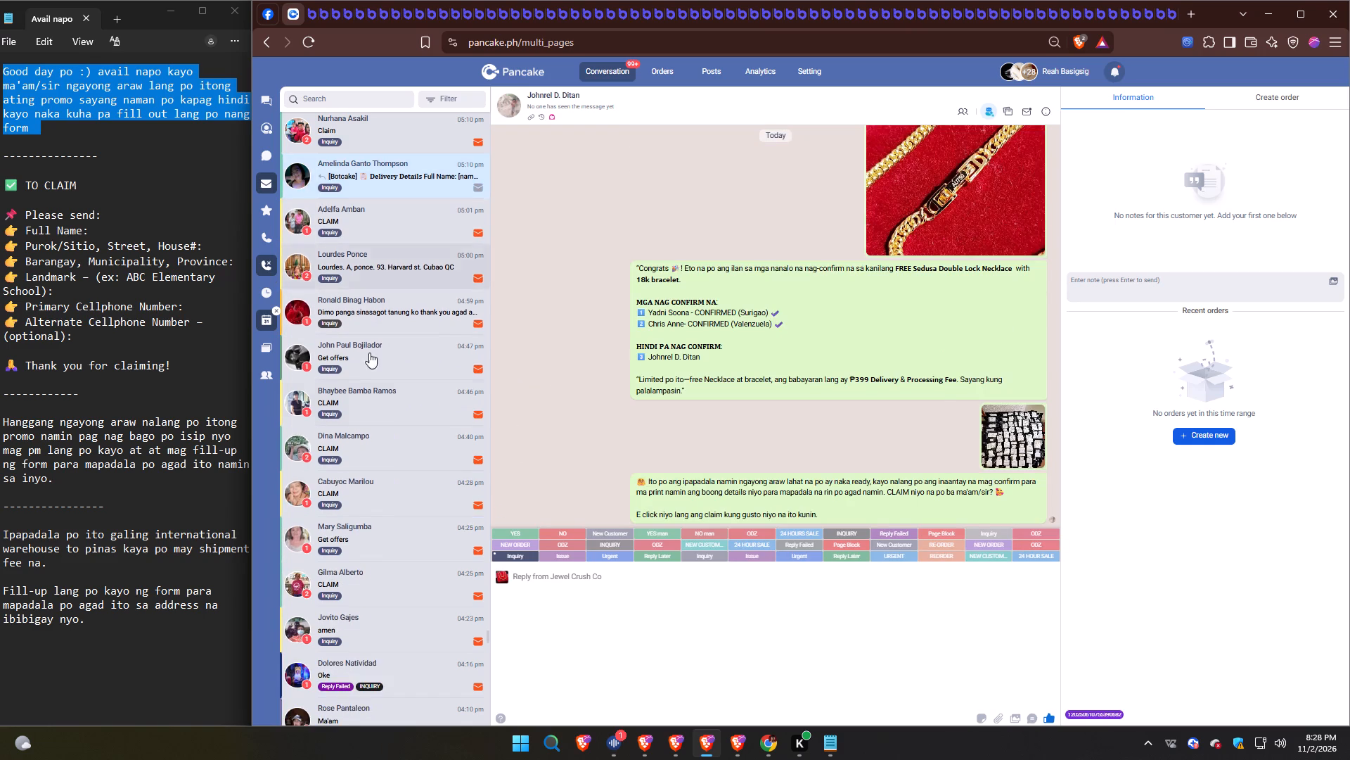
# Open the unread bot-answered conversations after 05:10 pm up to 05:16 pm, leaving the "Claim" and "magkno po yan" ones unread.
pyautogui.scroll(1, 378, 425)
pyautogui.click(382, 229)
pyautogui.click(381, 175)
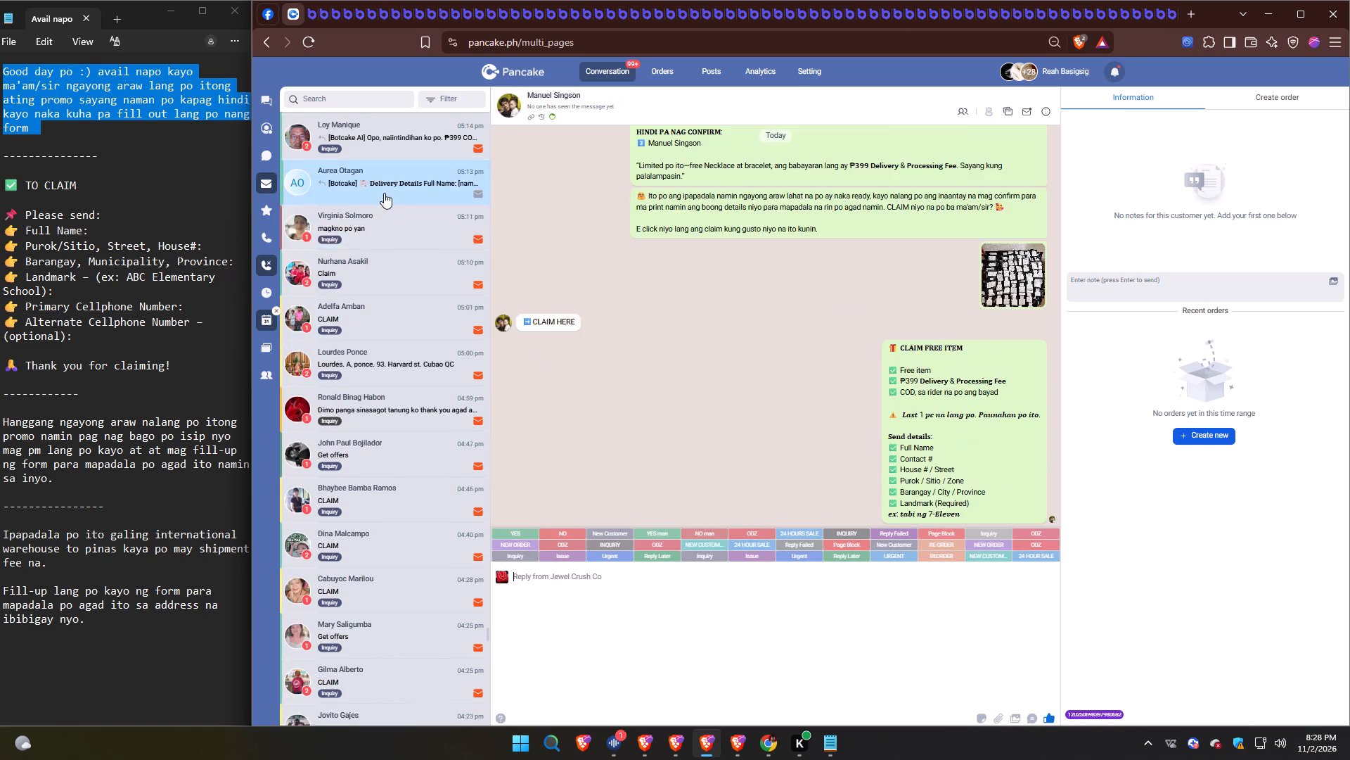
pyautogui.scroll(1, 387, 387)
pyautogui.click(397, 336)
pyautogui.click(385, 271)
pyautogui.click(391, 236)
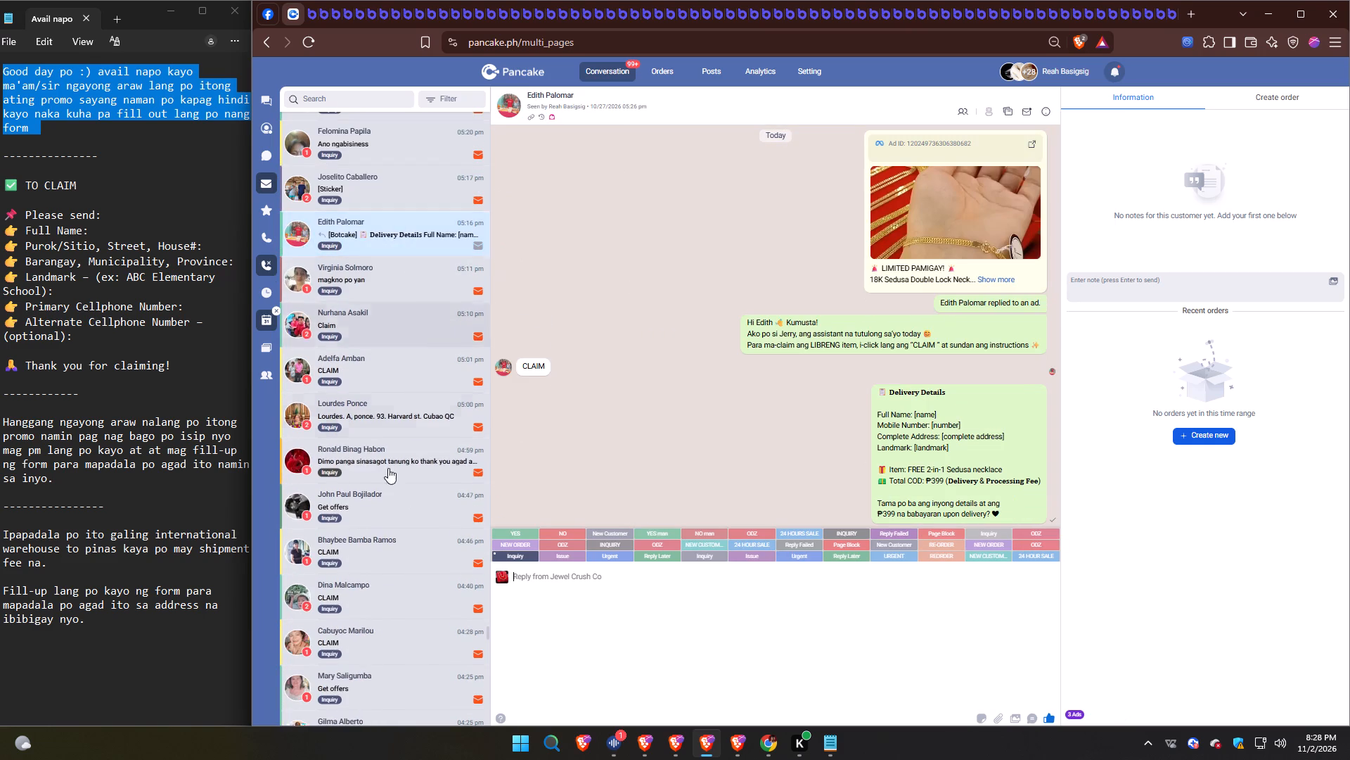
# Open the unread conversations from 05:17 pm up to 05:28 pm, including the sticker, "Ano ngabisiness" and "wala pong bayad" ones.
pyautogui.scroll(1, 388, 482)
pyautogui.click(351, 370)
pyautogui.click(394, 320)
pyautogui.click(395, 281)
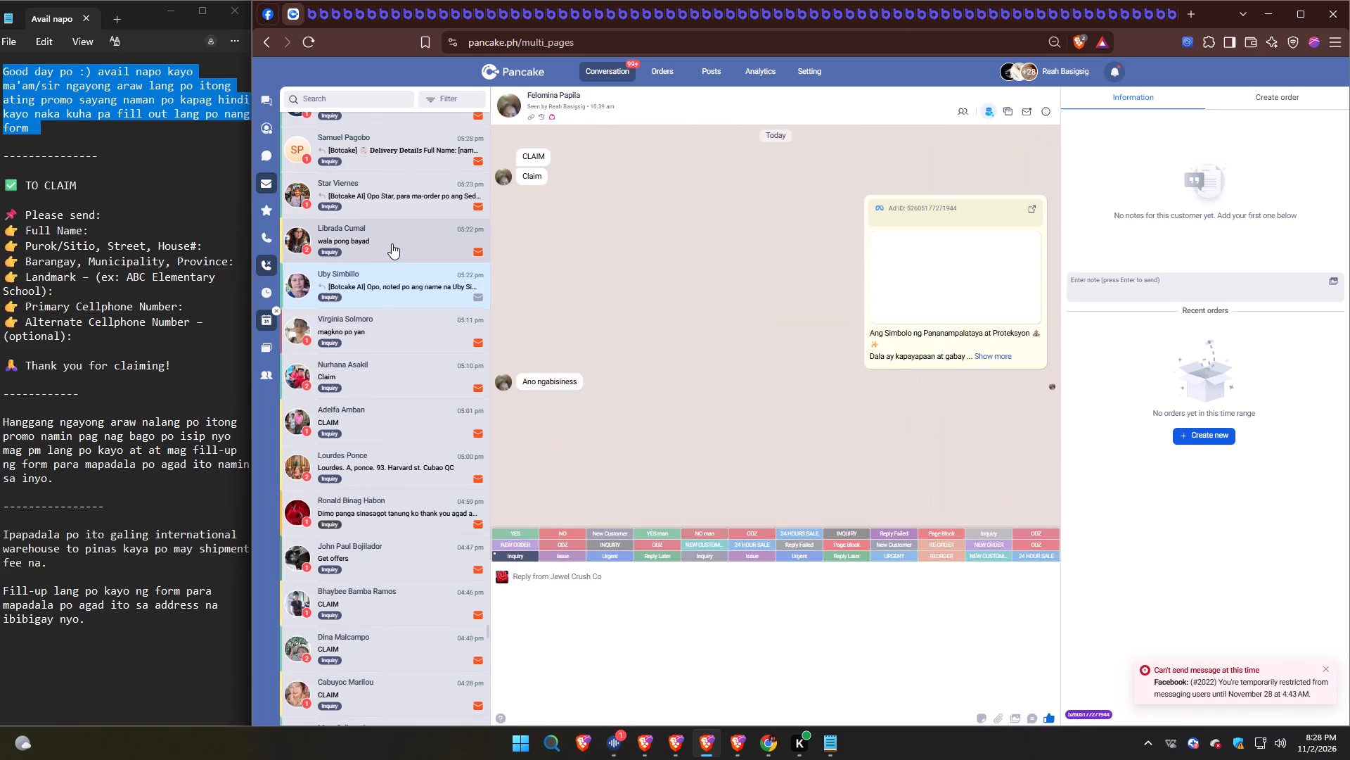
pyautogui.click(392, 243)
pyautogui.click(394, 188)
pyautogui.click(397, 156)
# Open the unread bot-answered conversations from 05:29 pm up to 05:34 pm, leaving "CLAIM", "Happy Anniversary" and the 05:31 pm photo one unread.
pyautogui.scroll(1, 375, 341)
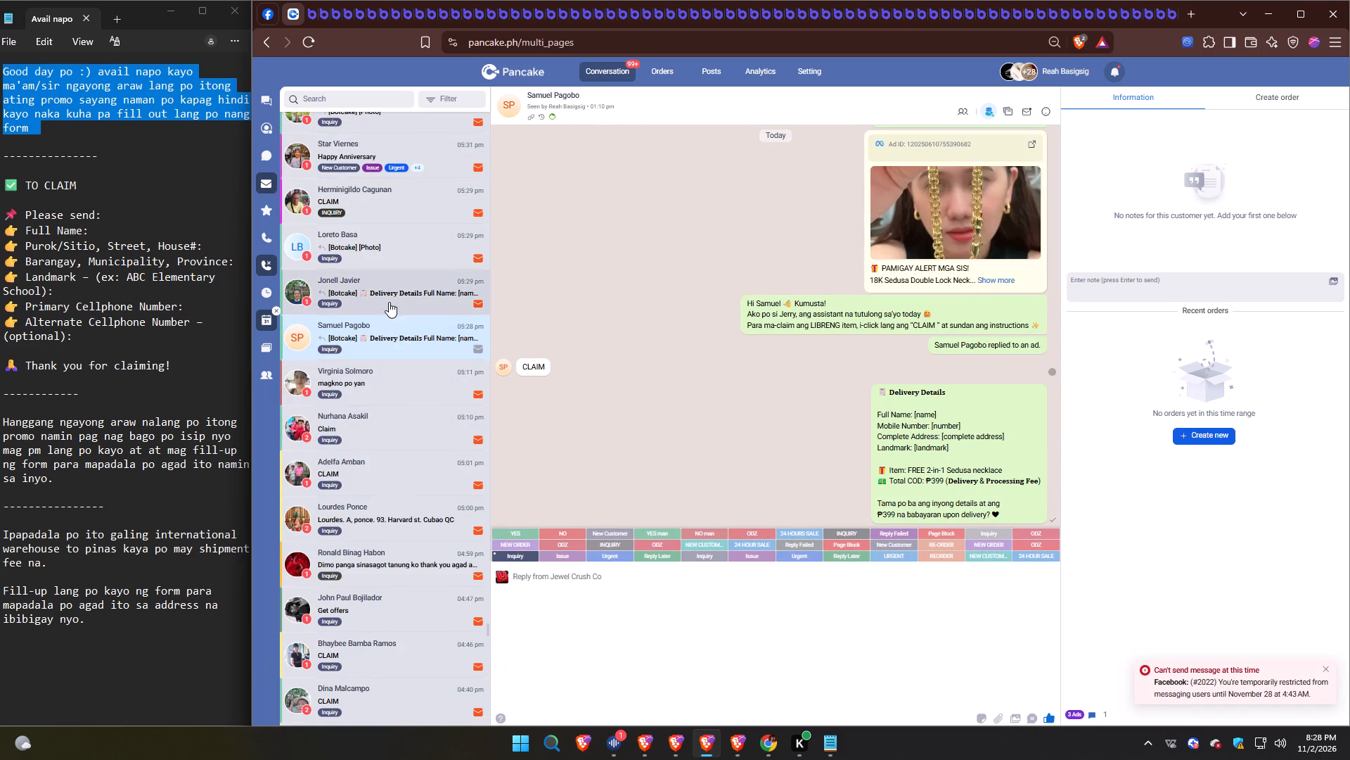
pyautogui.click(389, 302)
pyautogui.click(387, 259)
pyautogui.scroll(1, 387, 392)
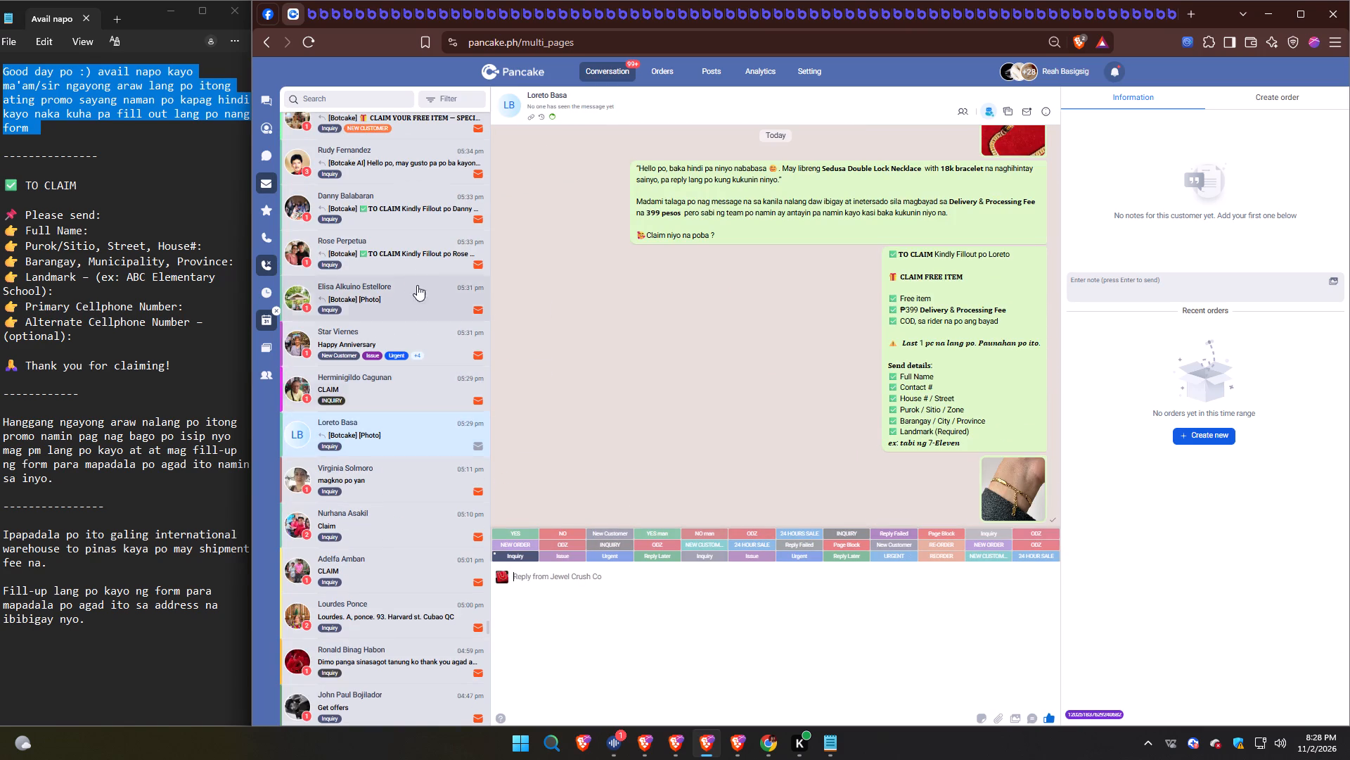
pyautogui.click(396, 253)
pyautogui.click(392, 213)
pyautogui.moveTo(391, 164); pyautogui.dragTo(388, 158)
# Open the unread conversations from 05:35 pm up to 05:38 pm, leaving the 05:35 pm one ending in a one-word customer message unread.
pyautogui.scroll(1, 358, 433)
pyautogui.click(380, 313)
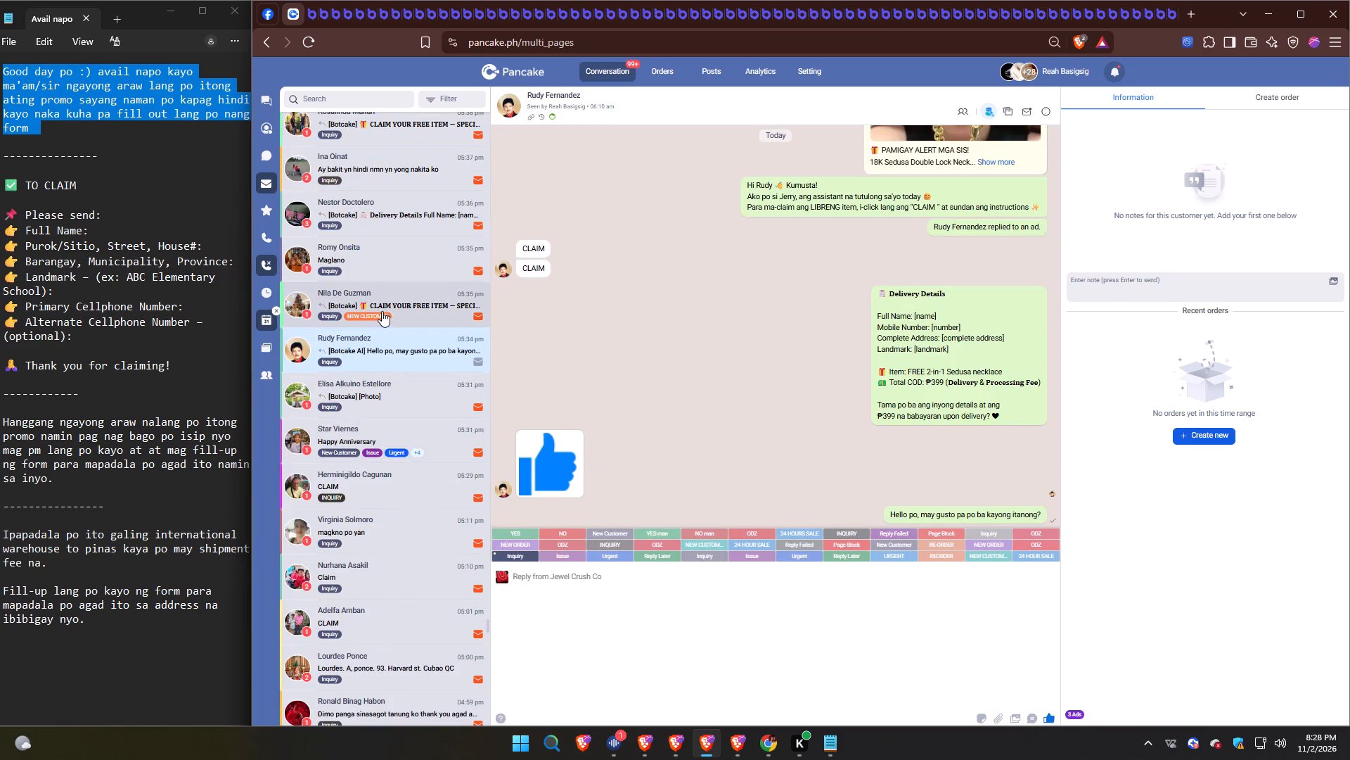
pyautogui.click(416, 221)
pyautogui.click(397, 171)
pyautogui.scroll(1, 387, 435)
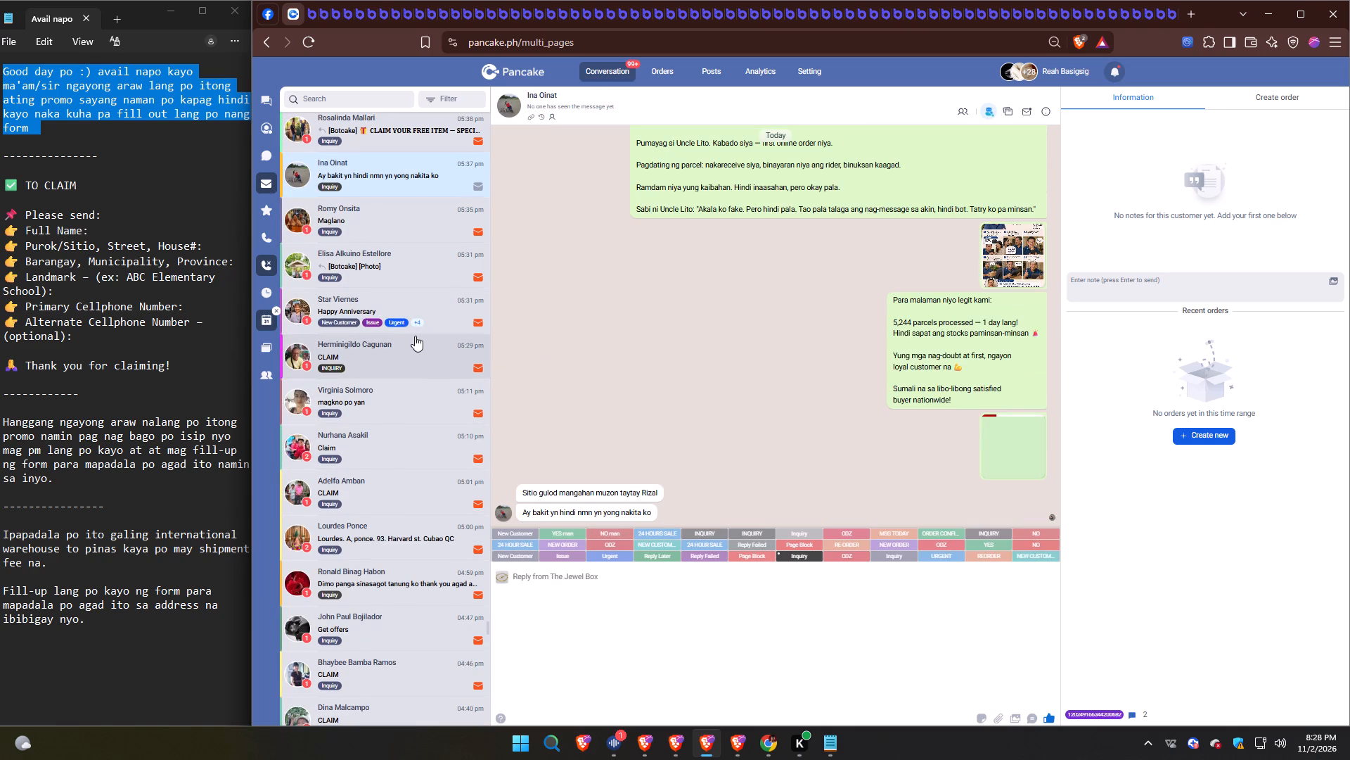
pyautogui.click(379, 165)
pyautogui.click(388, 124)
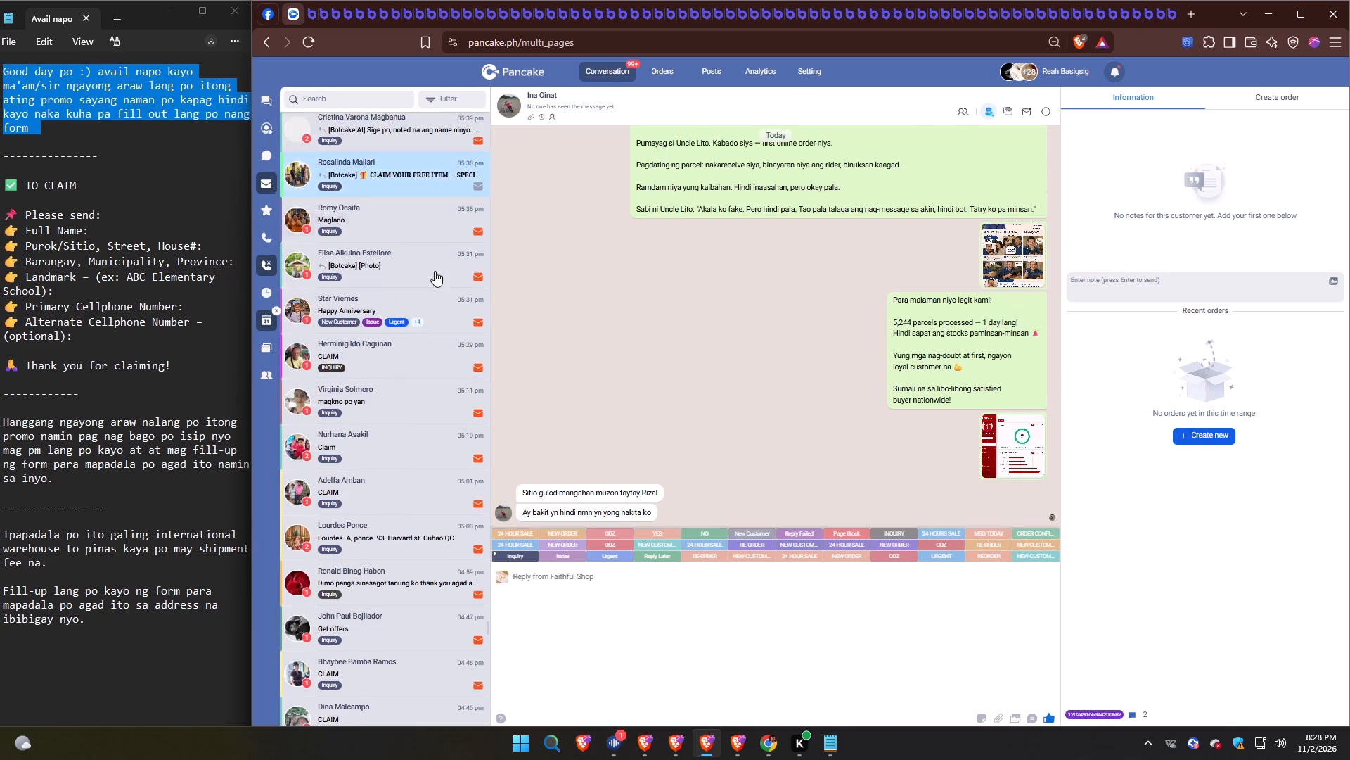
# Open the unread bot-answered conversations from 05:39 pm up to the first at 05:45 pm, leaving the 05:43 pm "CLAIM" one unread.
pyautogui.scroll(1, 417, 426)
pyautogui.click(339, 305)
pyautogui.moveTo(340, 281); pyautogui.dragTo(343, 258)
pyautogui.click(348, 243)
pyautogui.click(354, 218)
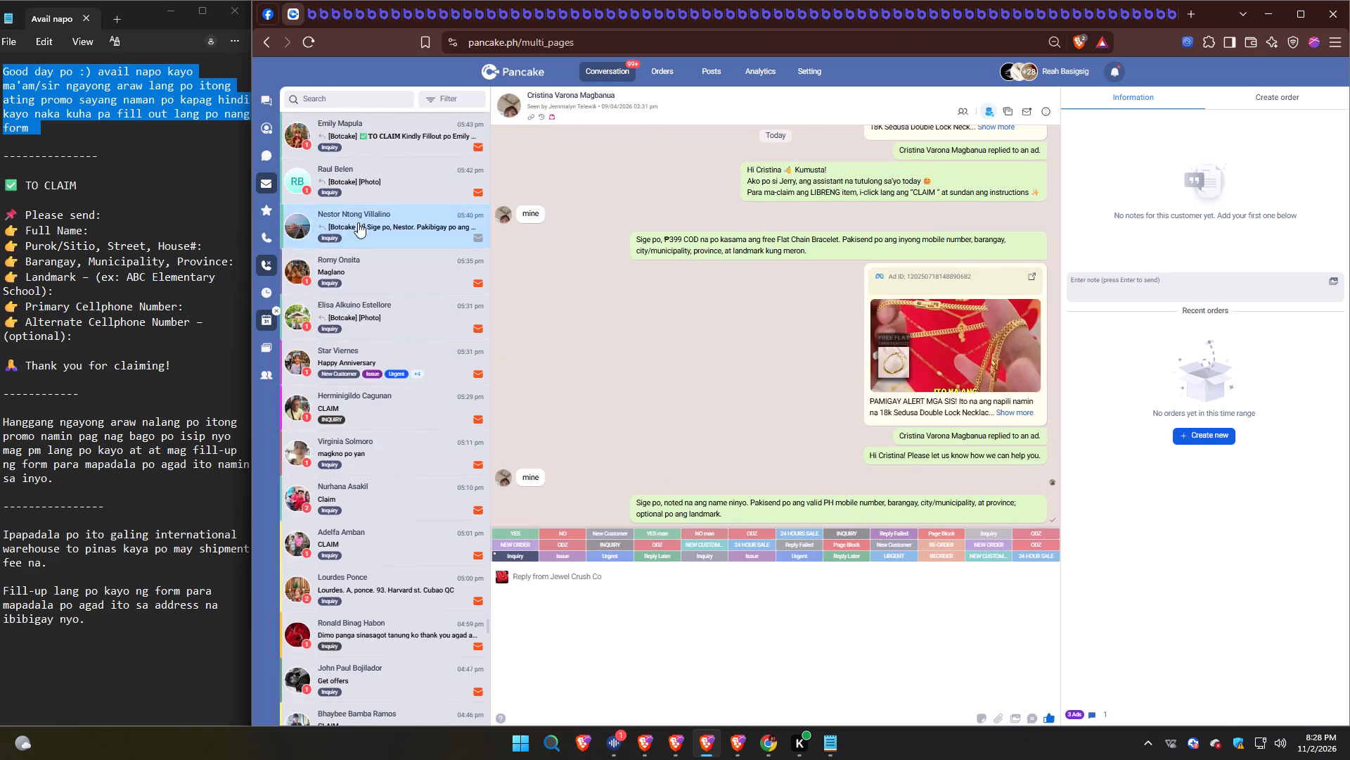
pyautogui.scroll(1, 376, 441)
pyautogui.click(362, 312)
pyautogui.click(371, 348)
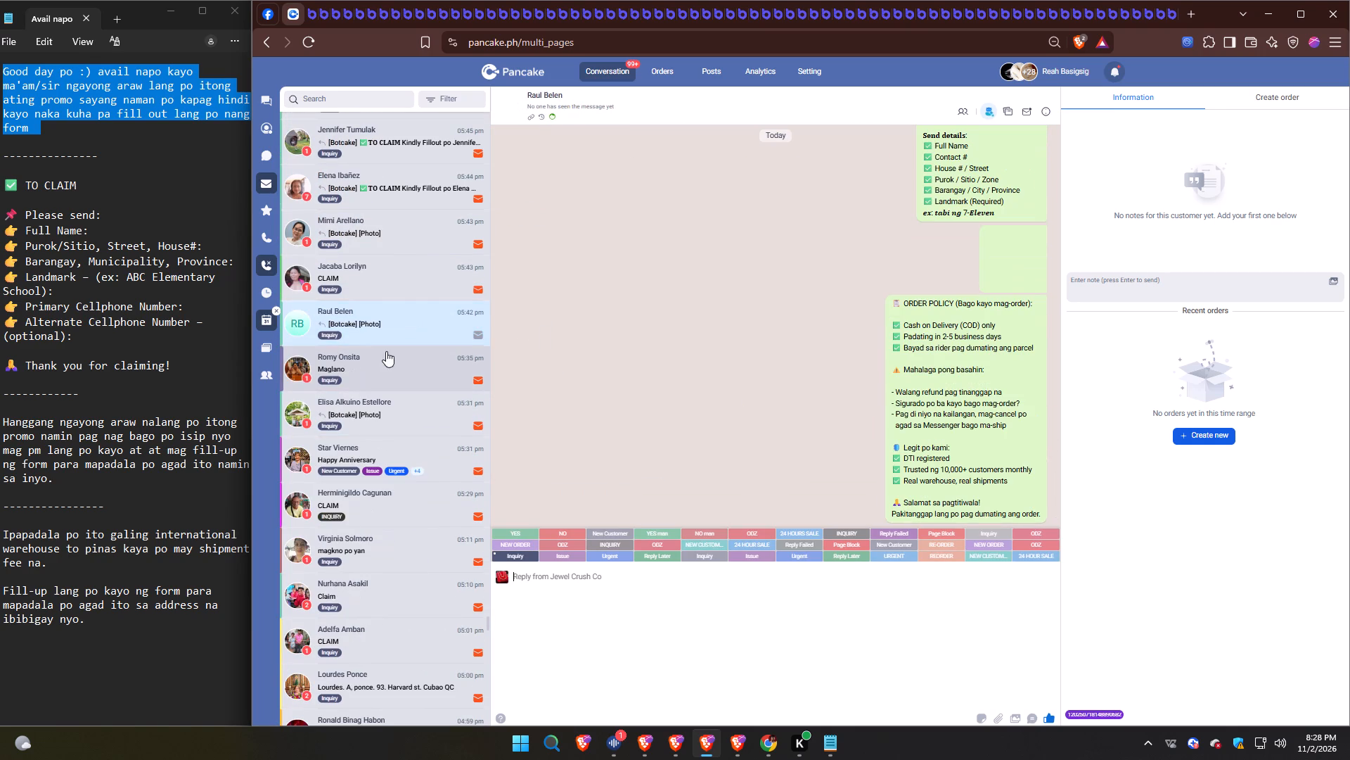
pyautogui.click(359, 220)
pyautogui.click(354, 189)
pyautogui.click(352, 139)
# Open the remaining unread "TO CLAIM" form conversations from 05:45 pm into 05:47 pm, skipping the 05:47 pm photo one.
pyautogui.scroll(1, 358, 405)
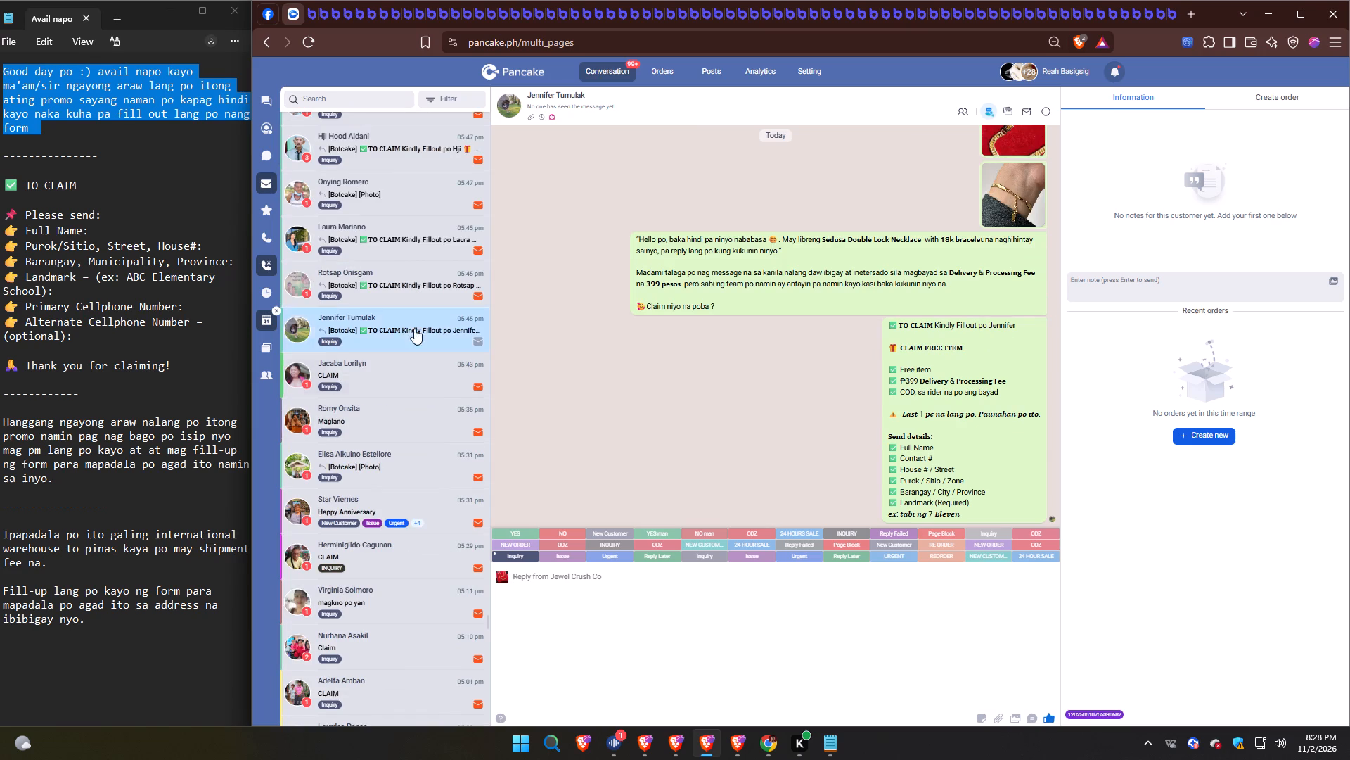
pyautogui.click(358, 293)
pyautogui.click(350, 243)
pyautogui.click(382, 163)
# Open the unread conversations from 05:47 pm up to the first 05:50 pm one, skipping the 05:47 pm photo conversations.
pyautogui.scroll(1, 386, 400)
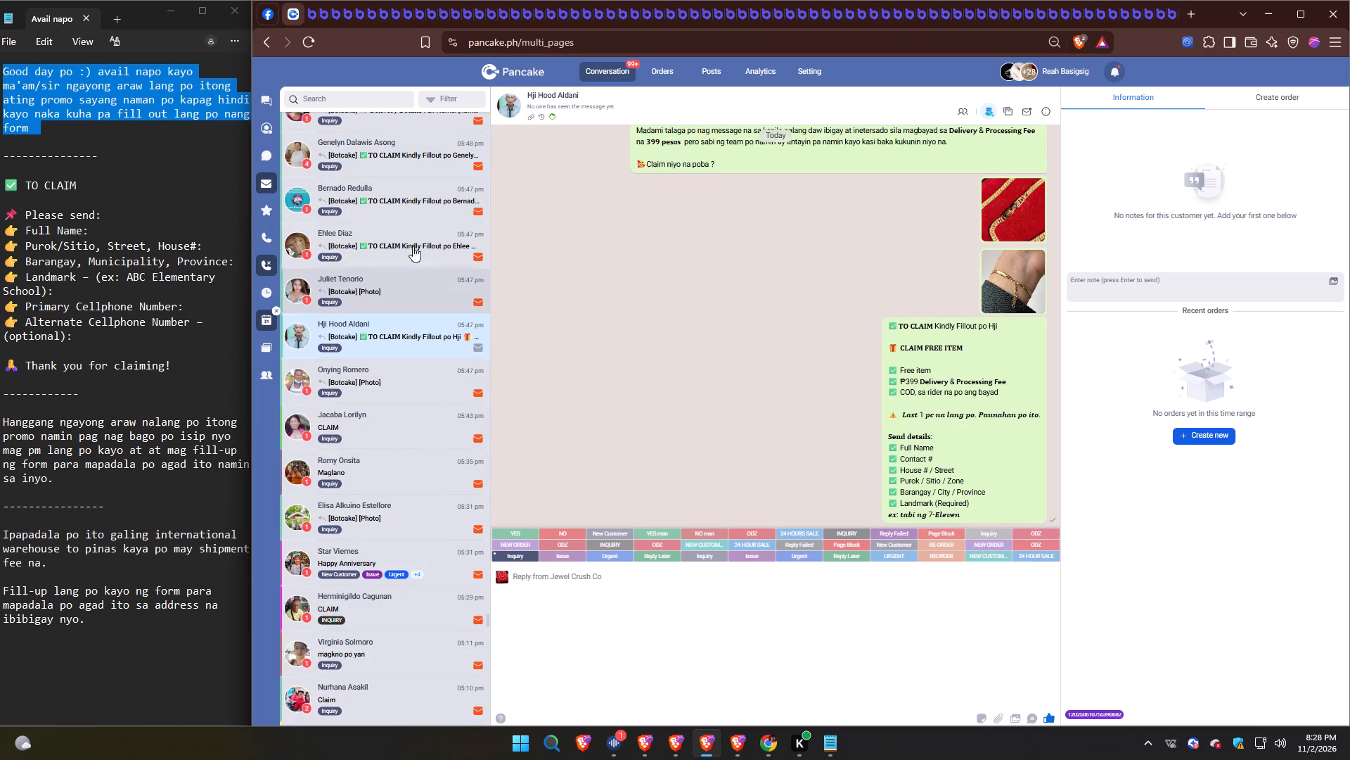
pyautogui.click(407, 233)
pyautogui.click(402, 195)
pyautogui.click(406, 156)
pyautogui.scroll(1, 411, 409)
pyautogui.click(364, 297)
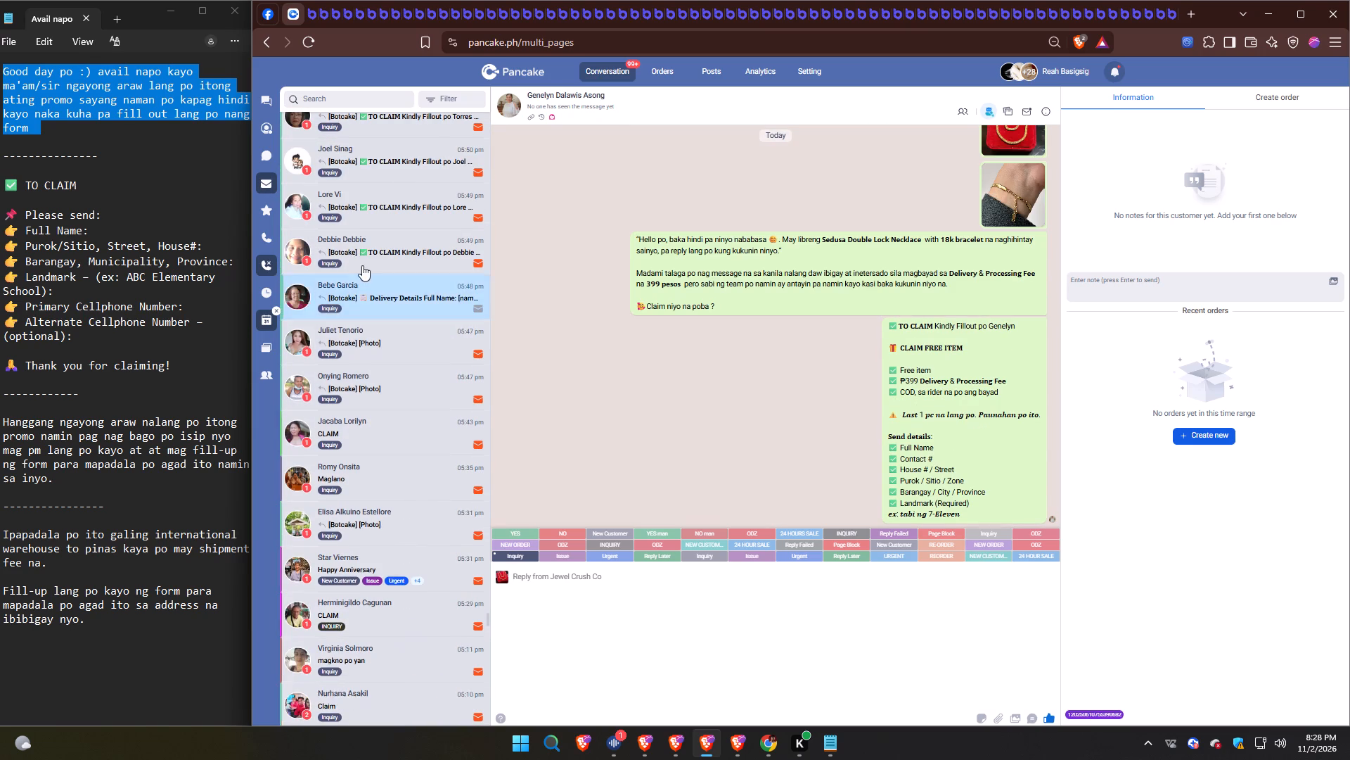
pyautogui.moveTo(361, 263); pyautogui.dragTo(360, 254)
pyautogui.moveTo(359, 239); pyautogui.dragTo(359, 232)
pyautogui.click(359, 215)
pyautogui.moveTo(361, 202); pyautogui.dragTo(361, 193)
pyautogui.click(367, 172)
# Open the remaining 05:50 pm unread conversations and the 05:51 pm ones, skipping the 05:51 pm photo conversation.
pyautogui.scroll(1, 387, 498)
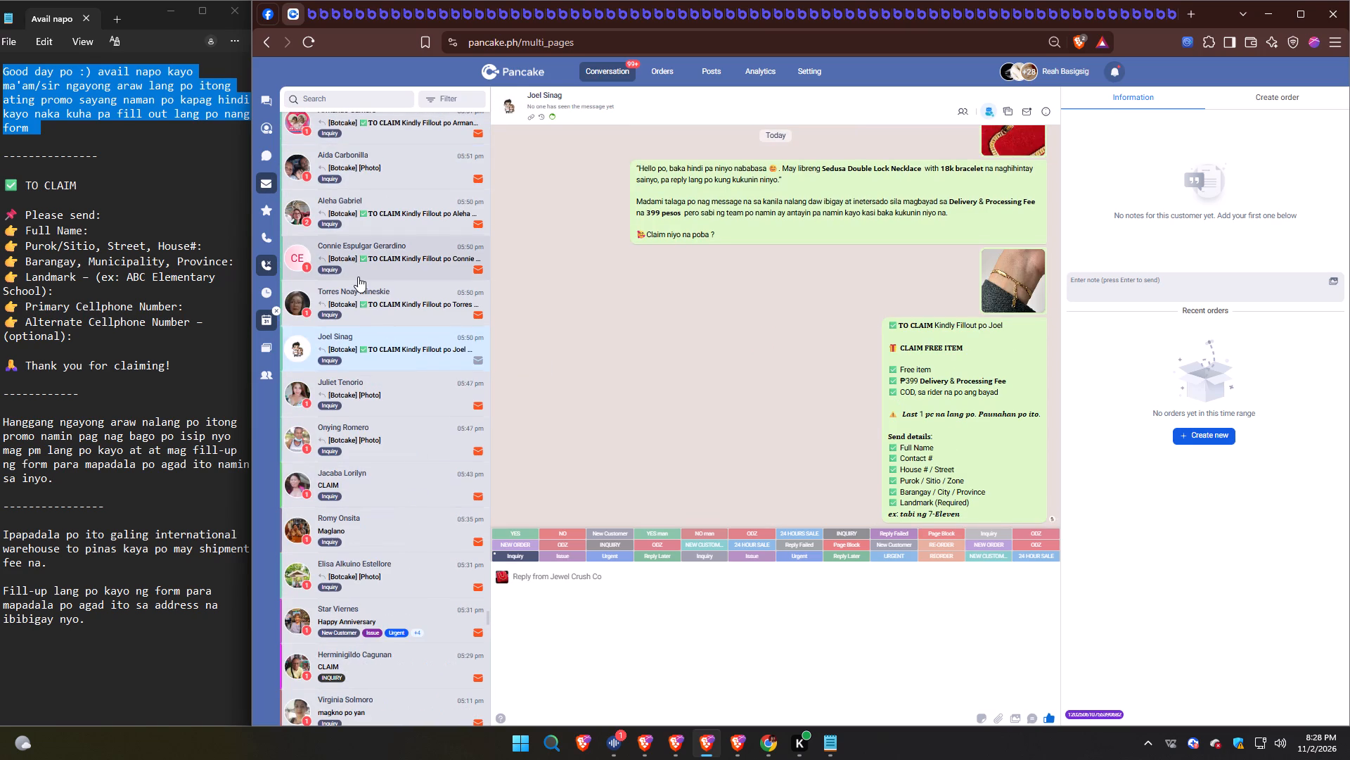
pyautogui.click(359, 293)
pyautogui.click(349, 250)
pyautogui.click(354, 234)
pyautogui.click(359, 205)
pyautogui.scroll(1, 352, 439)
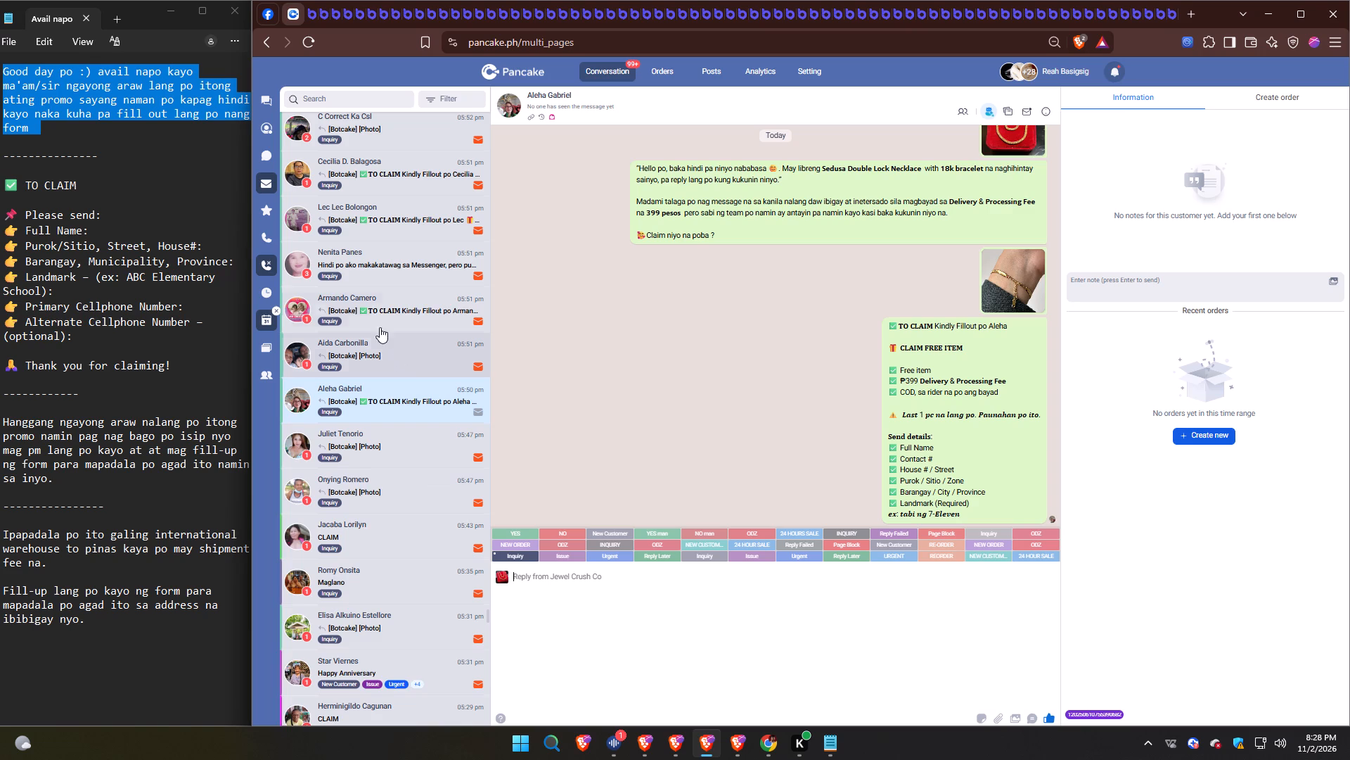
pyautogui.click(373, 314)
pyautogui.click(379, 247)
pyautogui.click(376, 225)
pyautogui.click(378, 205)
pyautogui.click(380, 165)
# Open the unread conversations from 05:52 pm up to 05:54 pm, skipping the ones that end in a bot photo.
pyautogui.scroll(1, 406, 402)
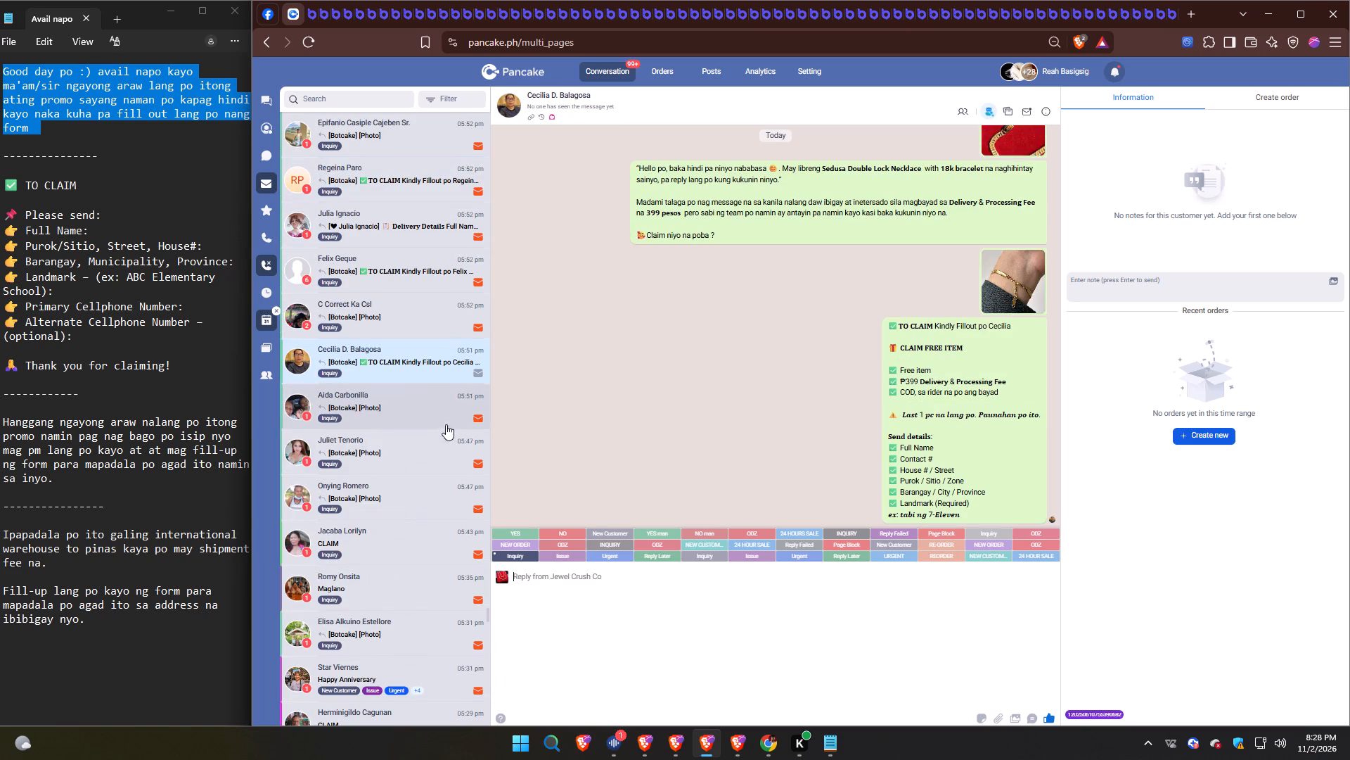
pyautogui.click(347, 271)
pyautogui.click(368, 215)
pyautogui.click(376, 180)
pyautogui.scroll(1, 431, 404)
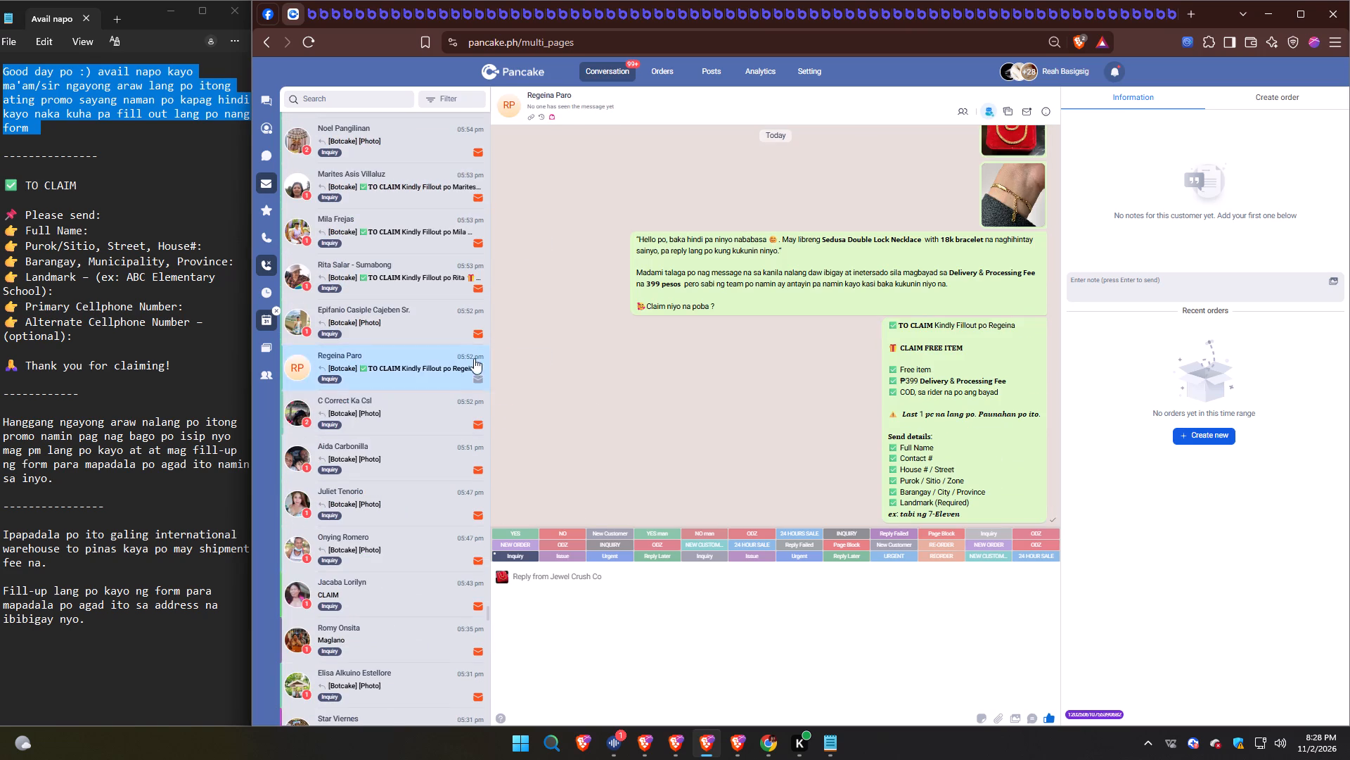
pyautogui.click(367, 276)
pyautogui.click(375, 235)
pyautogui.click(374, 176)
pyautogui.scroll(1, 307, 528)
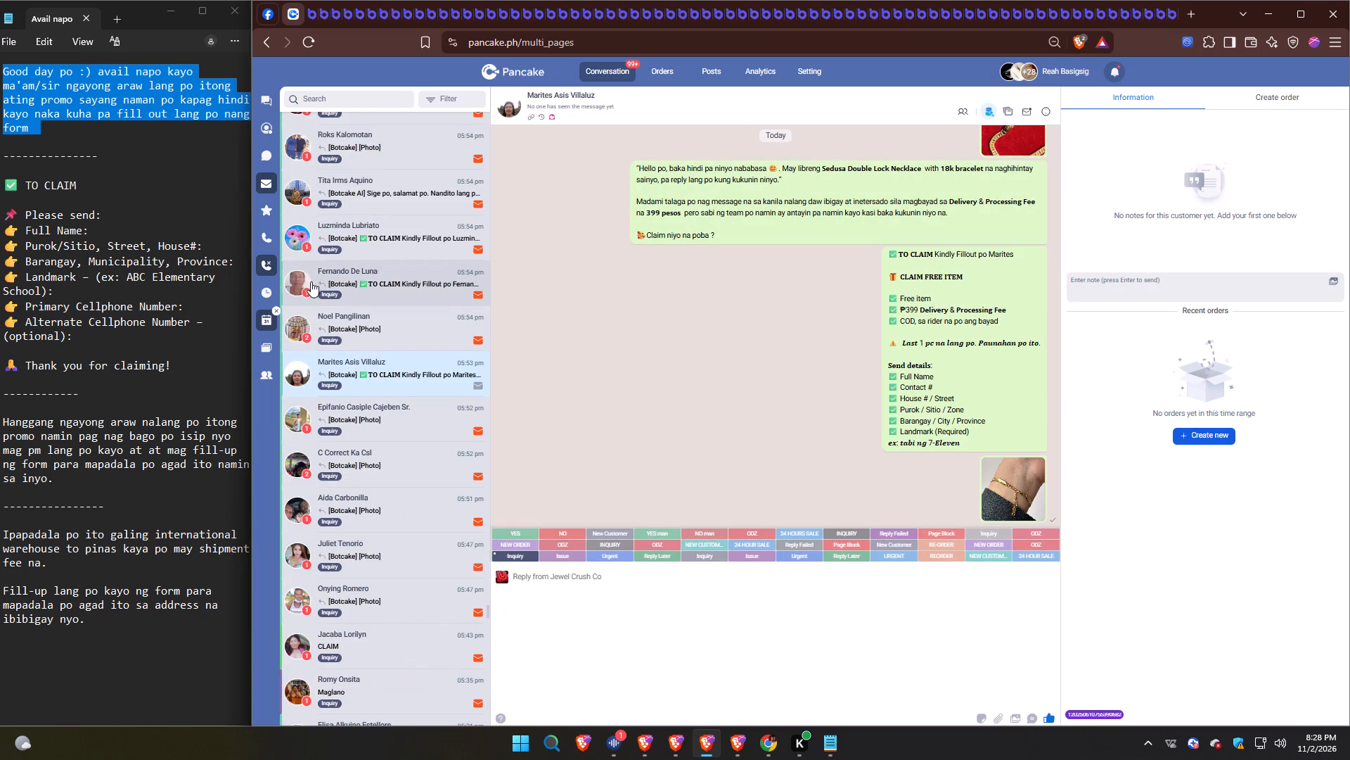
pyautogui.click(340, 277)
pyautogui.click(347, 248)
pyautogui.click(373, 200)
# Open the unread conversations from the 05:54 pm bot AI reply up to 05:56 pm, including the 05:56 pm photo ones.
pyautogui.scroll(1, 391, 415)
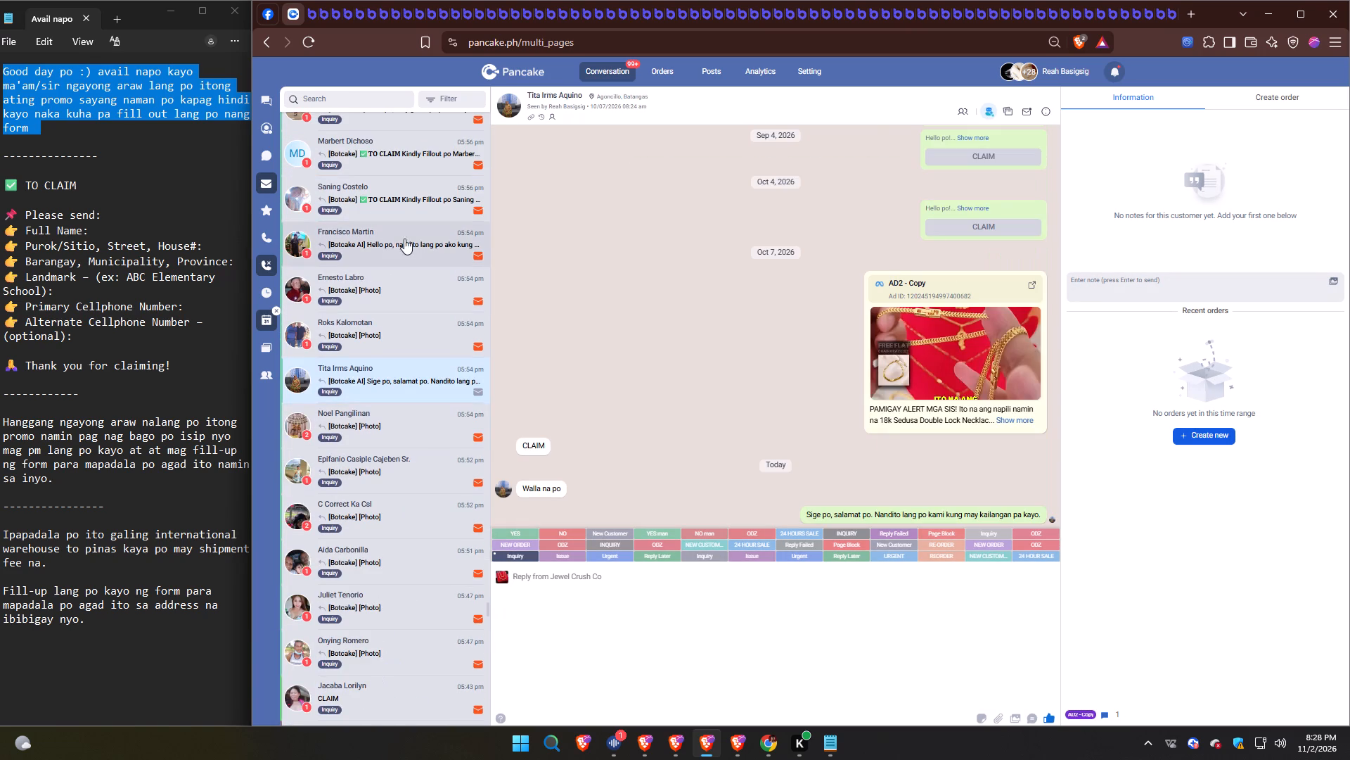
pyautogui.click(404, 237)
pyautogui.click(397, 197)
pyautogui.click(396, 149)
pyautogui.scroll(1, 385, 440)
pyautogui.click(397, 303)
pyautogui.scroll(1, 428, 473)
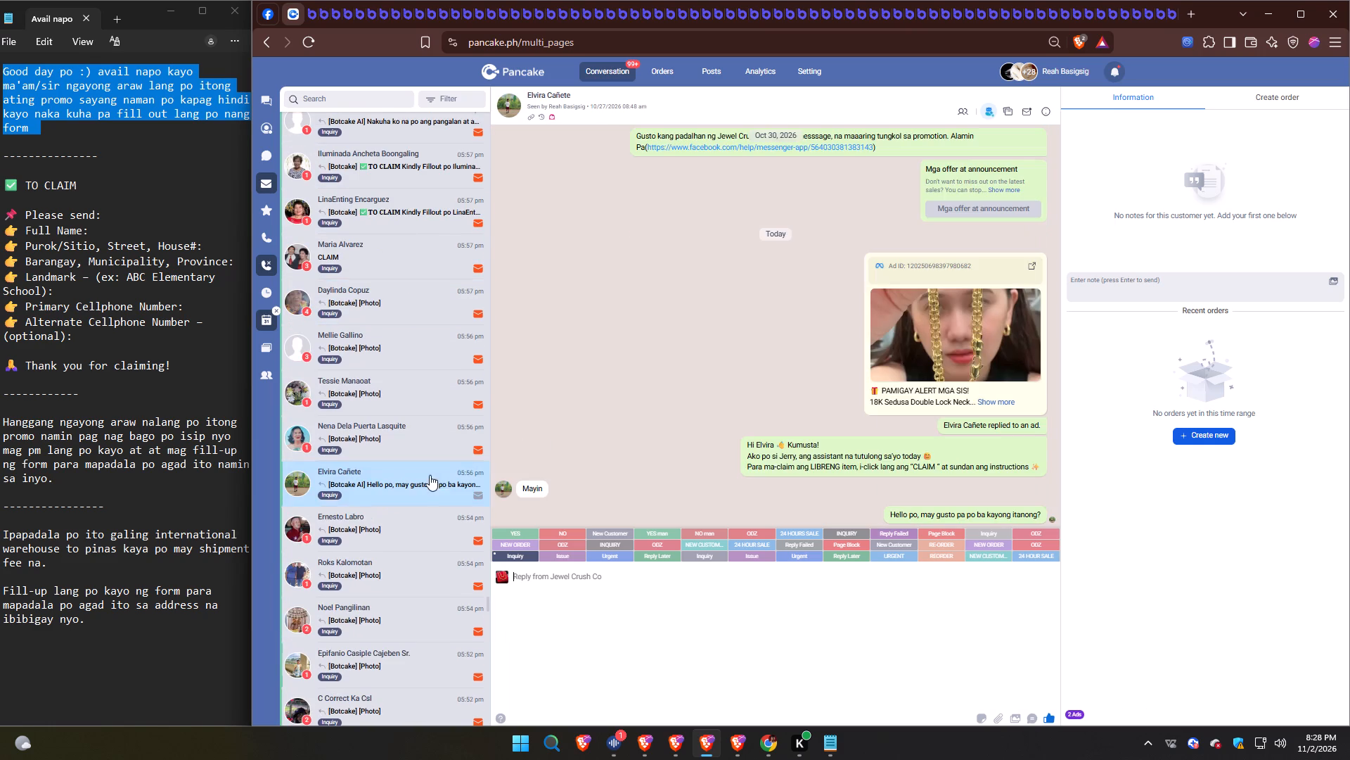
pyautogui.click(381, 439)
pyautogui.moveTo(373, 410); pyautogui.dragTo(372, 401)
pyautogui.click(372, 386)
pyautogui.click(373, 369)
pyautogui.click(375, 356)
pyautogui.click(380, 331)
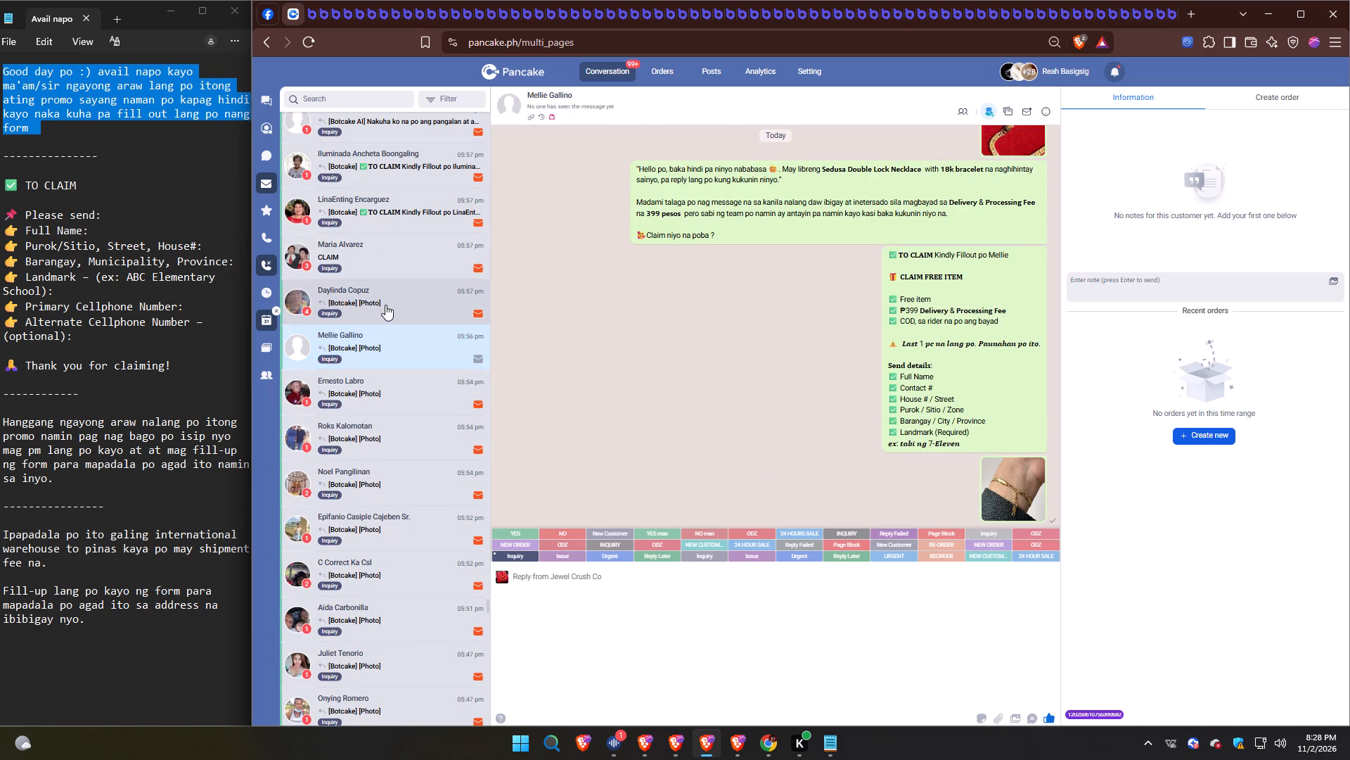
# Open the skipped bot-photo conversations from 05:57 pm back down to 05:31 pm, plus the 04:59 pm unanswered-question complaint.
pyautogui.click(385, 305)
pyautogui.doubleClick(385, 305)
pyautogui.click(385, 329)
pyautogui.doubleClick(385, 334)
pyautogui.tripleClick(385, 335)
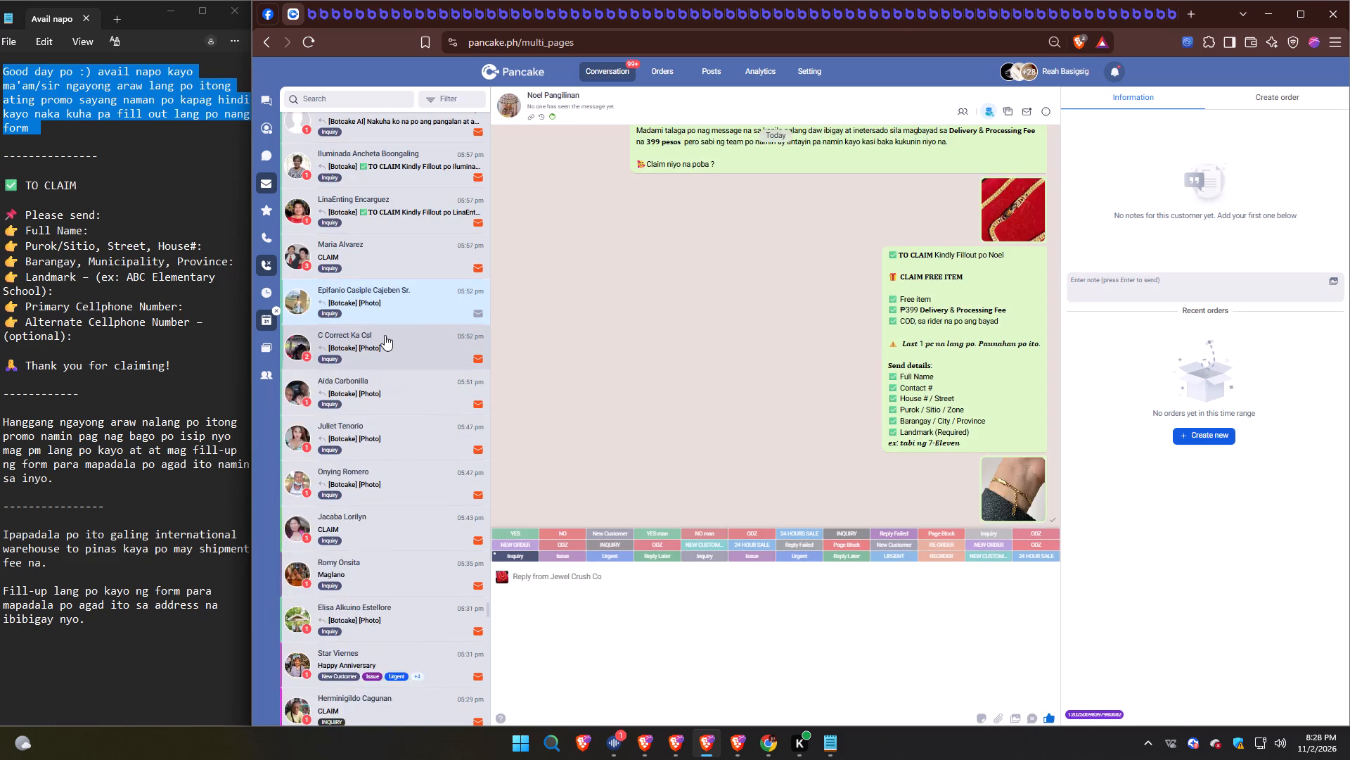
pyautogui.doubleClick(385, 335)
pyautogui.click(395, 441)
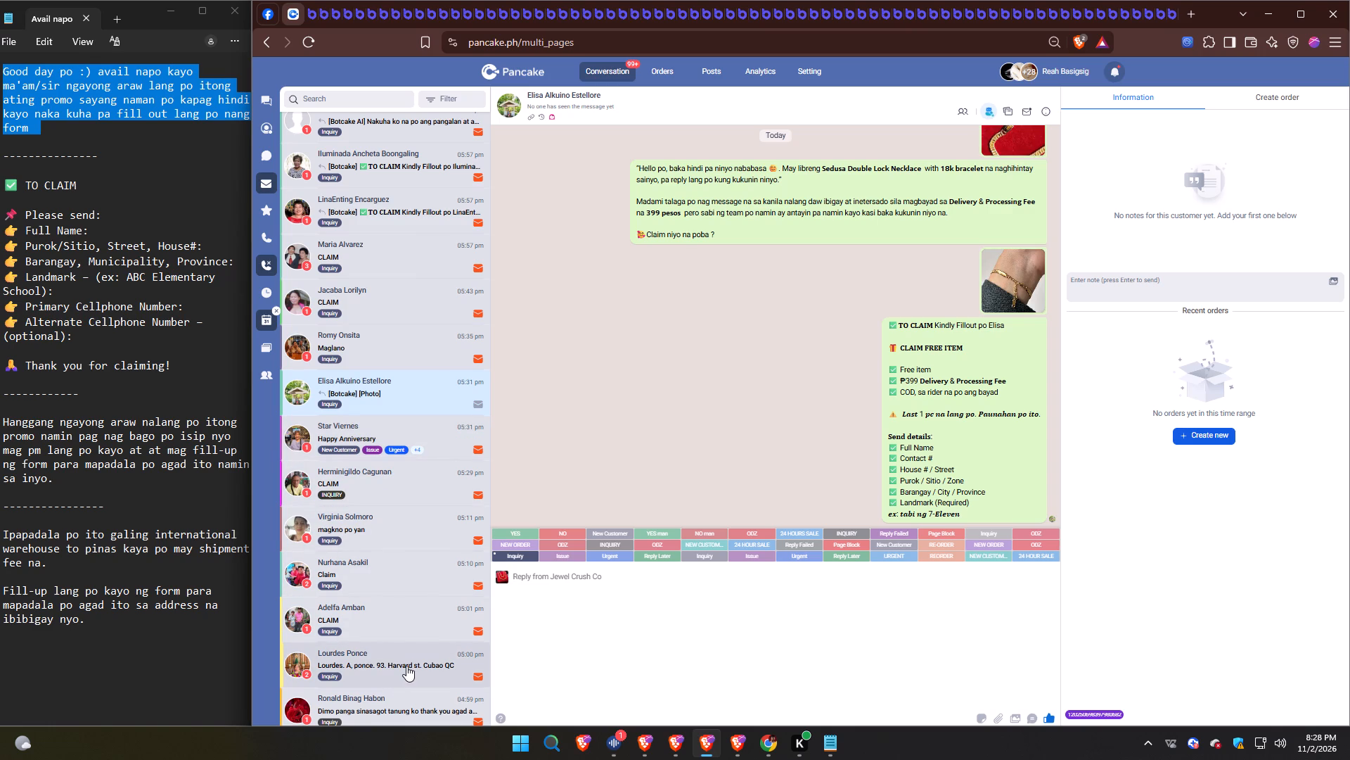
pyautogui.click(407, 711)
# Open the unread conversations from 05:57 pm up to 06:00 pm, leaving the 05:57 pm "CLAIM" one unread.
pyautogui.scroll(2, 393, 565)
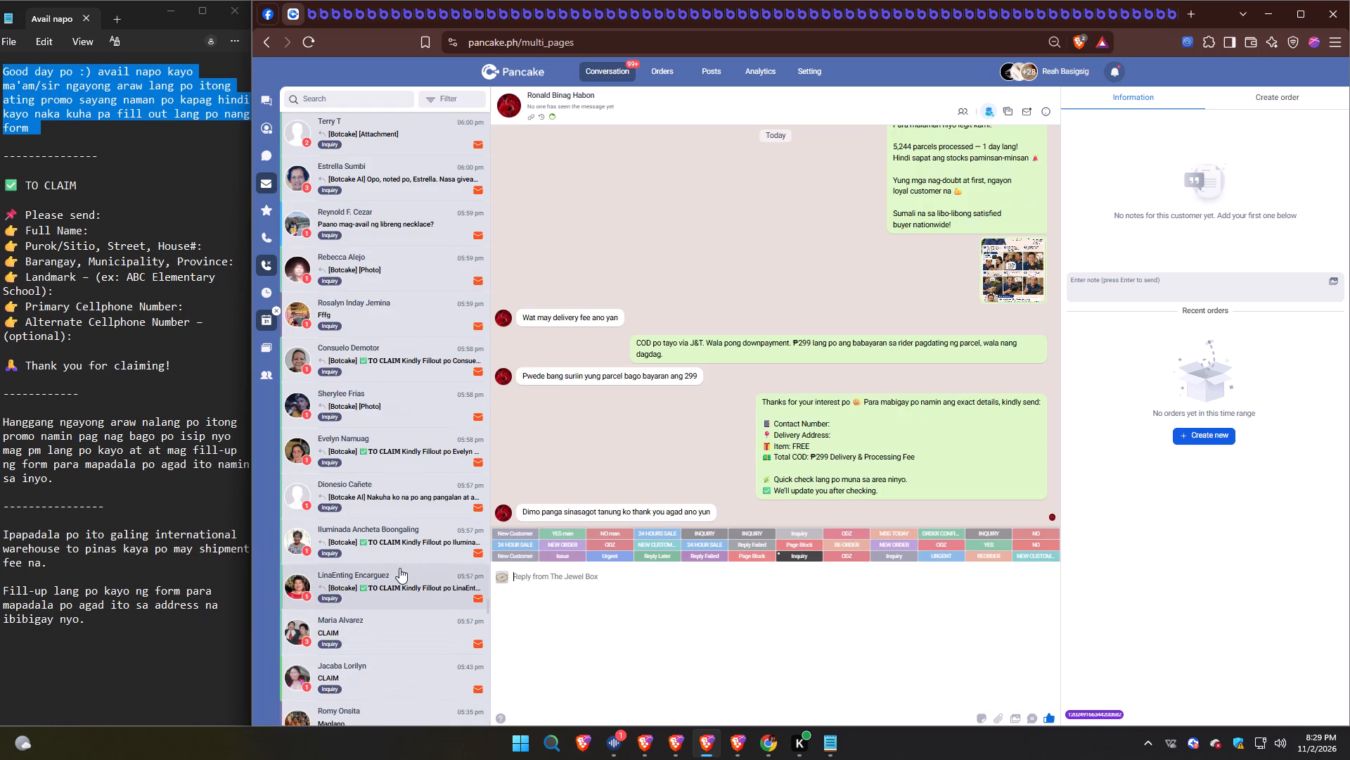
pyautogui.click(386, 404)
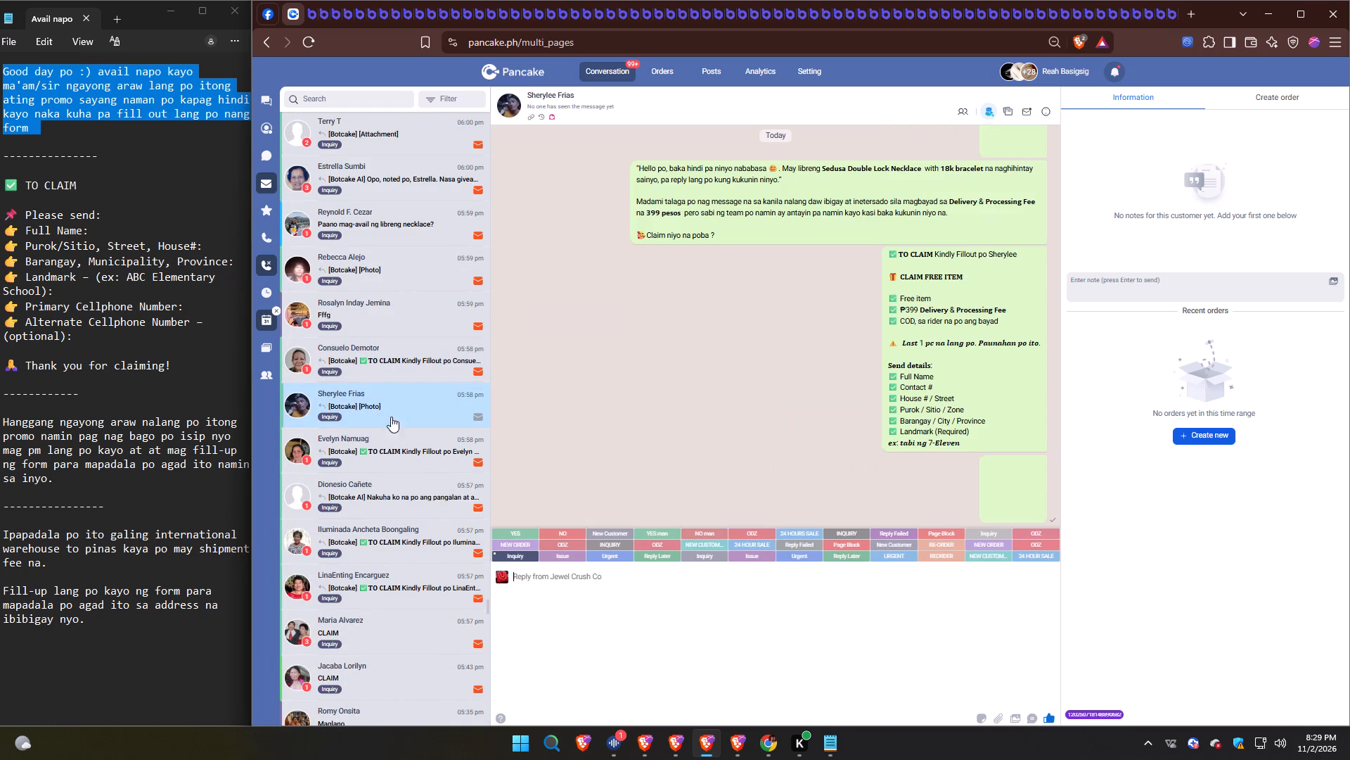
pyautogui.click(385, 437)
pyautogui.click(385, 438)
pyautogui.click(385, 436)
pyautogui.click(392, 431)
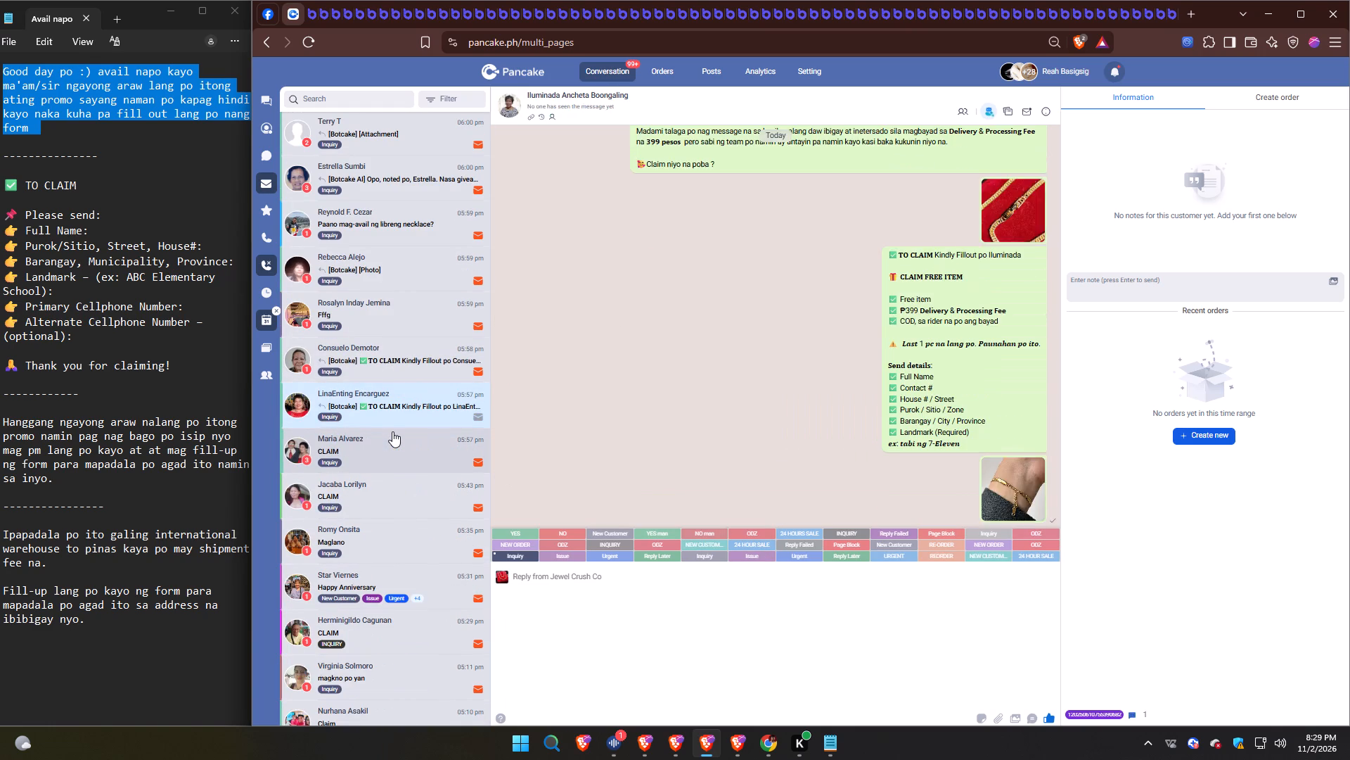
pyautogui.click(378, 307)
pyautogui.click(384, 274)
pyautogui.click(389, 224)
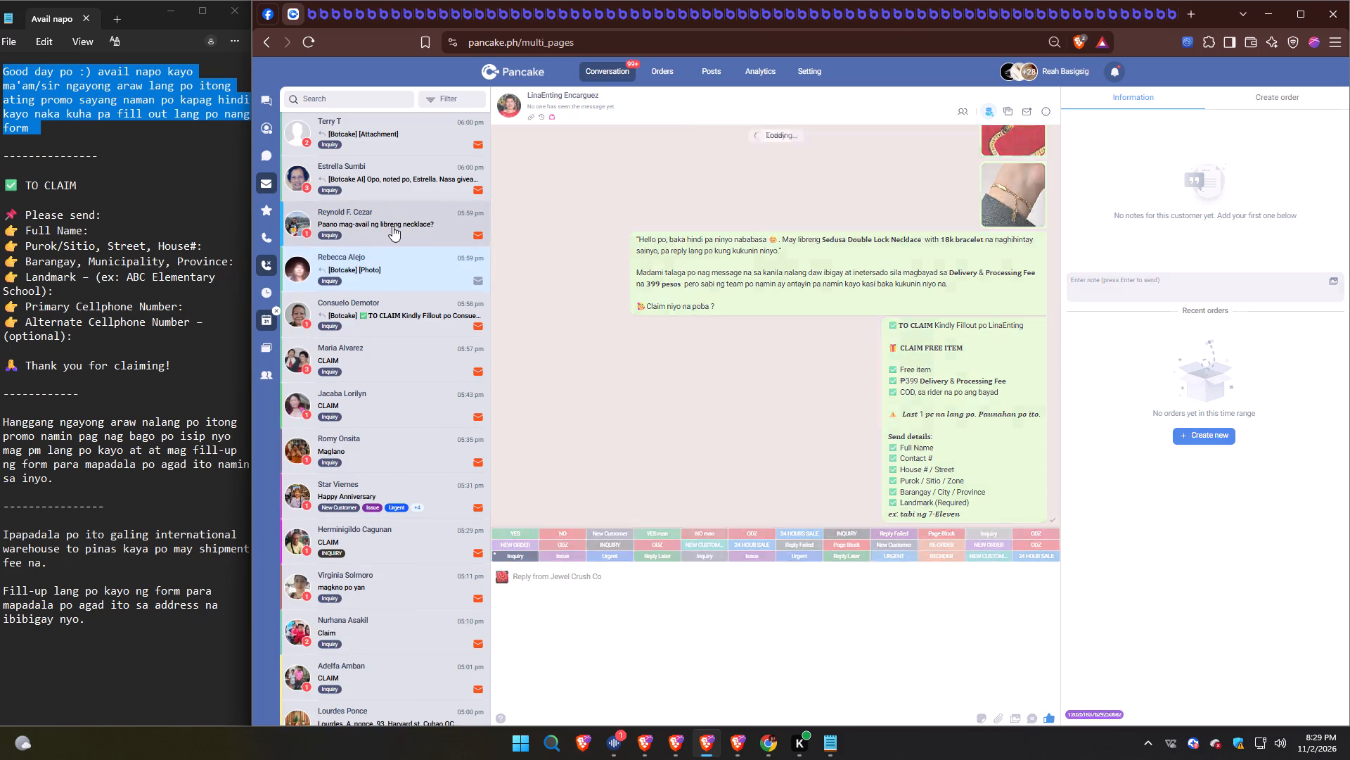
pyautogui.click(399, 182)
pyautogui.click(390, 149)
pyautogui.scroll(1, 382, 411)
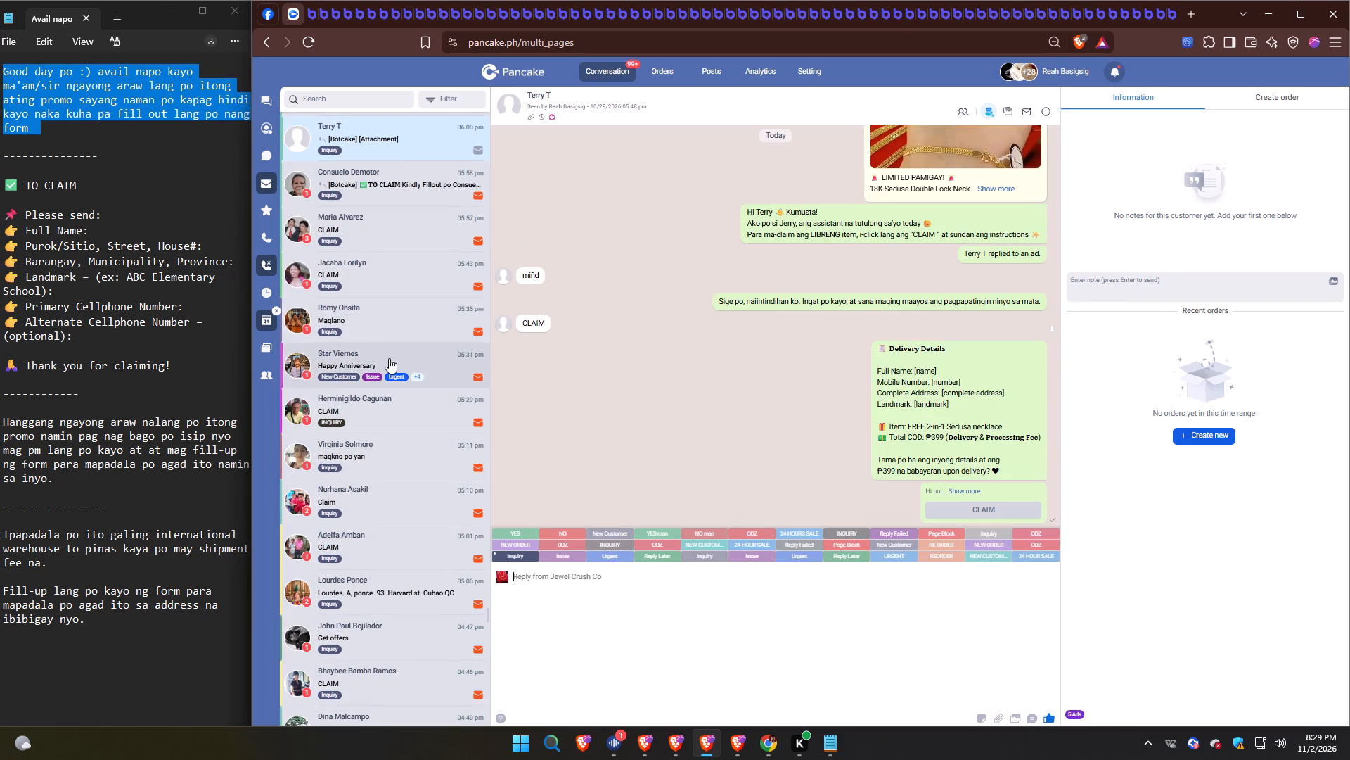
pyautogui.click(380, 186)
# Open the unread conversations from 06:01 pm up to 06:02 pm, leaving the two "CLAIM" ones unread.
pyautogui.scroll(1, 427, 472)
pyautogui.click(399, 320)
pyautogui.click(392, 293)
pyautogui.click(387, 241)
pyautogui.click(385, 208)
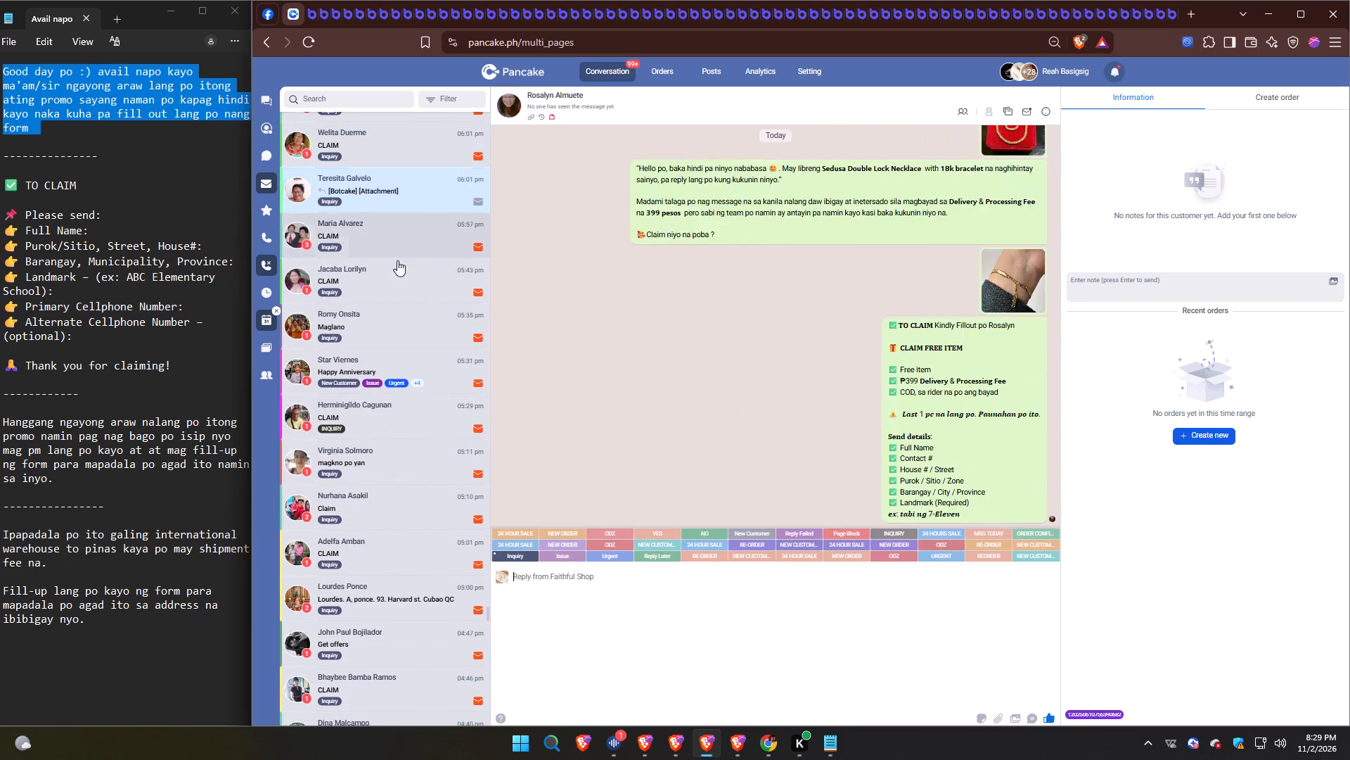
pyautogui.scroll(1, 392, 514)
pyautogui.click(369, 284)
pyautogui.click(380, 215)
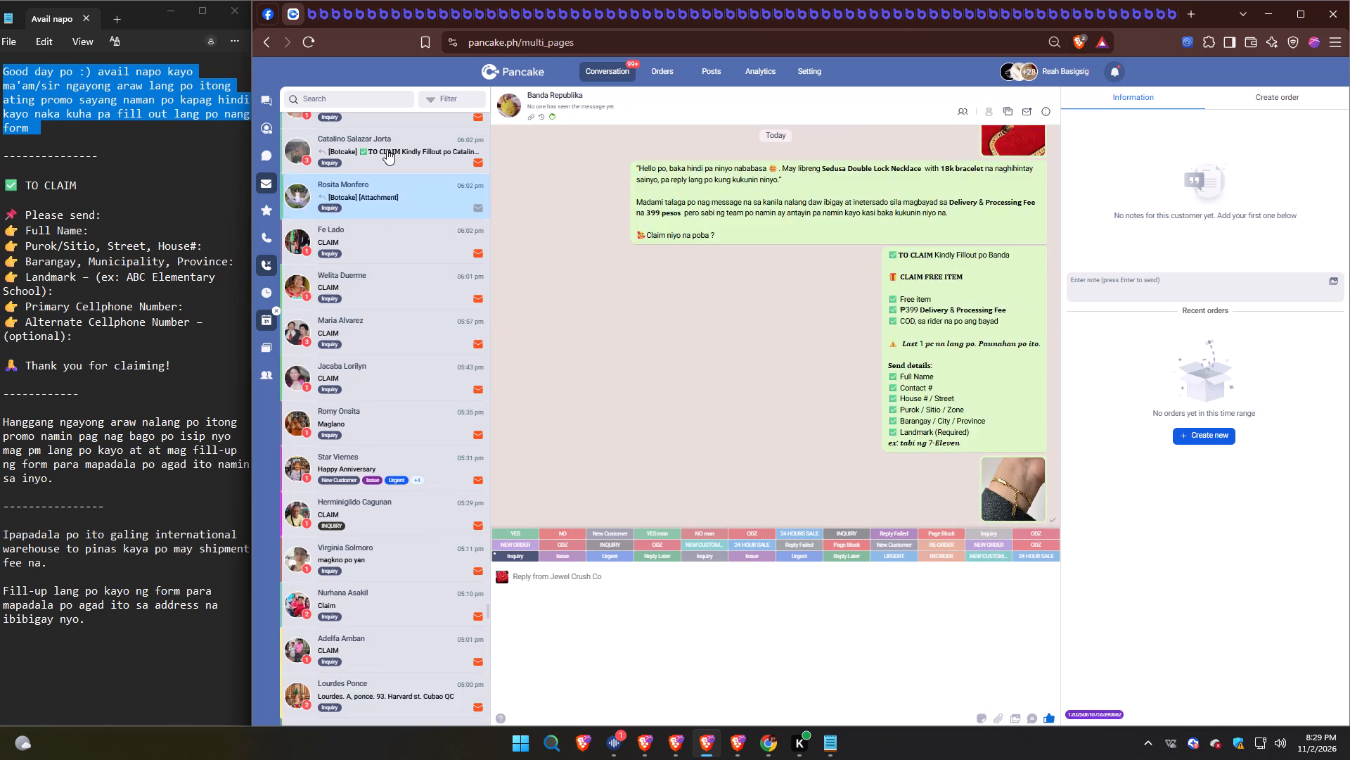
pyautogui.click(387, 148)
# Open the next unread conversations through 06:03 pm, including the sticker ones, up to the first 06:04 pm delivery-details one.
pyautogui.scroll(1, 414, 398)
pyautogui.click(375, 281)
pyautogui.click(376, 249)
pyautogui.click(371, 205)
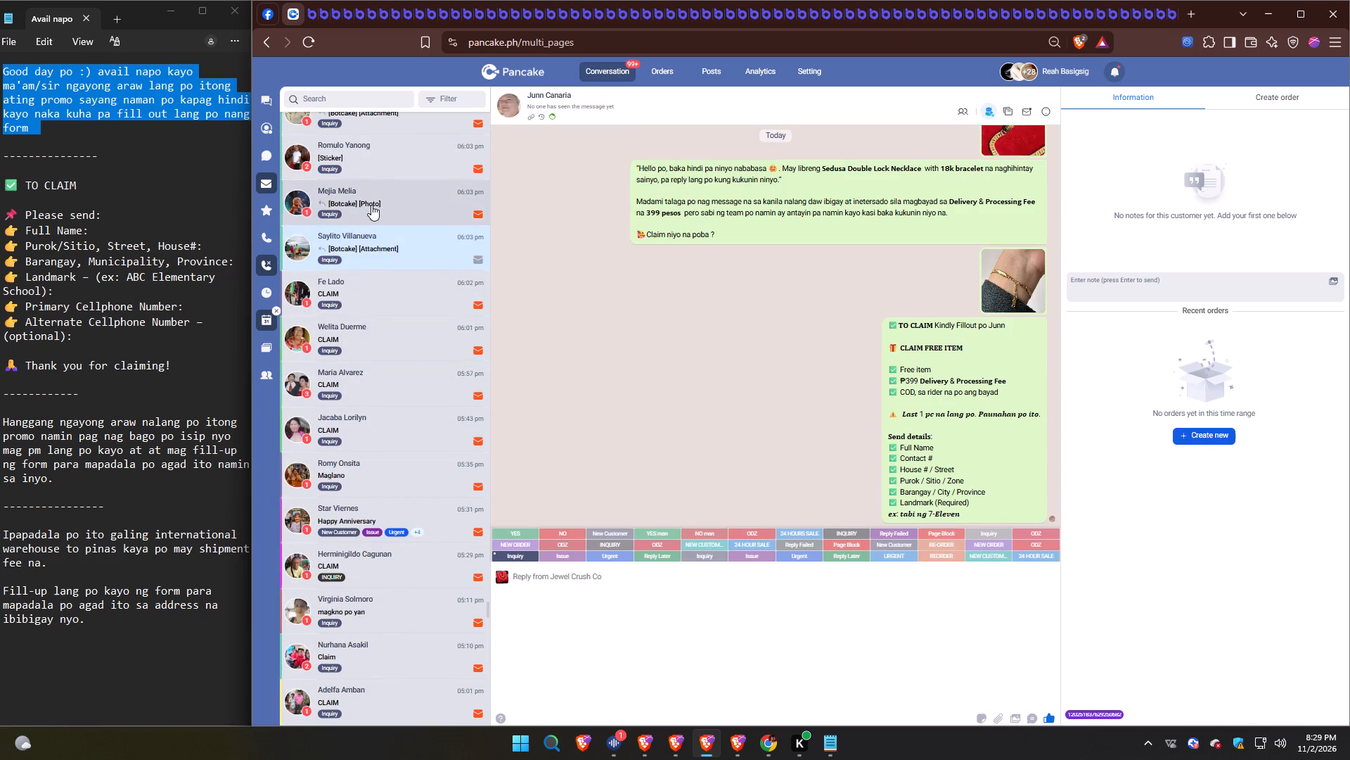
pyautogui.click(375, 156)
pyautogui.scroll(1, 367, 454)
pyautogui.click(361, 289)
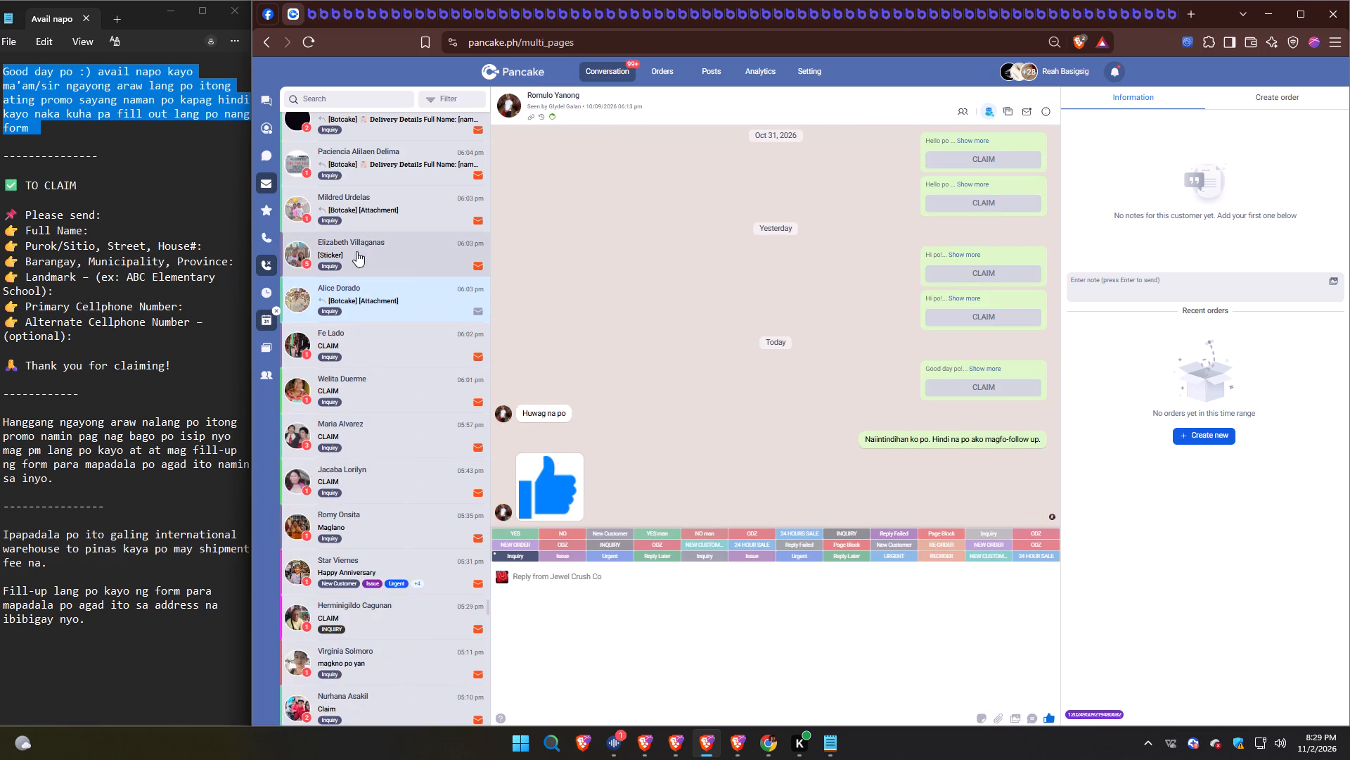
pyautogui.click(356, 251)
pyautogui.click(356, 217)
pyautogui.click(358, 174)
# Open the remaining 06:04 pm unread conversations and the three 06:05 pm ones.
pyautogui.scroll(1, 364, 359)
pyautogui.click(386, 300)
pyautogui.click(371, 267)
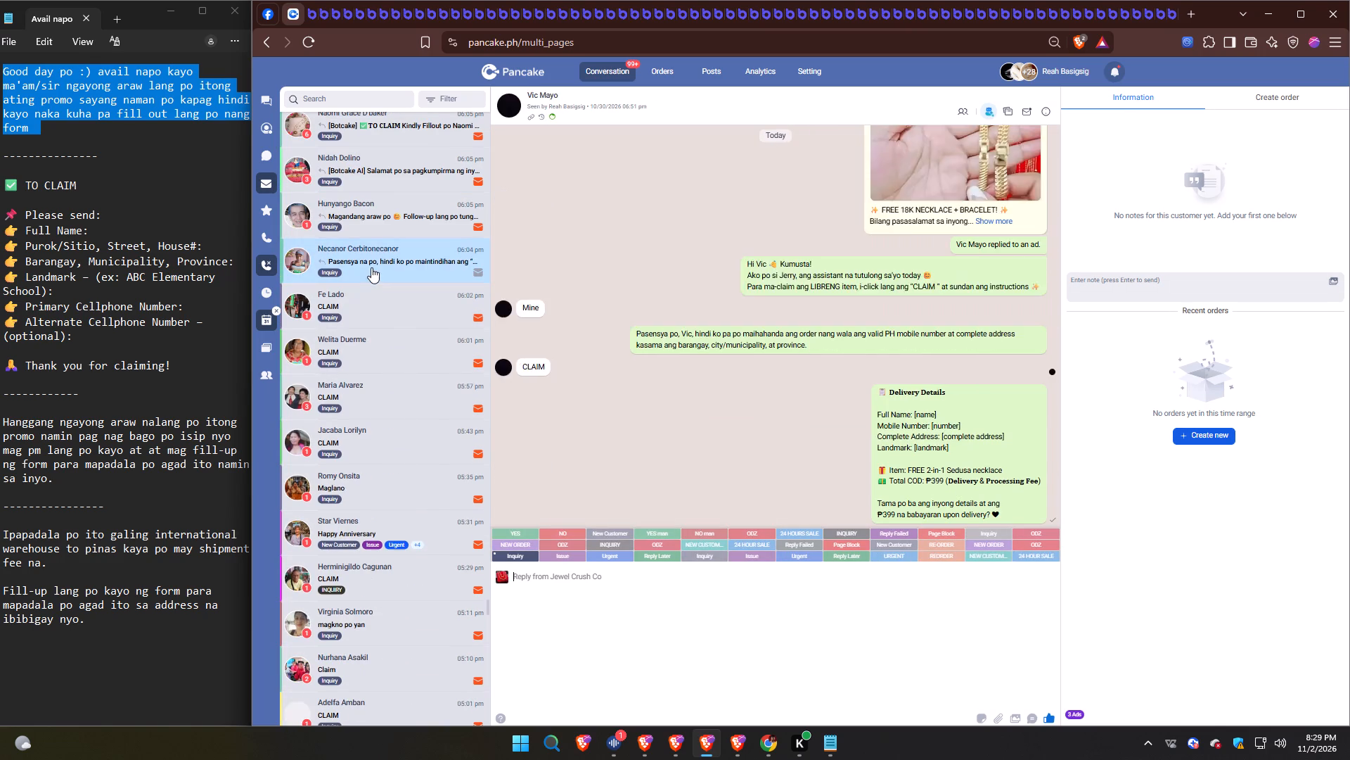
pyautogui.click(366, 222)
pyautogui.click(360, 180)
pyautogui.click(358, 146)
# Open the bot-answered unread conversations from 06:06 pm up to the first 06:09 pm one about an image.
pyautogui.scroll(1, 350, 369)
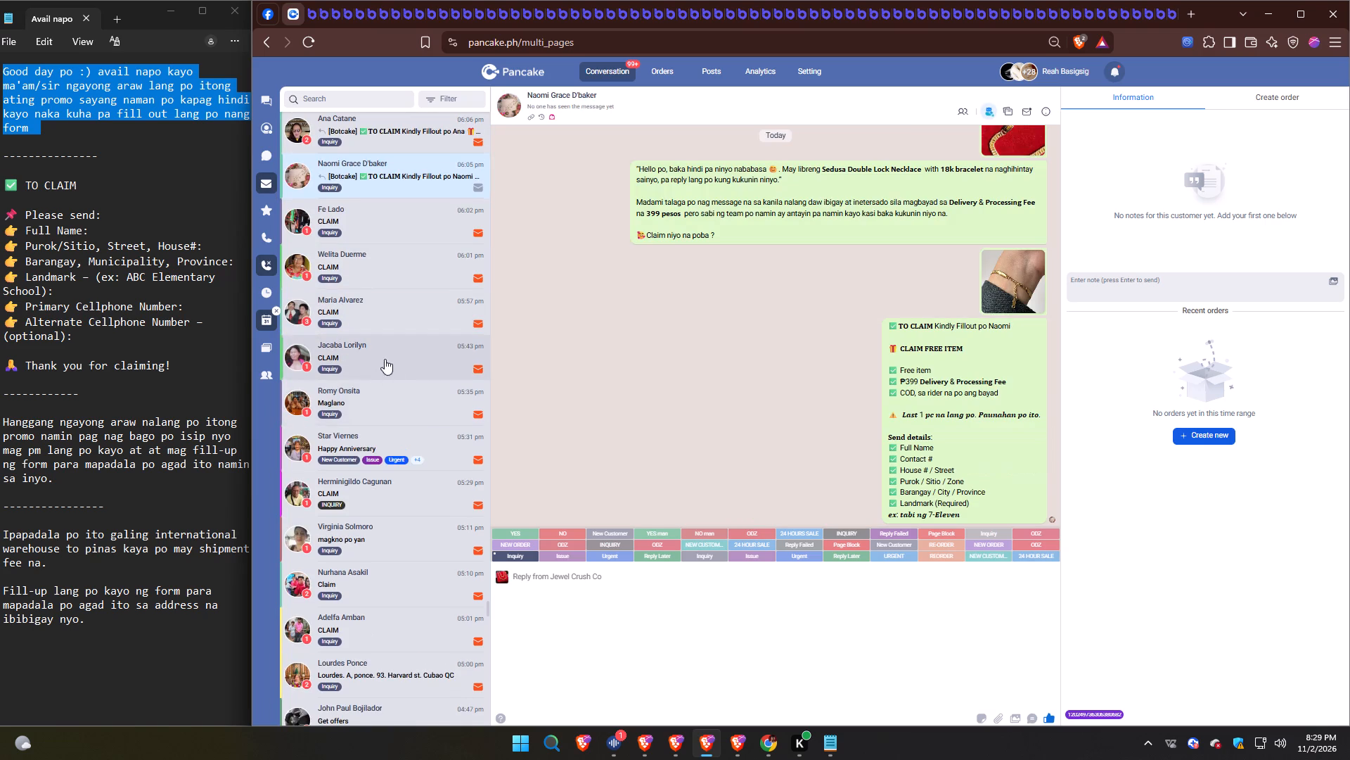
pyautogui.scroll(1, 409, 515)
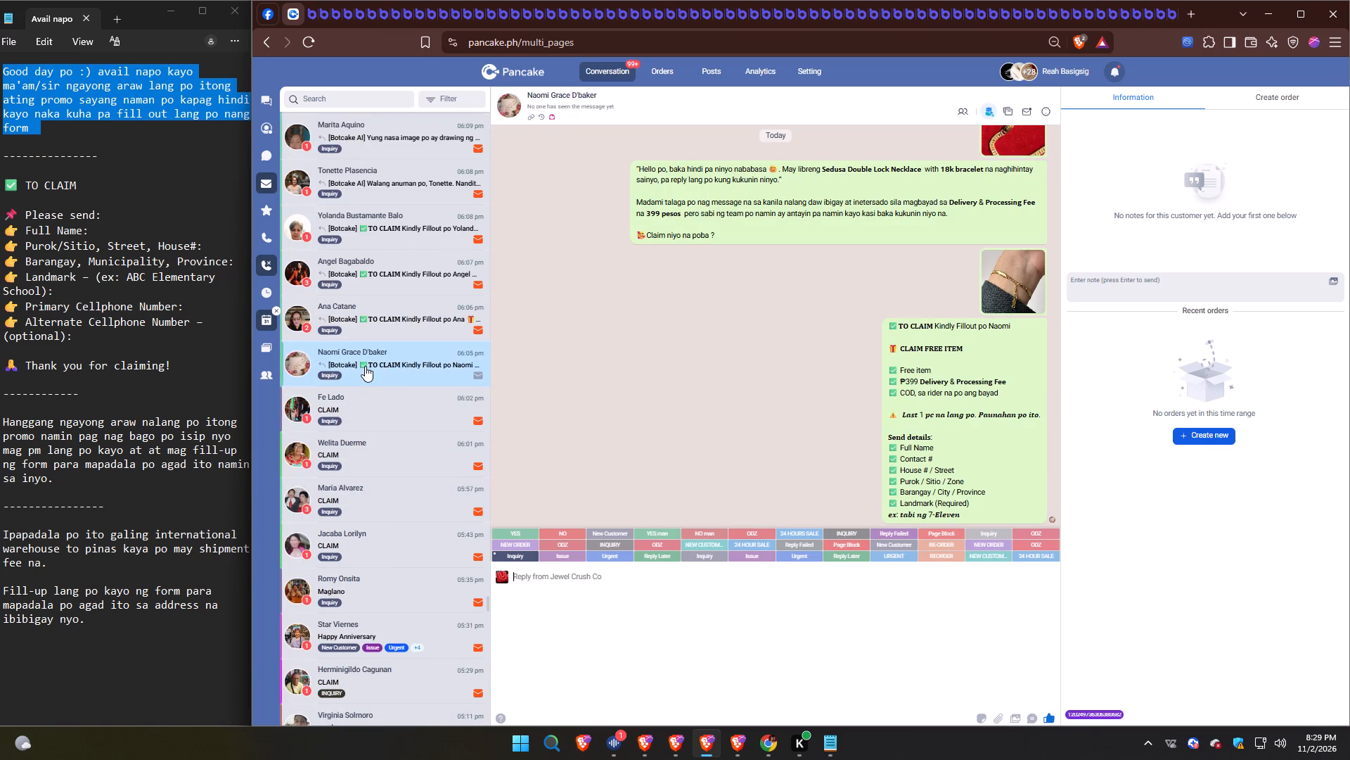
pyautogui.click(365, 366)
pyautogui.click(356, 315)
pyautogui.click(364, 289)
pyautogui.click(366, 253)
pyautogui.click(368, 236)
pyautogui.click(371, 205)
pyautogui.click(373, 179)
pyautogui.click(372, 148)
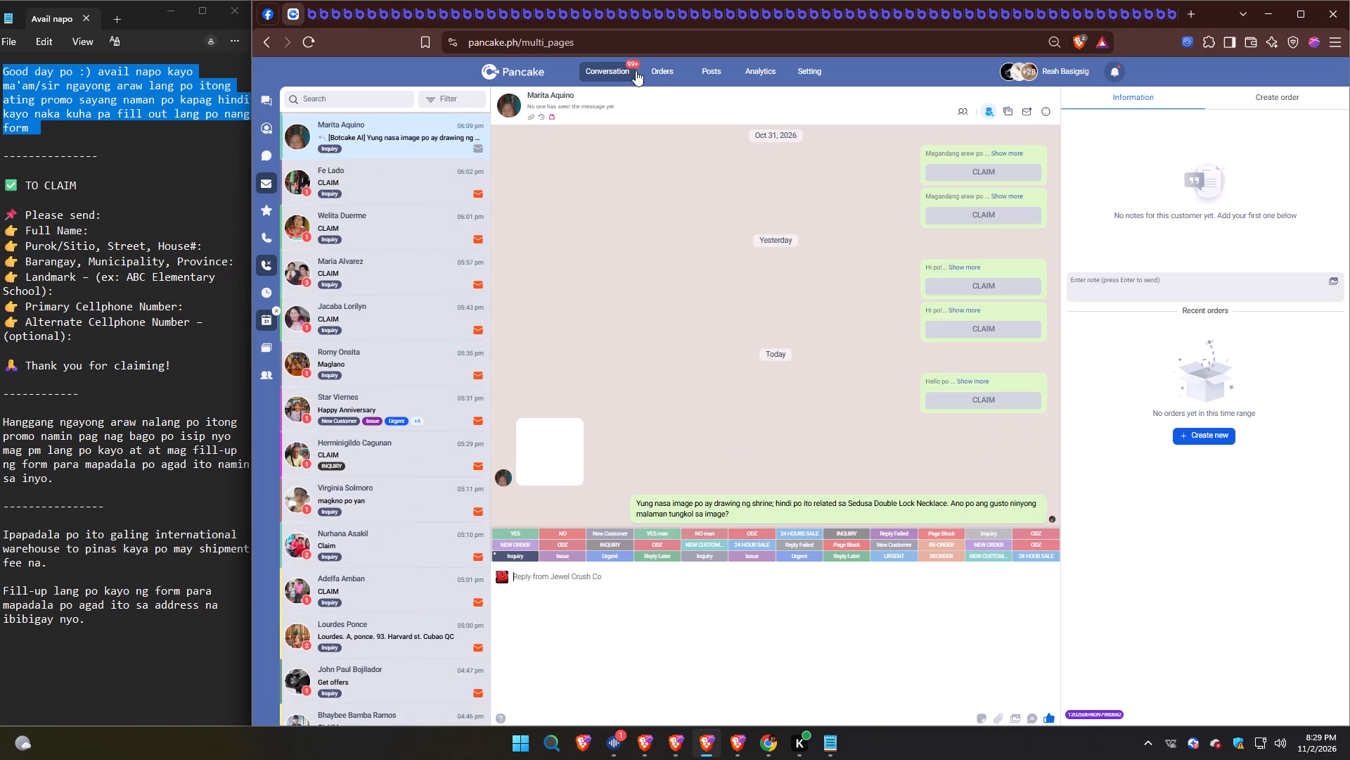
# Open the bot-answered conversations from 06:09 pm through 06:11 pm, leaving the 06:09 pm "CLAIM" and attachment ones unread.
pyautogui.scroll(1, 371, 402)
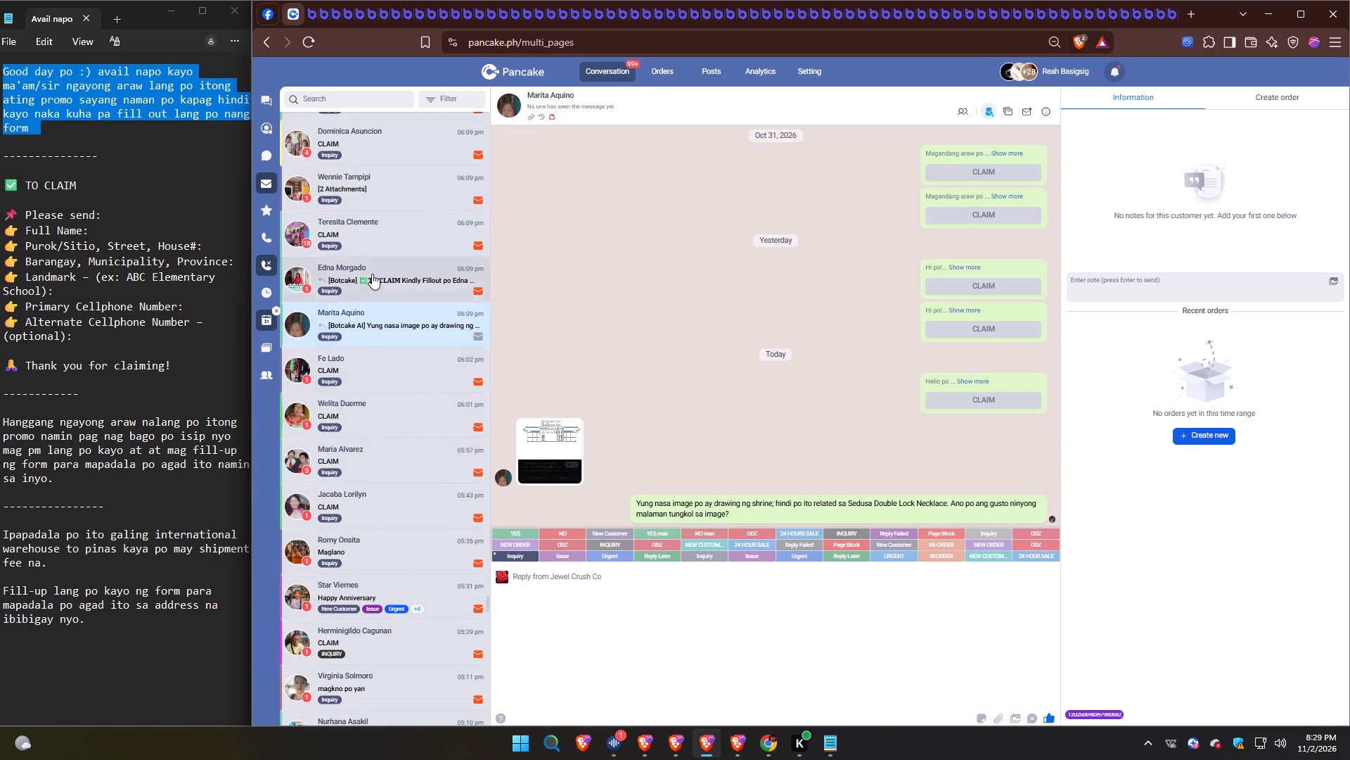
pyautogui.click(372, 272)
pyautogui.scroll(2, 396, 406)
pyautogui.click(394, 456)
pyautogui.click(378, 413)
pyautogui.click(382, 376)
pyautogui.moveTo(385, 344); pyautogui.dragTo(385, 334)
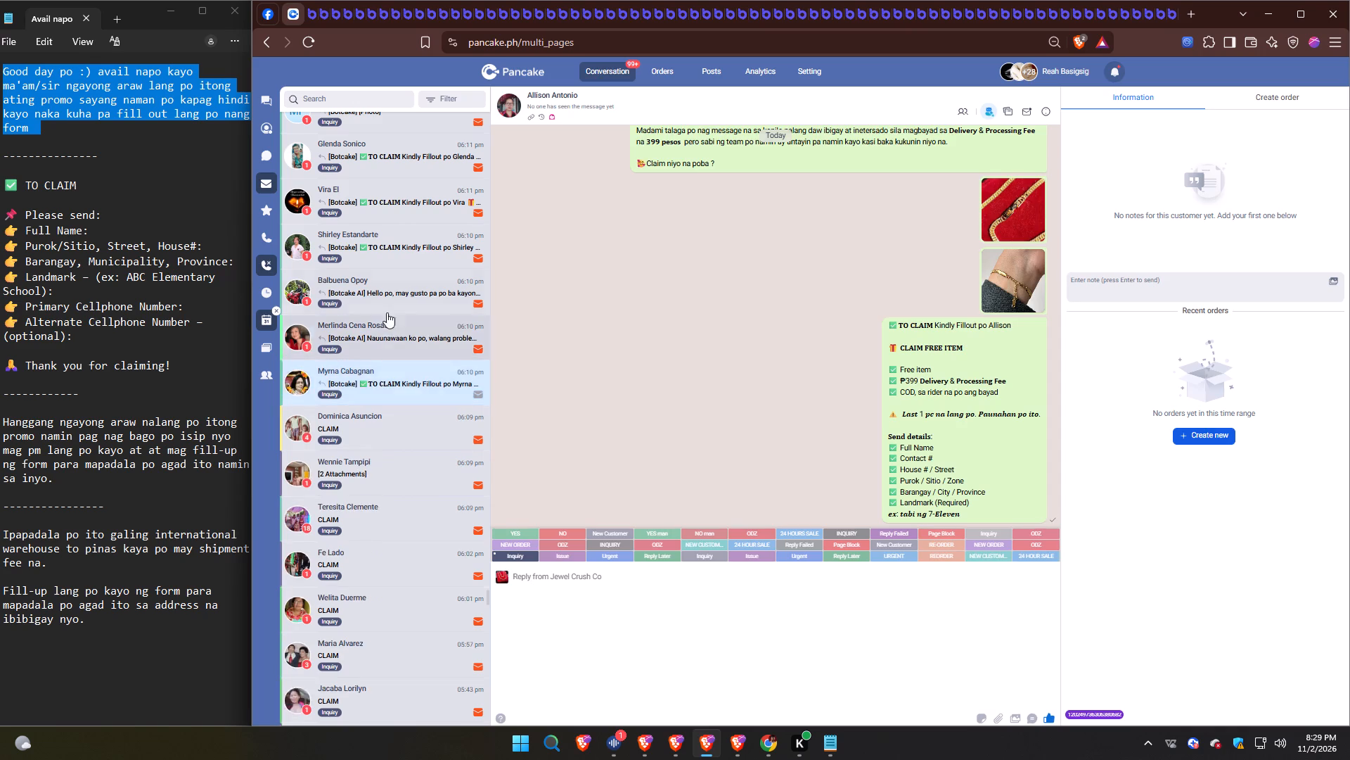
pyautogui.moveTo(387, 307); pyautogui.dragTo(387, 300)
pyautogui.click(389, 274)
pyautogui.moveTo(388, 257); pyautogui.dragTo(387, 250)
pyautogui.moveTo(387, 232); pyautogui.dragTo(387, 223)
pyautogui.moveTo(387, 209); pyautogui.dragTo(386, 198)
pyautogui.click(385, 164)
# Open the bot-answered conversations from 06:12 pm through 06:16 pm, leaving the "TRACK ORDER", "NEXT TIME" and "CLAIM" ones unread.
pyautogui.scroll(1, 385, 389)
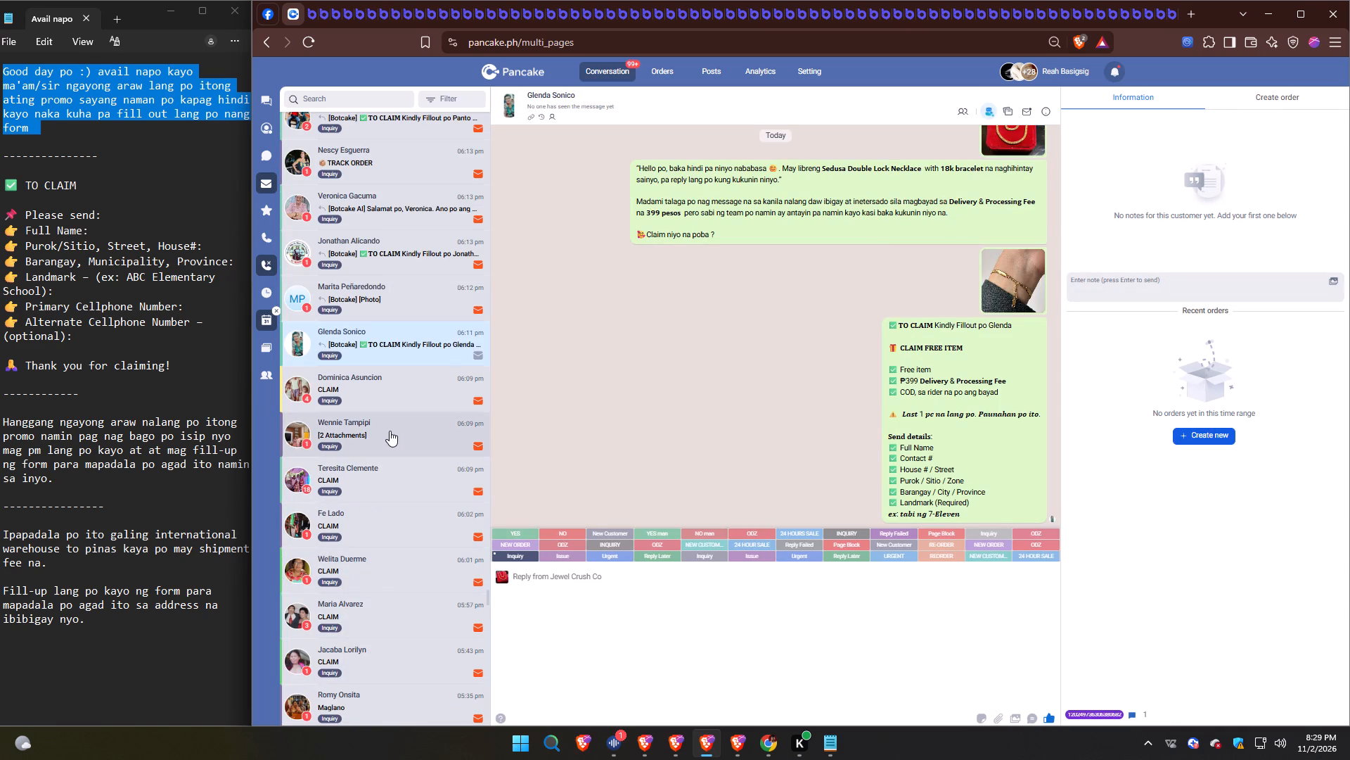
pyautogui.click(371, 296)
pyautogui.moveTo(370, 262); pyautogui.dragTo(369, 255)
pyautogui.click(367, 230)
pyautogui.click(367, 205)
pyautogui.scroll(2, 382, 481)
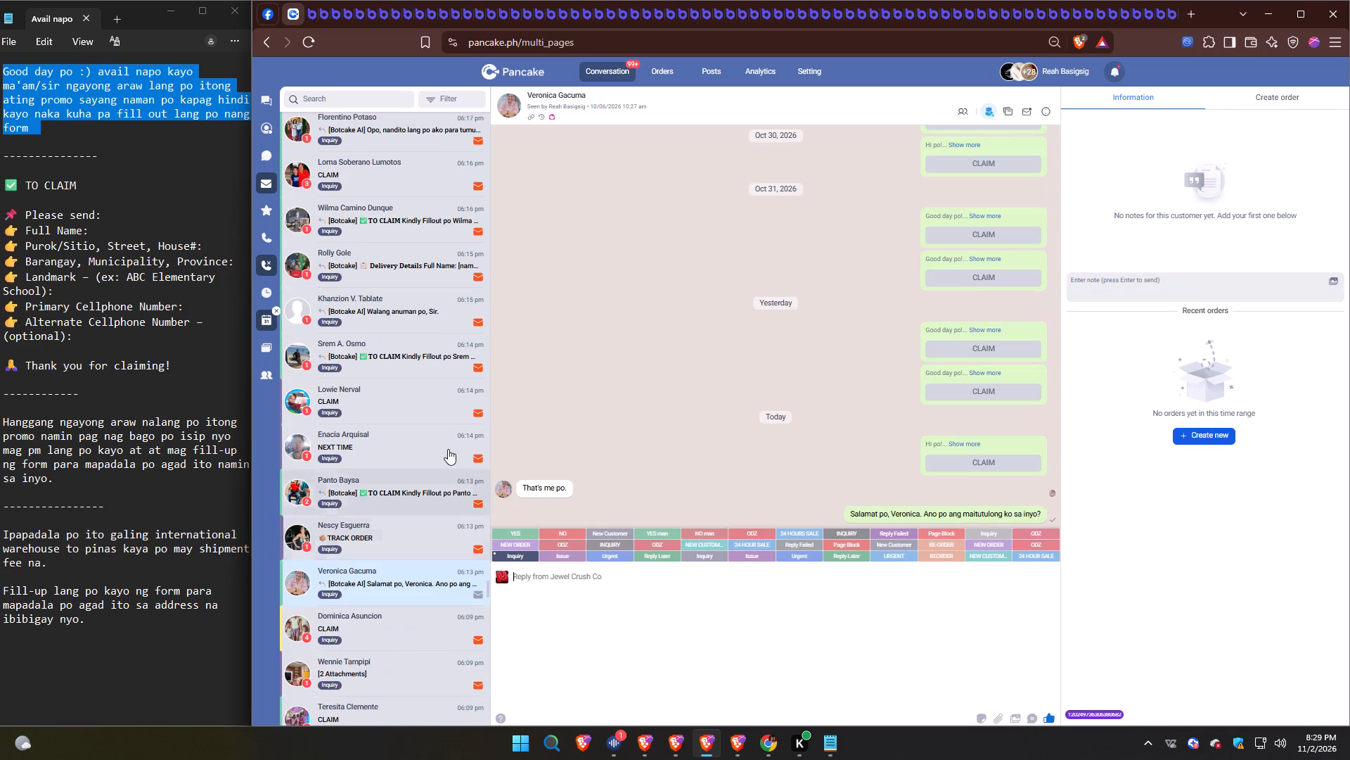
pyautogui.click(385, 358)
pyautogui.click(376, 323)
pyautogui.click(371, 270)
pyautogui.click(373, 218)
pyautogui.click(378, 207)
# Open the bot-answered conversations from 06:17 pm through 06:18 pm, plus the skipped 06:13 pm claim-form one.
pyautogui.scroll(1, 423, 355)
pyautogui.click(356, 303)
pyautogui.moveTo(353, 266); pyautogui.dragTo(352, 257)
pyautogui.click(350, 239)
pyautogui.moveTo(355, 220); pyautogui.dragTo(356, 211)
pyautogui.moveTo(357, 198); pyautogui.dragTo(357, 191)
pyautogui.click(360, 170)
pyautogui.click(362, 151)
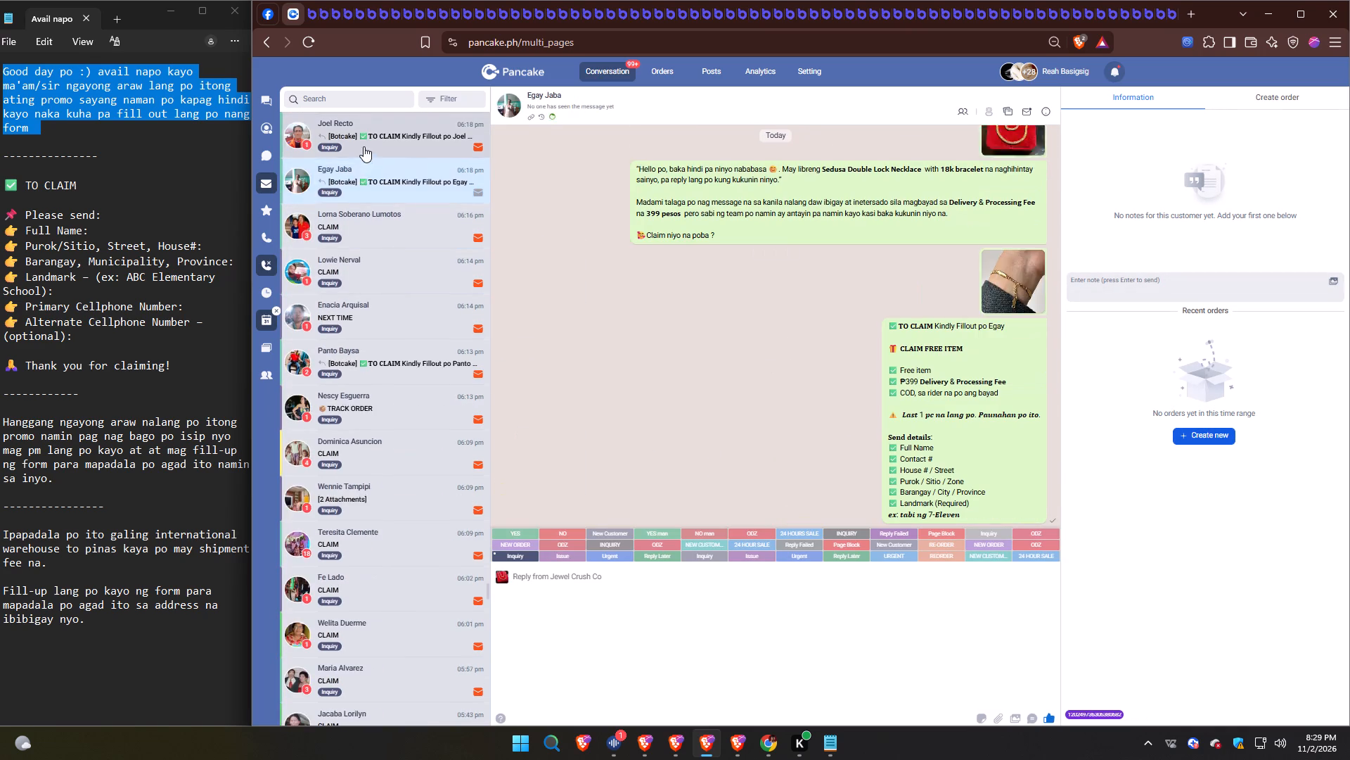
pyautogui.scroll(1, 368, 381)
pyautogui.click(361, 268)
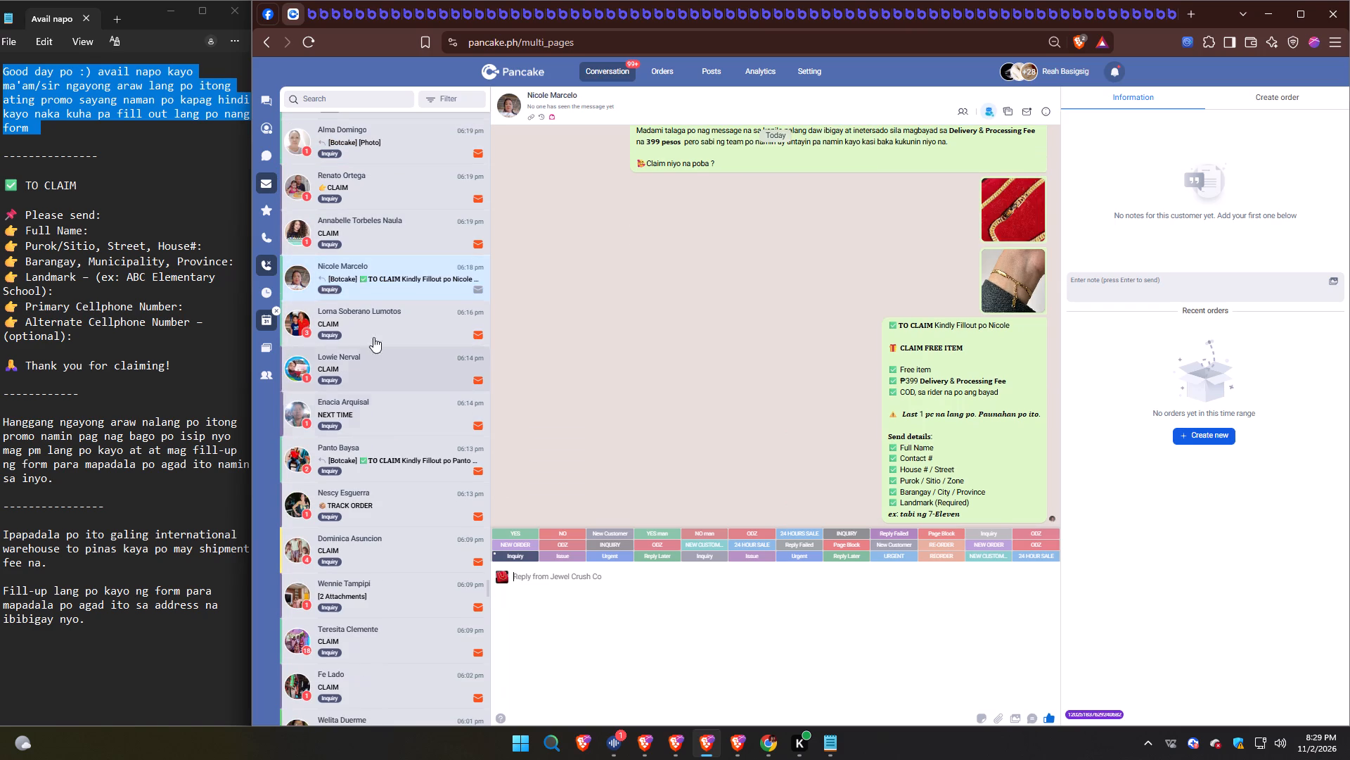
pyautogui.click(355, 272)
pyautogui.click(364, 441)
# Open the bot-answered conversations from 06:21 pm up to the first 06:23 pm one, plus the skipped 06:19 pm Botcake AI one.
pyautogui.scroll(2, 408, 493)
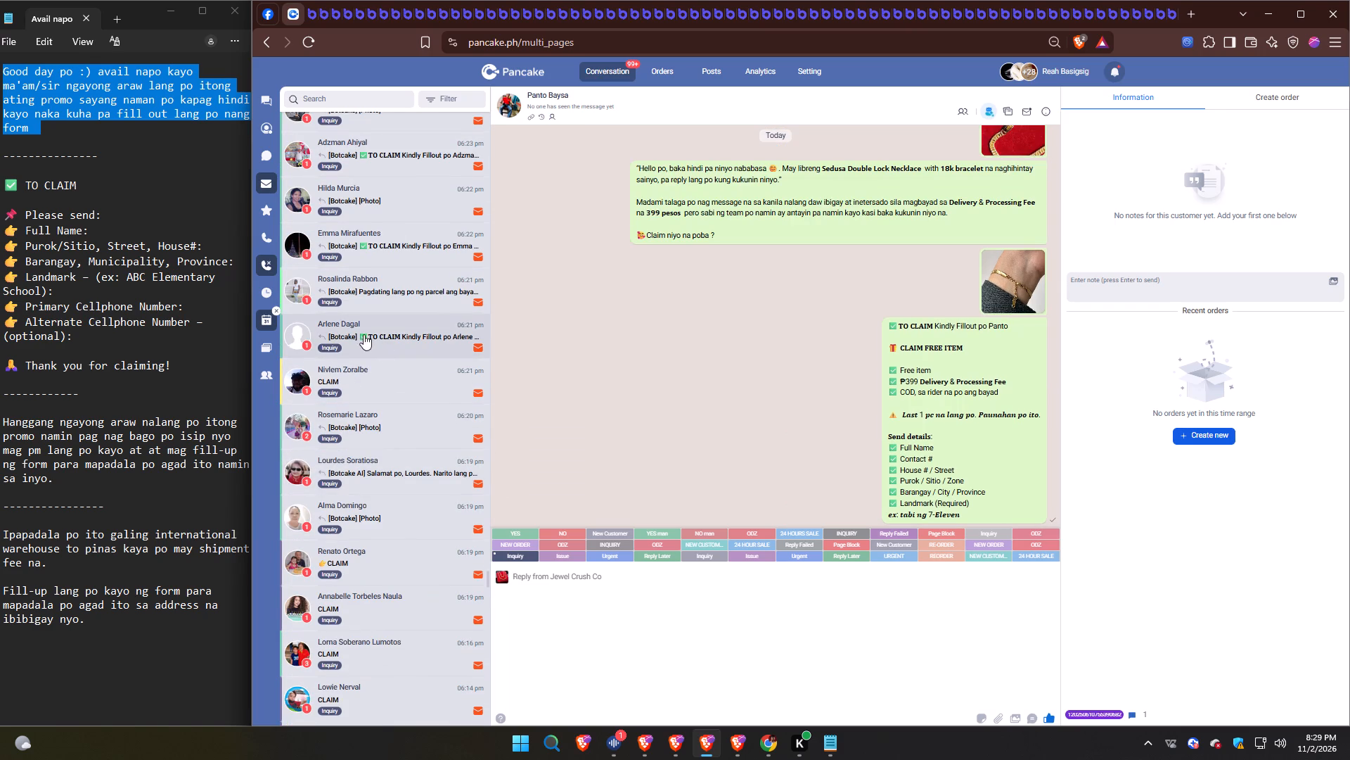
pyautogui.click(356, 331)
pyautogui.click(345, 300)
pyautogui.click(345, 276)
pyautogui.moveTo(347, 249); pyautogui.dragTo(347, 243)
pyautogui.click(351, 221)
pyautogui.click(354, 172)
pyautogui.scroll(1, 394, 462)
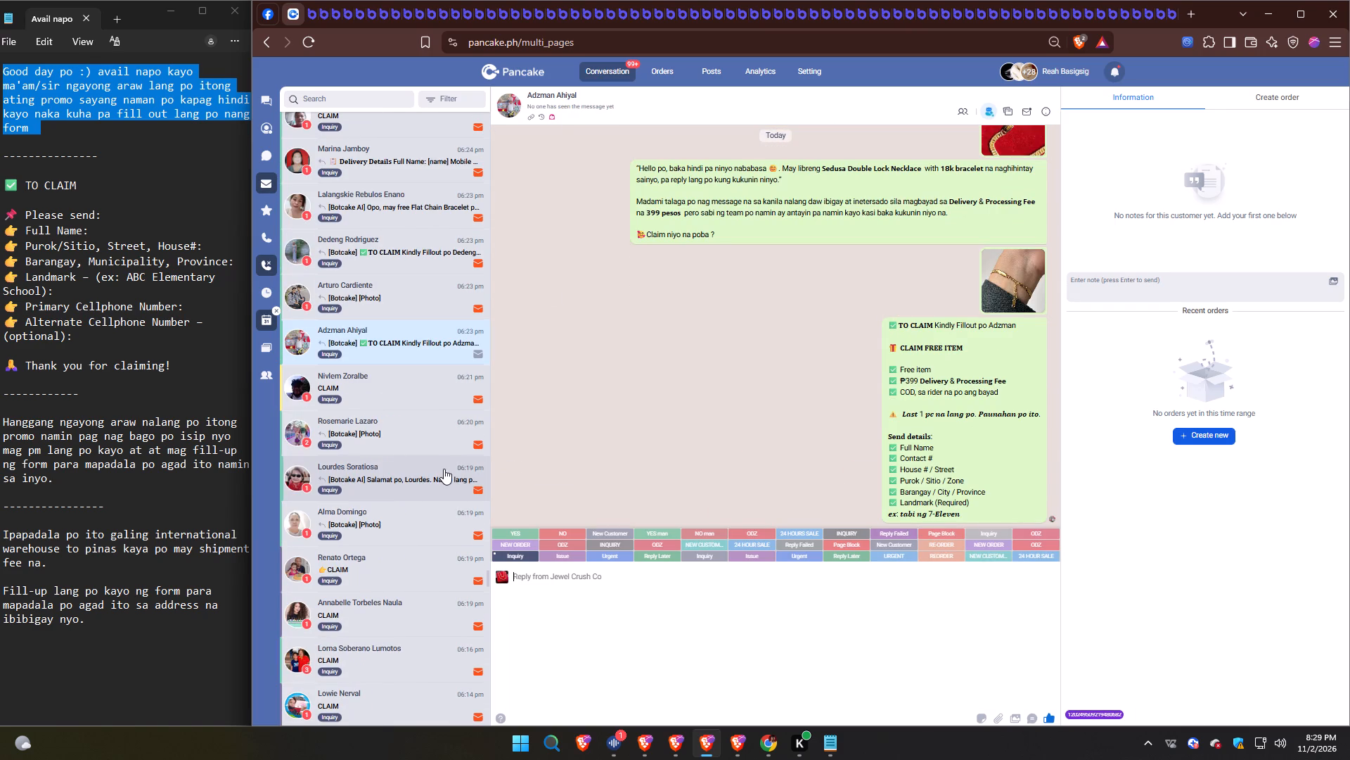
pyautogui.click(402, 479)
# Open the bot-answered conversations from 06:23 pm through 06:26 pm delivery details, leaving the 06:25 pm "CLAIM" and 06:23 pm photo ones unread.
pyautogui.click(367, 238)
pyautogui.click(361, 204)
pyautogui.click(353, 161)
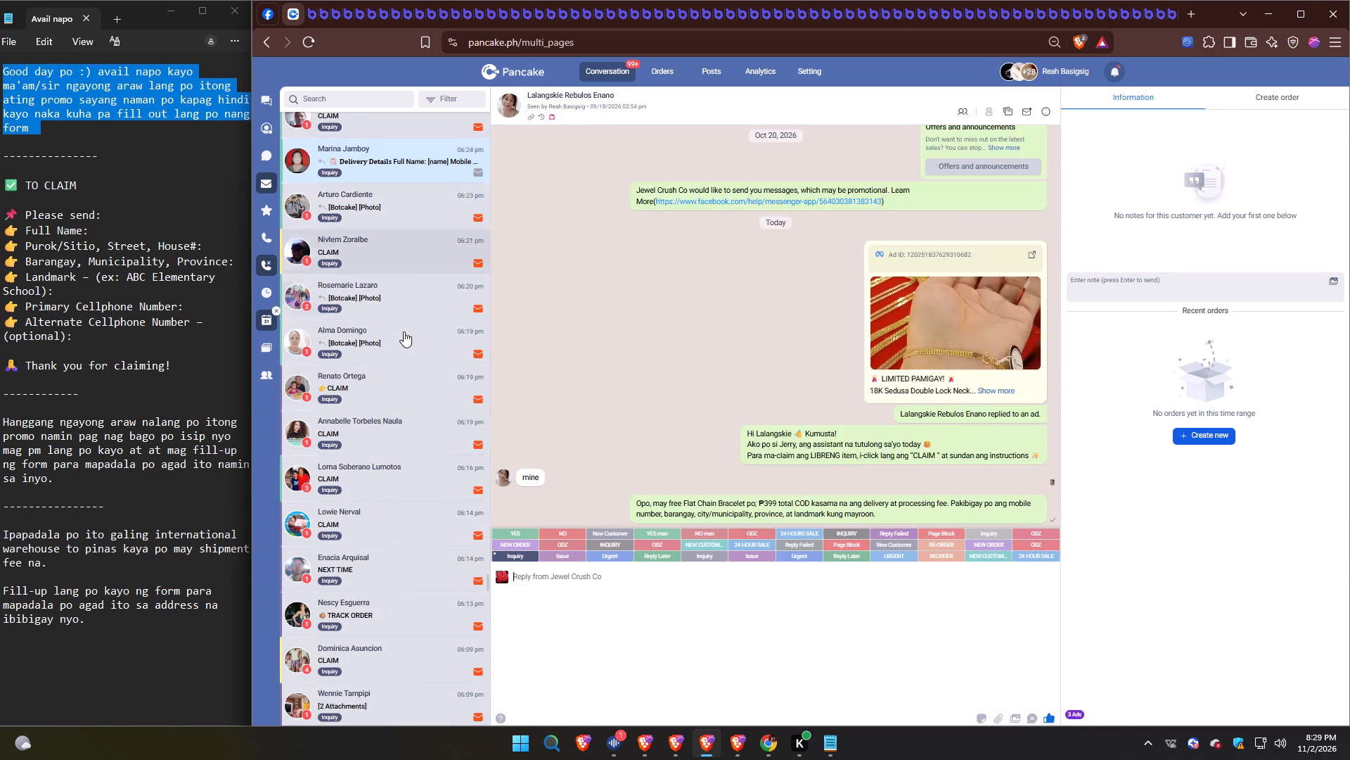
pyautogui.scroll(1, 400, 505)
pyautogui.click(363, 251)
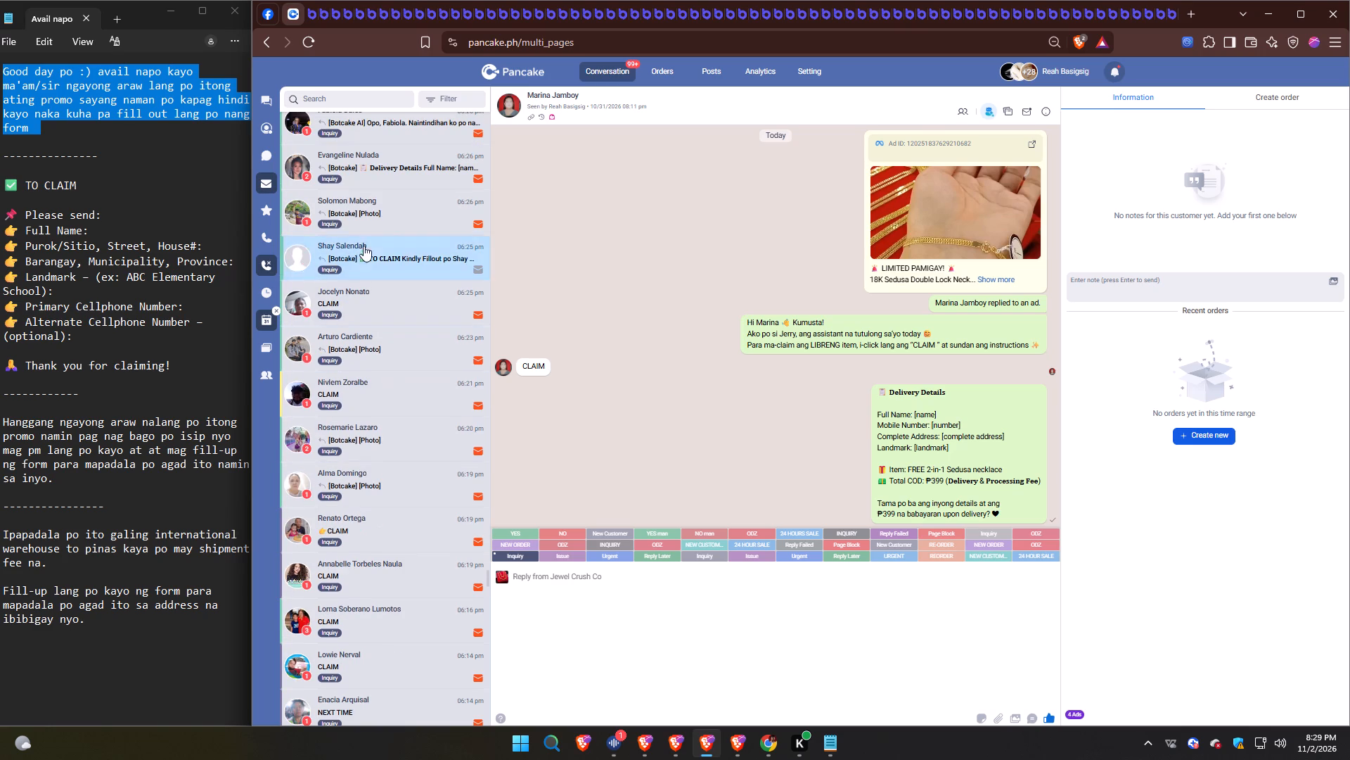
pyautogui.moveTo(361, 221); pyautogui.dragTo(361, 214)
pyautogui.click(366, 164)
# Open the bot-answered conversations from the first 06:27 pm one up to the 06:29 pm claim-form ones.
pyautogui.scroll(2, 378, 433)
pyautogui.click(359, 473)
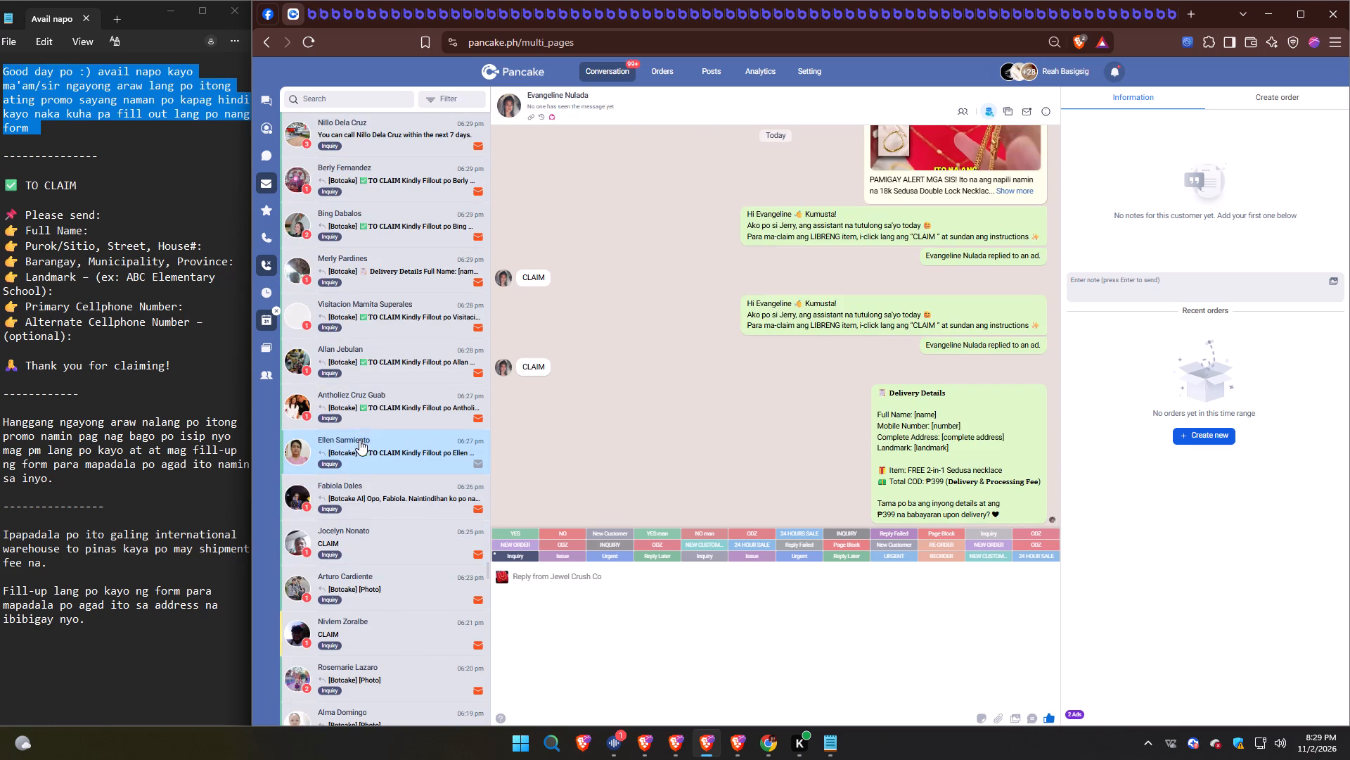
pyautogui.click(362, 460)
pyautogui.click(369, 401)
pyautogui.click(371, 376)
pyautogui.moveTo(371, 360); pyautogui.dragTo(371, 353)
pyautogui.moveTo(371, 300); pyautogui.dragTo(371, 292)
pyautogui.moveTo(371, 282); pyautogui.dragTo(370, 275)
pyautogui.moveTo(371, 250); pyautogui.dragTo(371, 237)
pyautogui.click(368, 194)
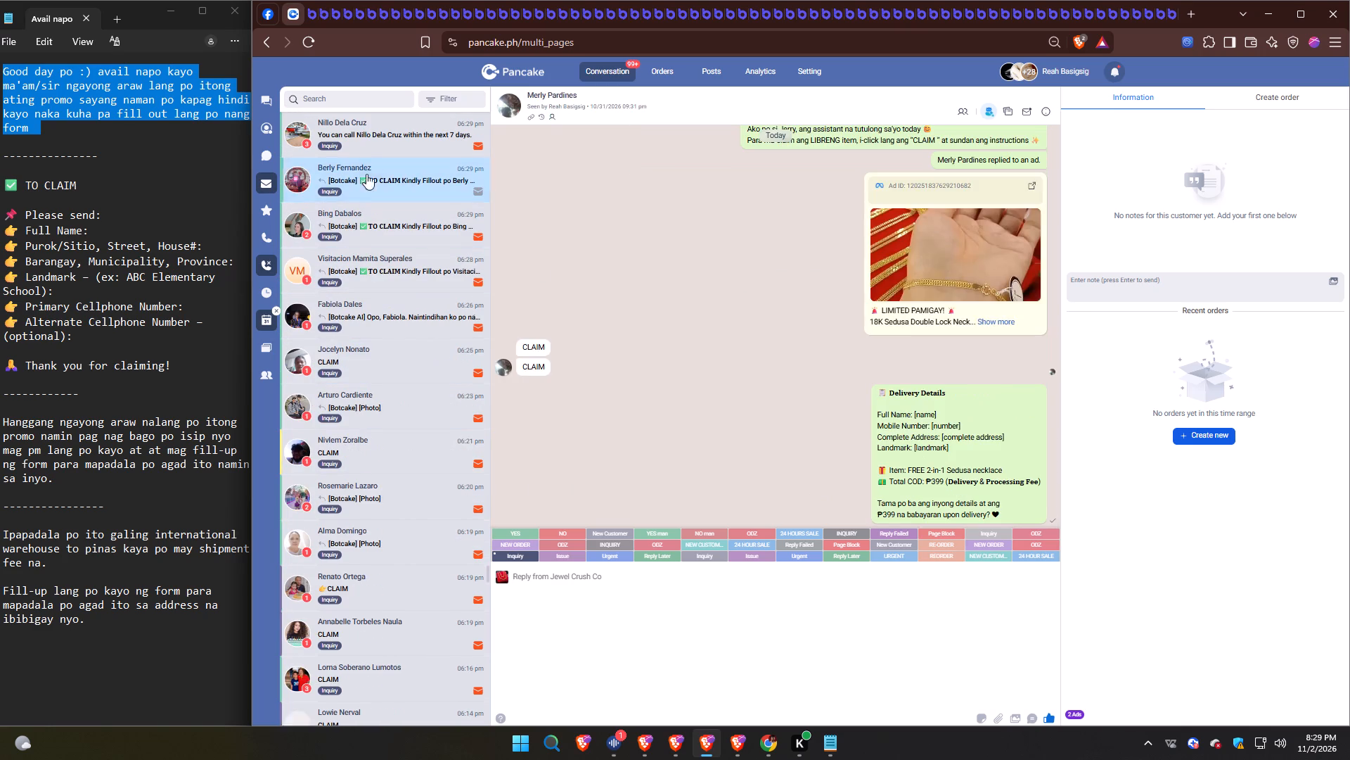
# Open the remaining 06:29 pm conversations and the skipped 06:28 pm and 06:26 pm bot-answered ones.
pyautogui.doubleClick(362, 144)
pyautogui.moveTo(364, 163); pyautogui.dragTo(364, 169)
pyautogui.click(364, 185)
pyautogui.click(364, 198)
pyautogui.tripleClick(363, 210)
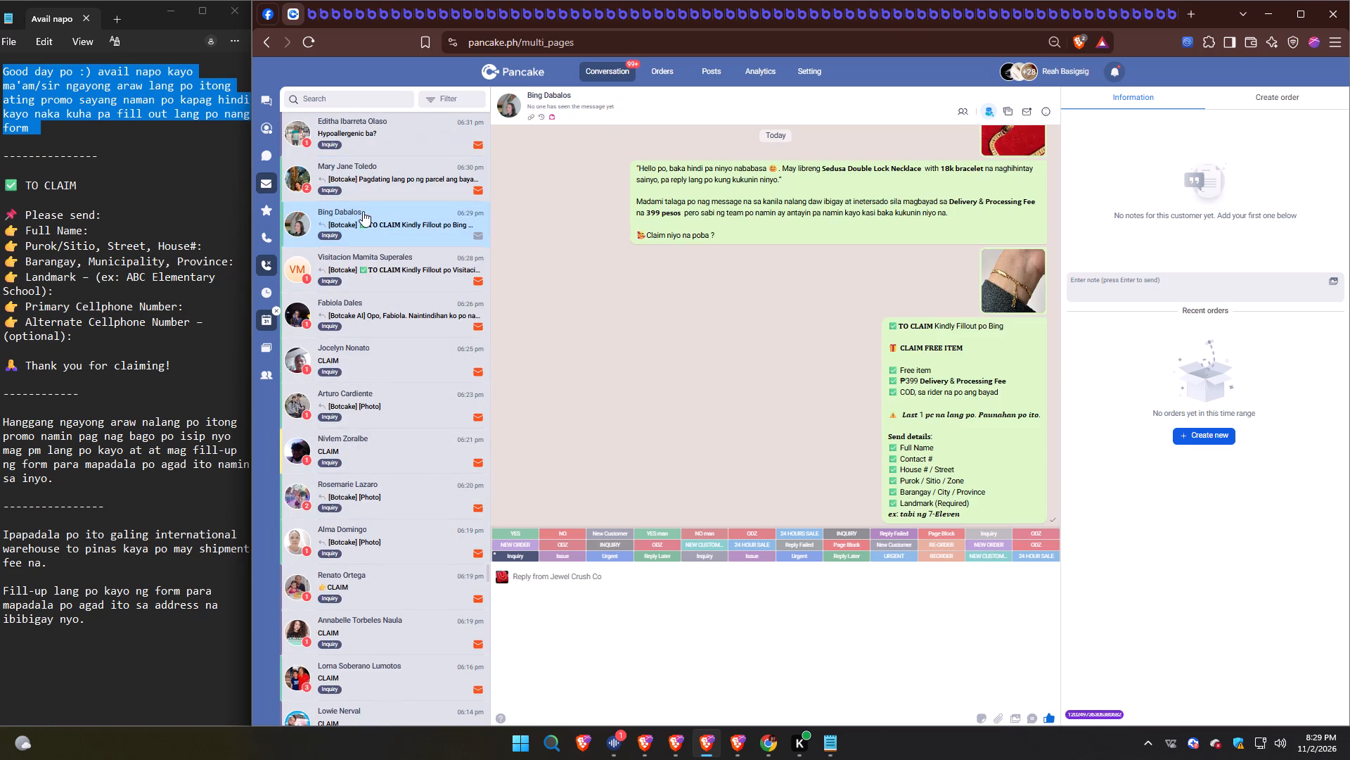
pyautogui.click(364, 227)
pyautogui.click(365, 234)
pyautogui.doubleClick(366, 240)
pyautogui.click(368, 251)
pyautogui.click(368, 256)
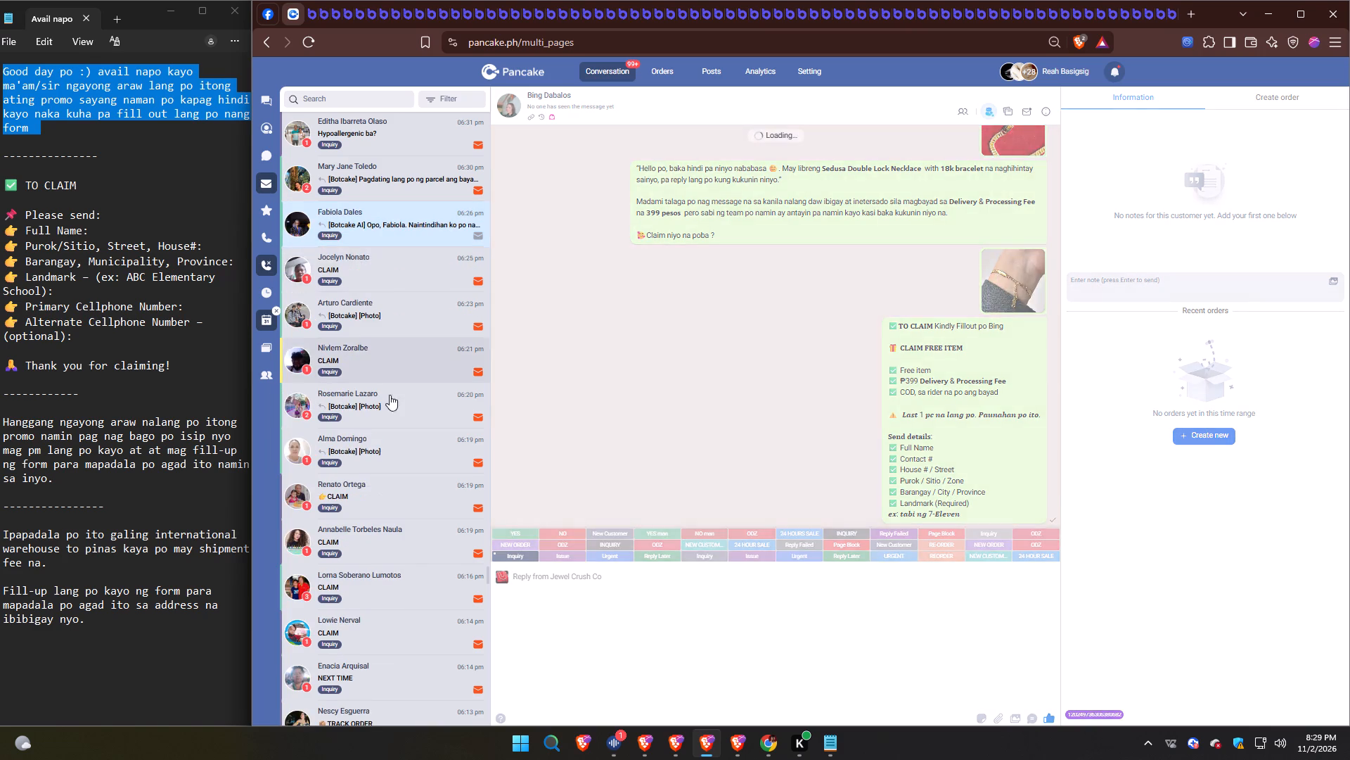
# Open the bot-answered conversations from 06:30 pm through 06:32 pm, leaving the 06:31 pm "Hypoallergenic ba?" one unread.
pyautogui.scroll(1, 390, 398)
pyautogui.click(356, 367)
pyautogui.click(354, 278)
pyautogui.click(351, 230)
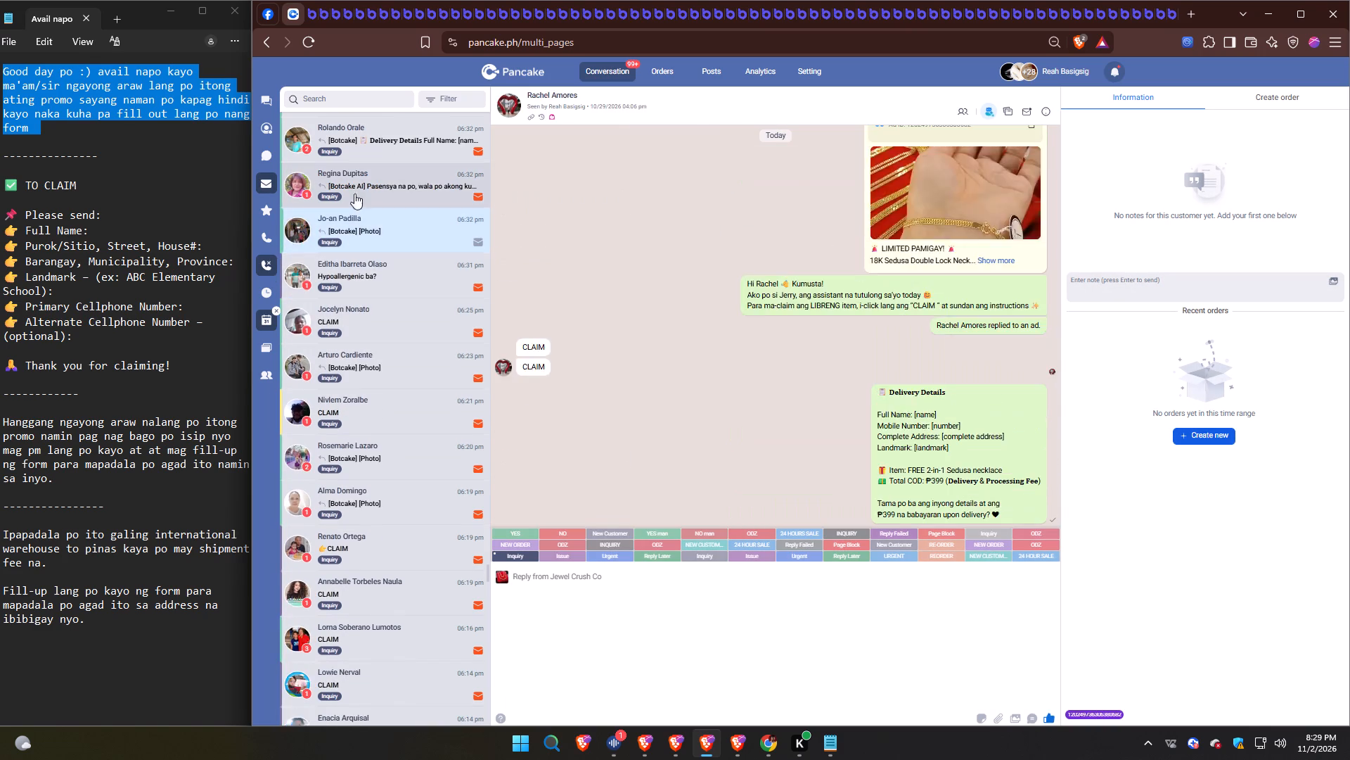
pyautogui.click(354, 186)
pyautogui.click(352, 152)
# Open the conversations from 06:33 pm through 06:38 pm except the 06:33 pm "Get offers" one, plus the skipped 06:23 pm photo one.
pyautogui.scroll(1, 352, 360)
pyautogui.click(364, 228)
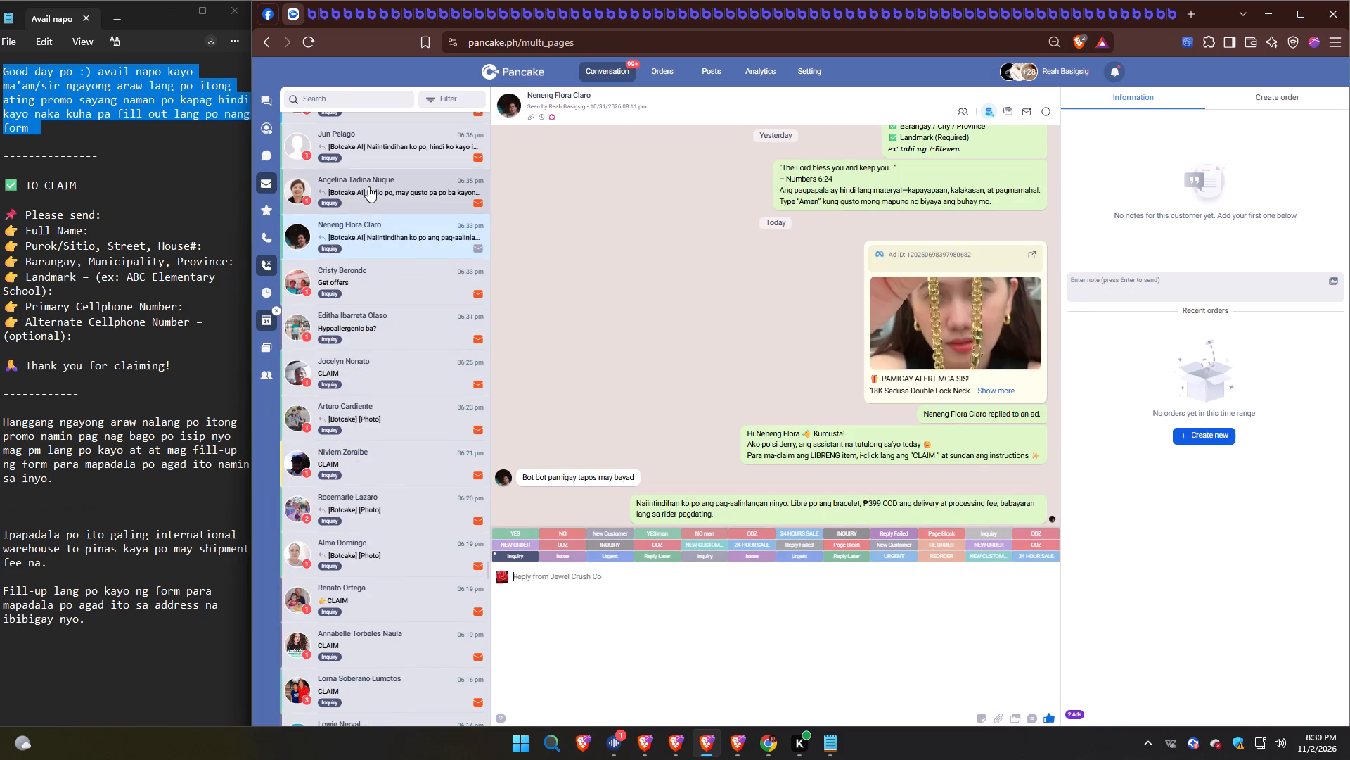
pyautogui.click(368, 186)
pyautogui.click(361, 139)
pyautogui.scroll(1, 364, 334)
pyautogui.click(386, 278)
pyautogui.click(366, 202)
pyautogui.click(364, 158)
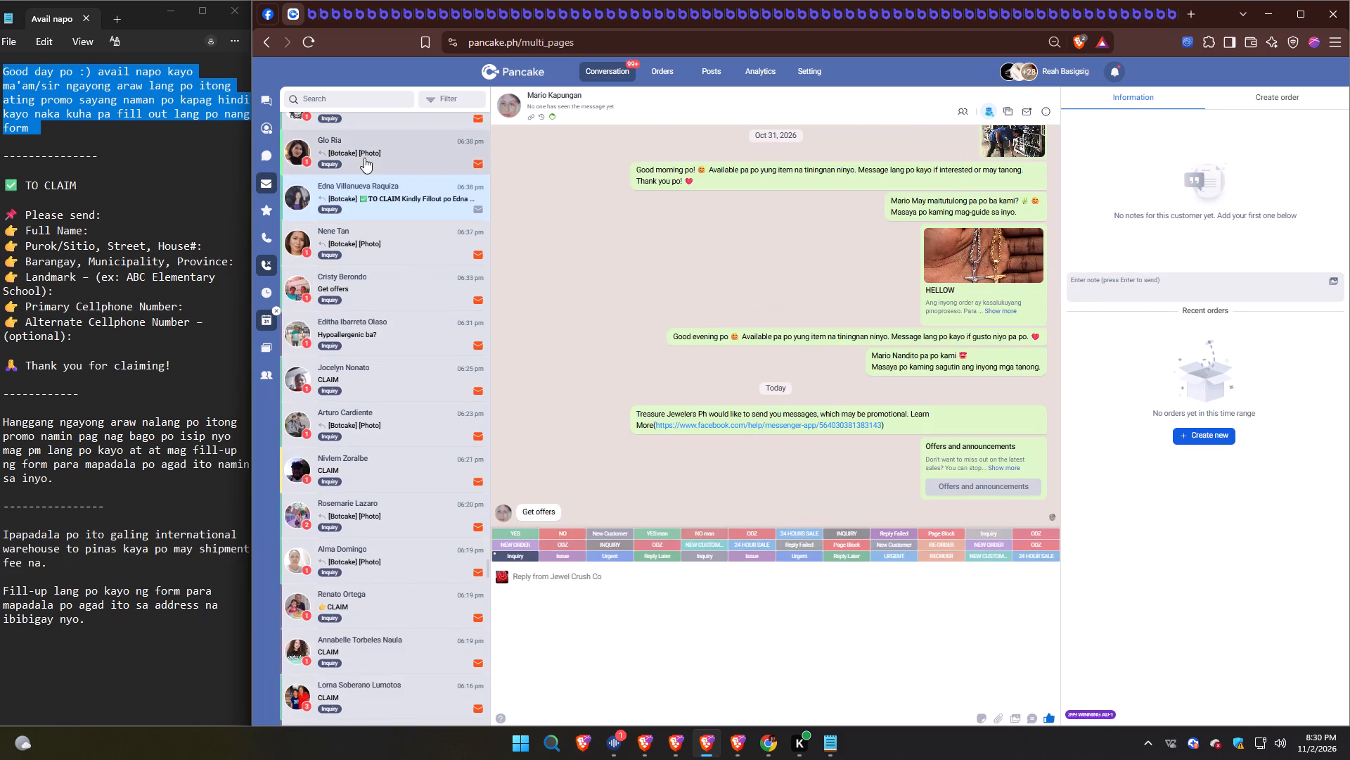
pyautogui.scroll(1, 390, 387)
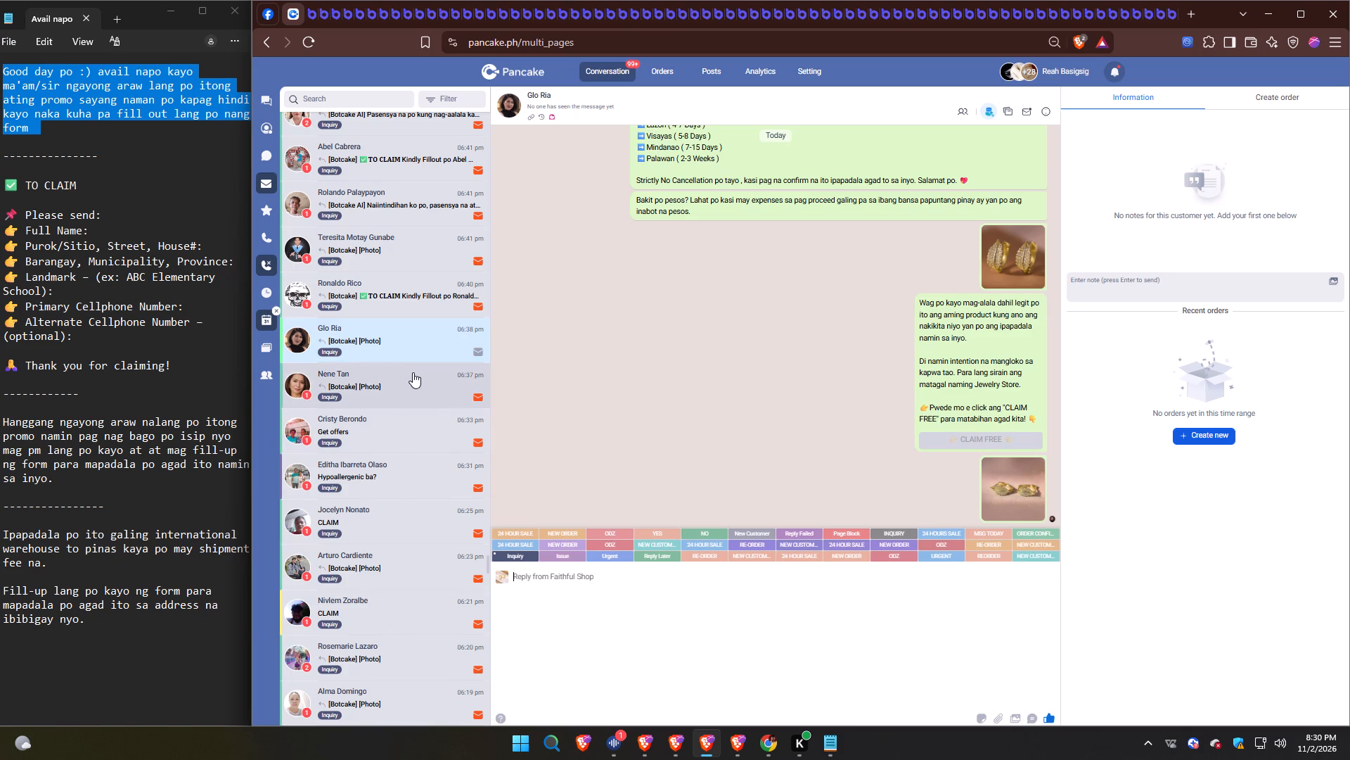
pyautogui.click(411, 385)
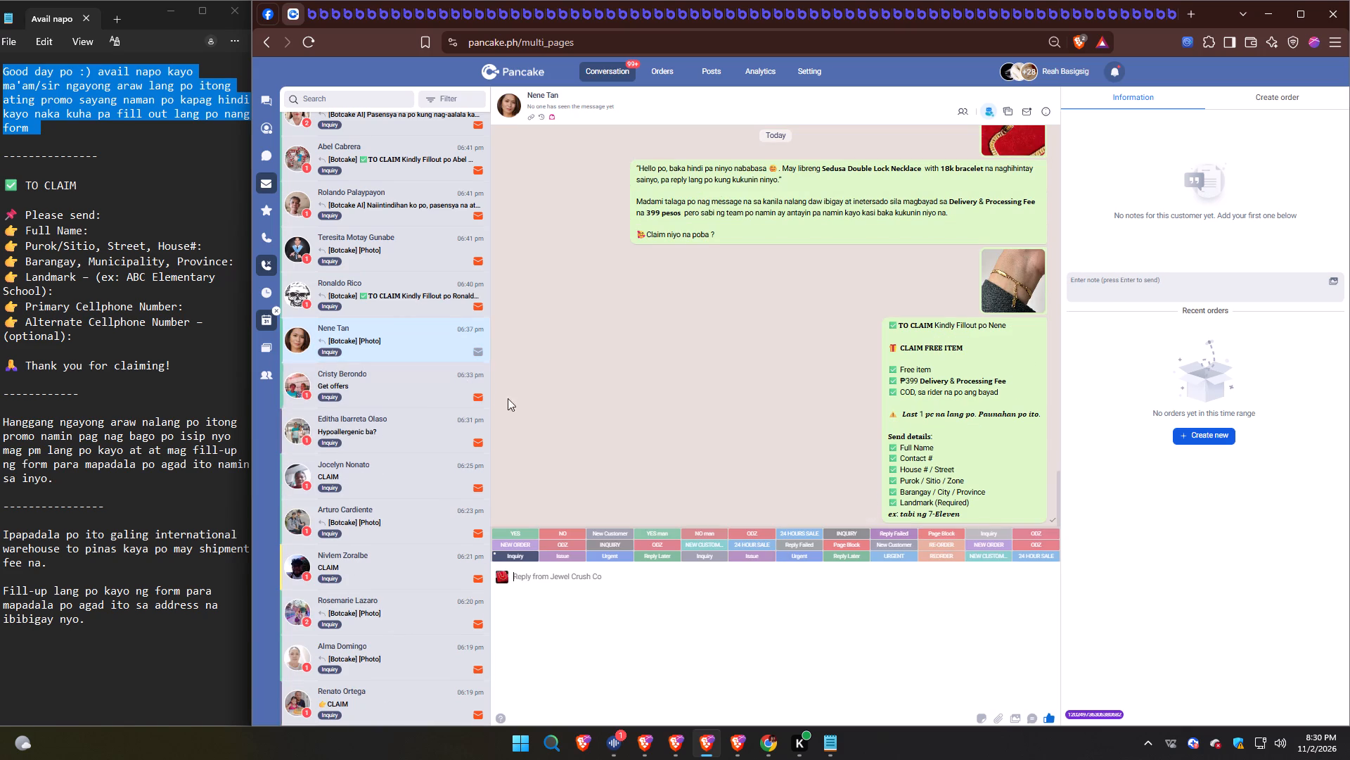
pyautogui.click(392, 509)
# Open the bot-answered conversations from 06:40 pm up to the 06:43 pm claim-form one.
pyautogui.click(397, 289)
pyautogui.moveTo(386, 253); pyautogui.dragTo(382, 247)
pyautogui.click(379, 198)
pyautogui.click(379, 164)
pyautogui.scroll(1, 392, 471)
pyautogui.click(385, 296)
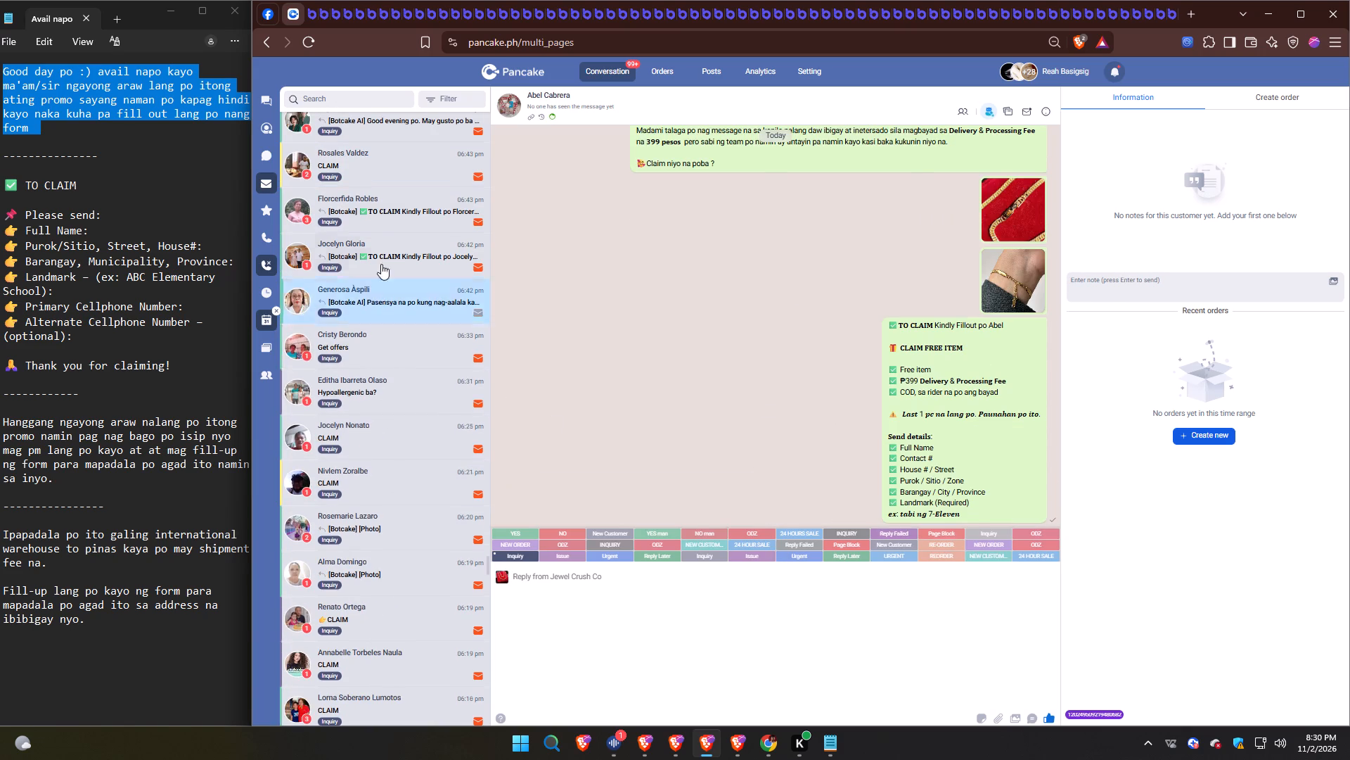
pyautogui.click(375, 246)
pyautogui.click(371, 209)
# Open the bot-answered conversations from 06:44 pm into 06:45 pm, leaving the 06:43 pm "CLAIM" one unread.
pyautogui.scroll(1, 387, 398)
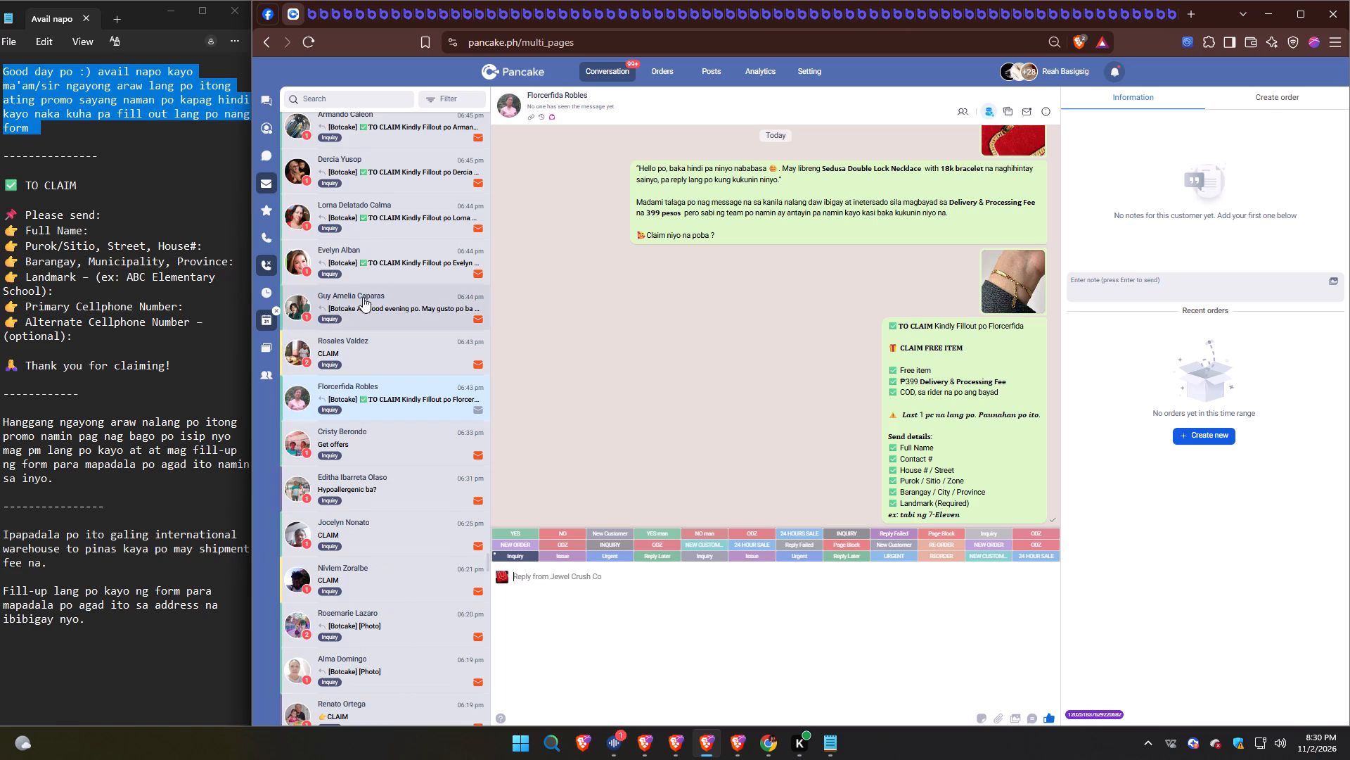
pyautogui.click(361, 298)
pyautogui.click(356, 261)
pyautogui.click(356, 249)
pyautogui.moveTo(359, 223); pyautogui.dragTo(359, 217)
pyautogui.click(359, 196)
pyautogui.click(361, 181)
pyautogui.moveTo(363, 143); pyautogui.dragTo(363, 136)
pyautogui.click(363, 134)
# Open the next bot-answered conversations up to the 06:48 pm claim-form one.
pyautogui.scroll(1, 413, 491)
pyautogui.click(375, 259)
pyautogui.moveTo(368, 232); pyautogui.dragTo(367, 225)
pyautogui.click(366, 210)
pyautogui.click(367, 198)
pyautogui.click(370, 176)
# Open the conversations from 06:49 pm up to the 06:54 pm photo one, leaving the 06:50 pm "CLAIM" one unread.
pyautogui.scroll(1, 392, 489)
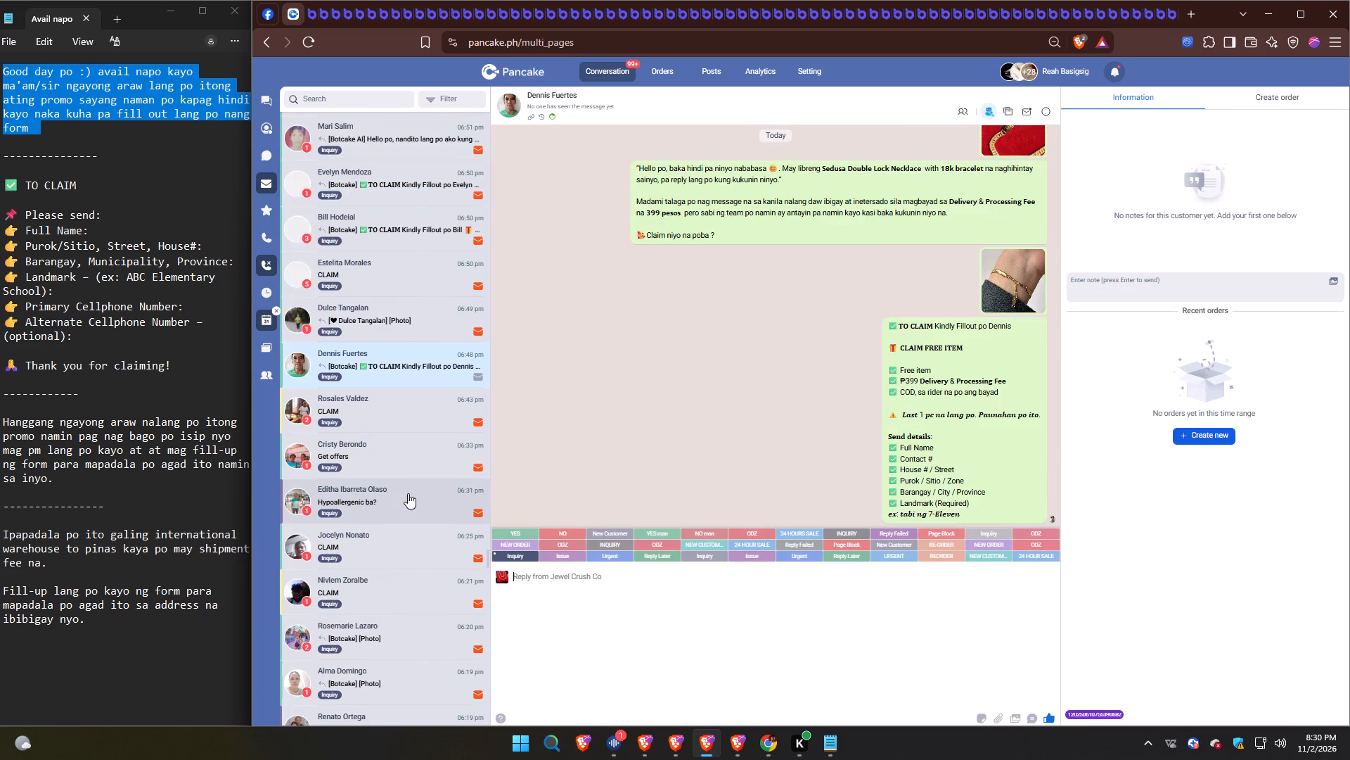
pyautogui.click(360, 314)
pyautogui.click(371, 229)
pyautogui.click(365, 186)
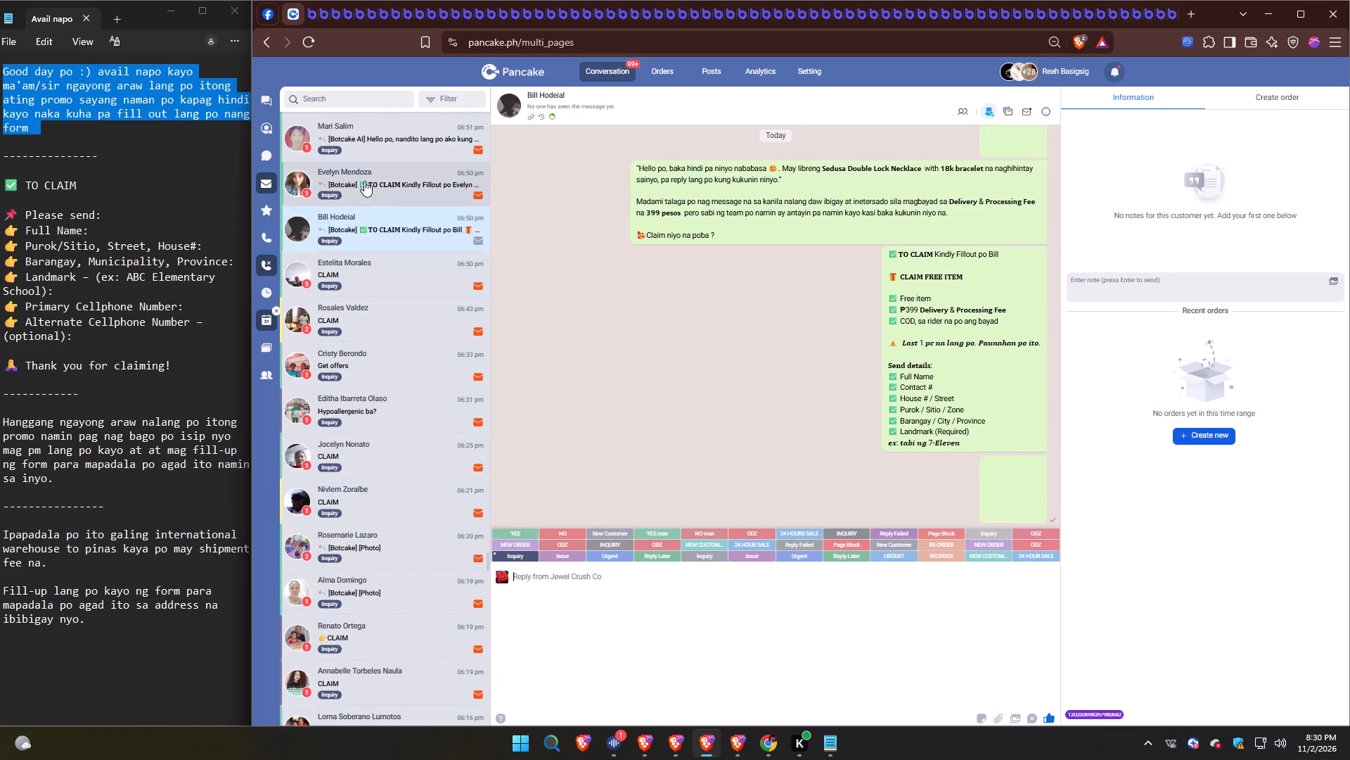
pyautogui.click(371, 139)
pyautogui.scroll(1, 385, 448)
pyautogui.click(352, 286)
pyautogui.moveTo(359, 232); pyautogui.dragTo(359, 224)
pyautogui.click(364, 203)
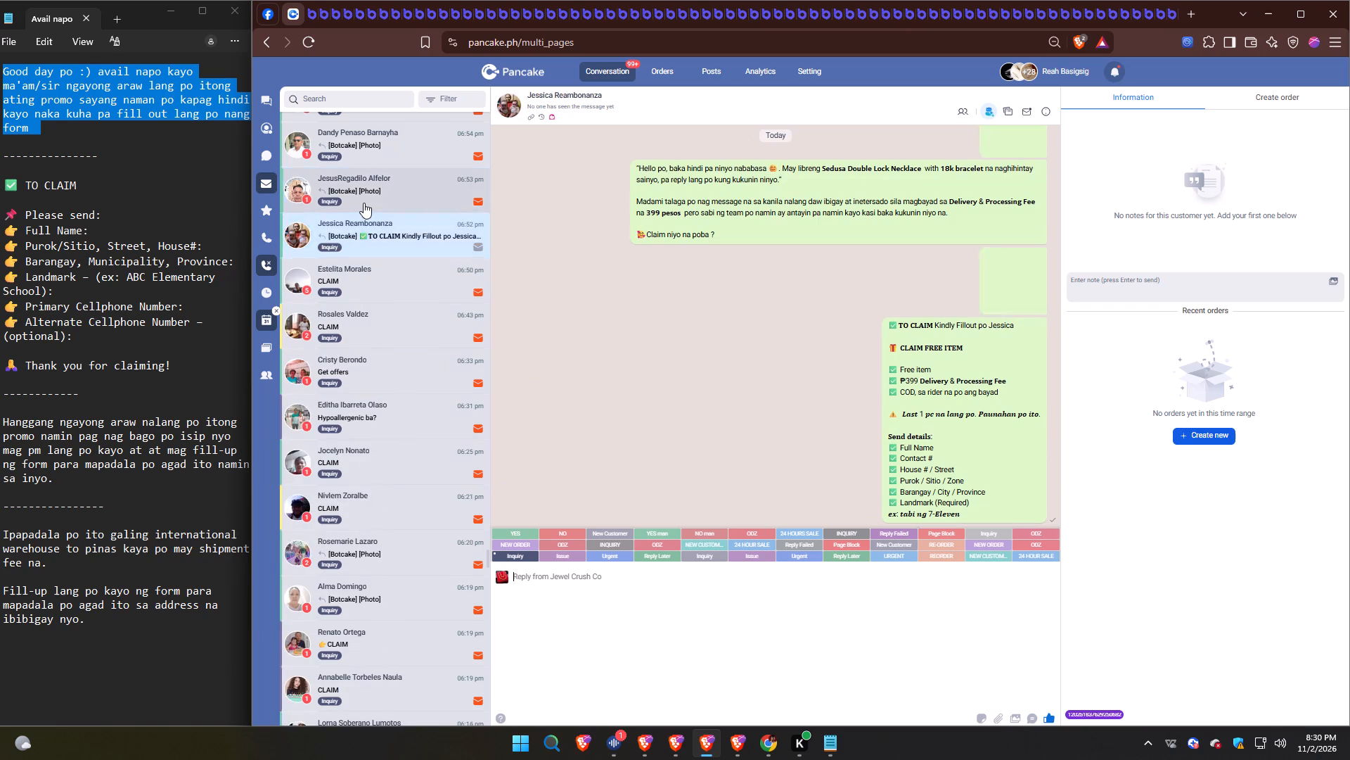
pyautogui.click(375, 129)
# Open the bot-answered conversations from the remaining 06:54 pm one up to the first 06:59 pm claim-form one.
pyautogui.scroll(1, 413, 483)
pyautogui.moveTo(348, 284); pyautogui.dragTo(346, 277)
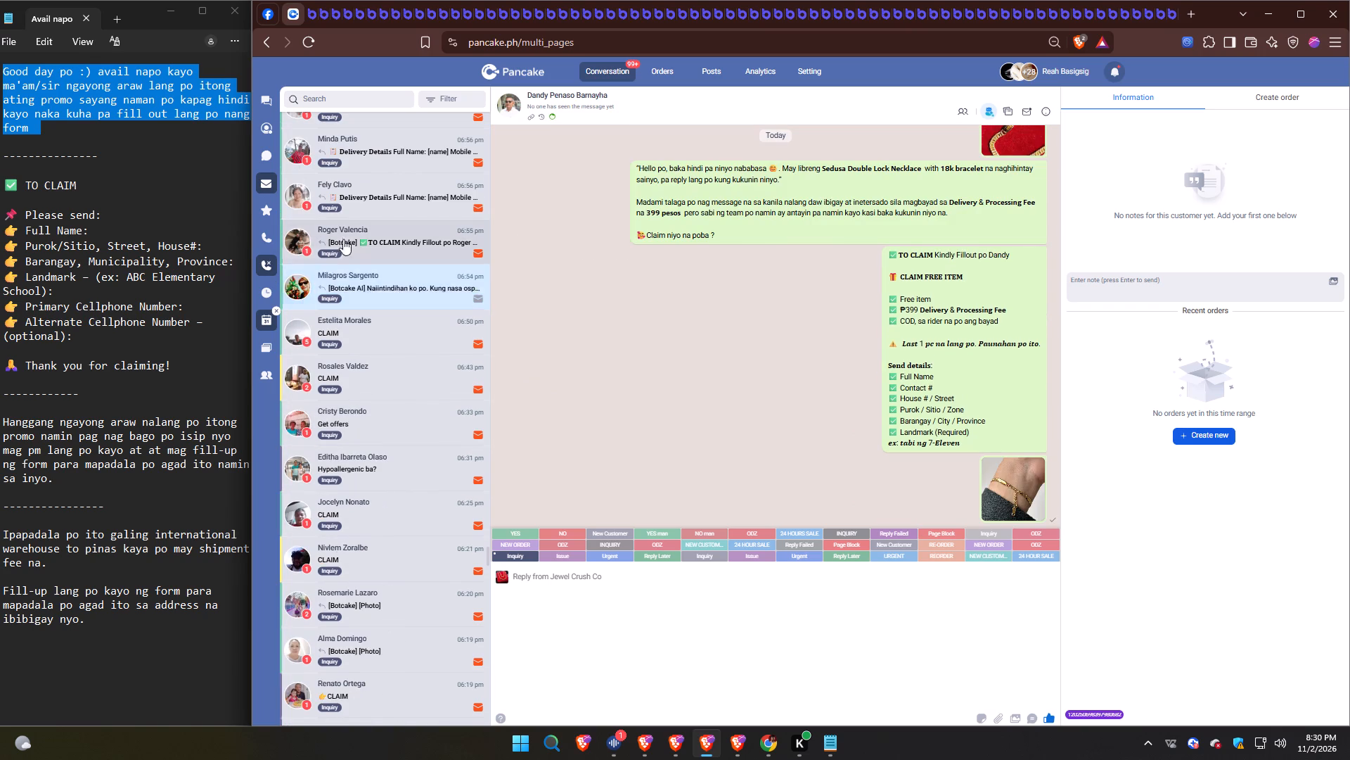
pyautogui.click(343, 238)
pyautogui.click(343, 227)
pyautogui.click(345, 208)
pyautogui.moveTo(347, 179); pyautogui.dragTo(348, 169)
pyautogui.click(349, 158)
pyautogui.scroll(1, 385, 441)
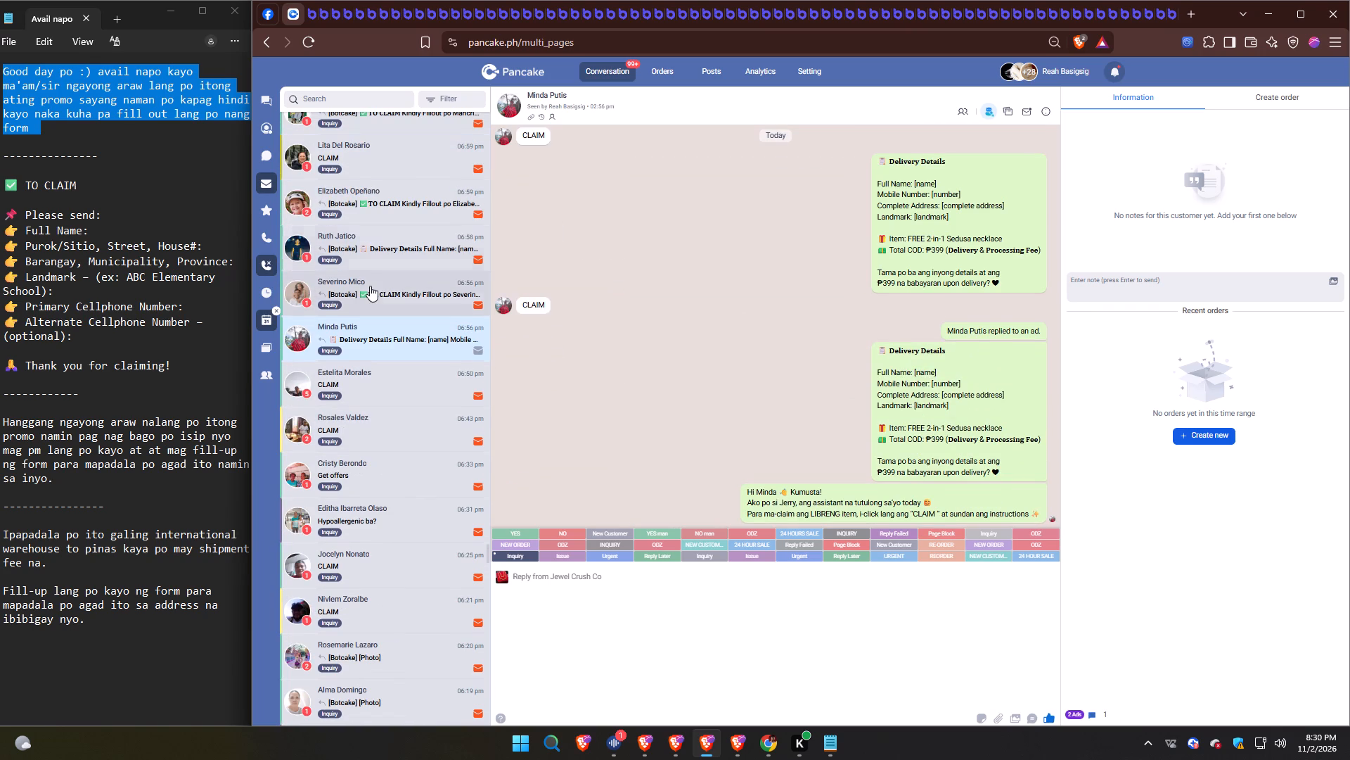
pyautogui.click(369, 286)
pyautogui.moveTo(360, 262); pyautogui.dragTo(356, 249)
pyautogui.click(356, 238)
pyautogui.moveTo(355, 224); pyautogui.dragTo(354, 217)
pyautogui.click(354, 205)
# Open the claim-form conversations from the remaining 06:59 pm one into 07:01 pm, leaving the 06:59 pm "CLAIM" one unread.
pyautogui.scroll(1, 359, 445)
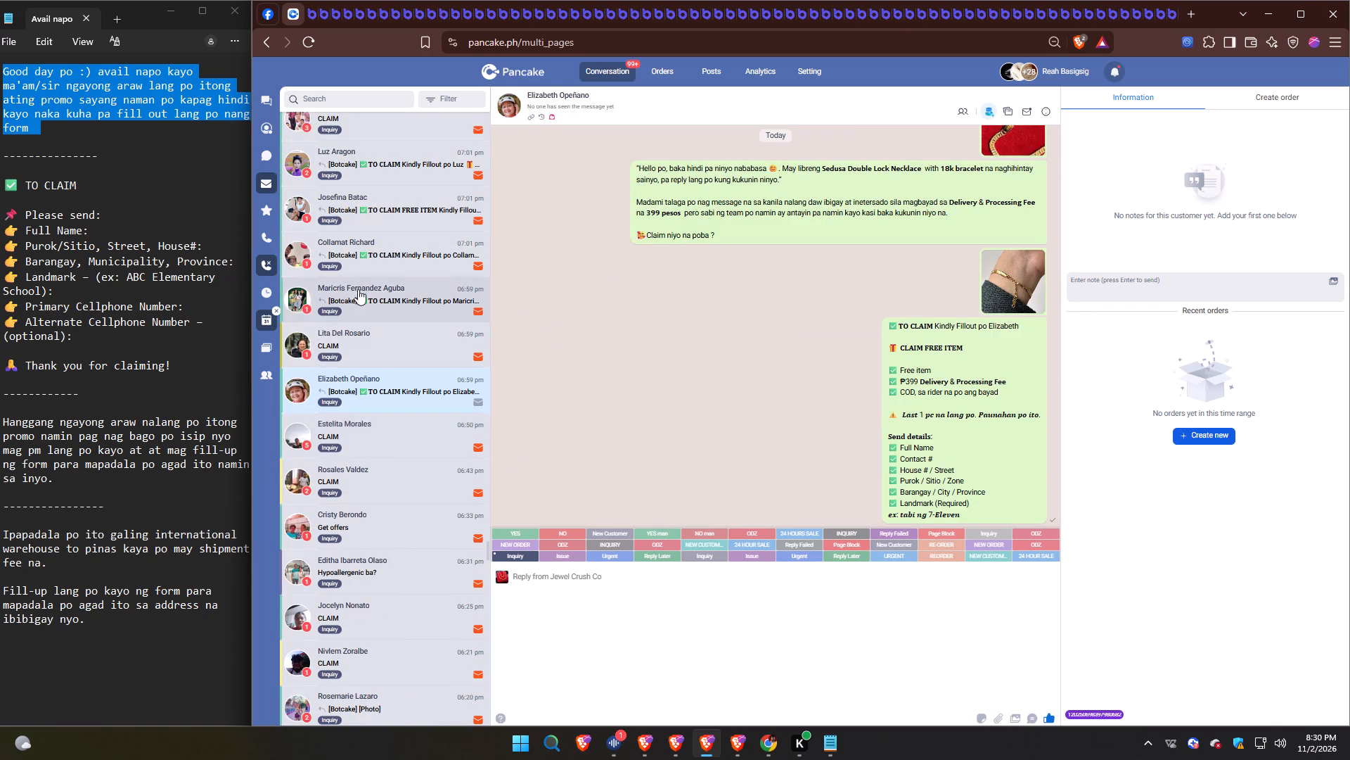
pyautogui.click(356, 281)
pyautogui.click(353, 249)
pyautogui.click(351, 238)
pyautogui.click(349, 214)
pyautogui.click(349, 203)
pyautogui.click(350, 181)
pyautogui.click(353, 172)
pyautogui.scroll(1, 369, 407)
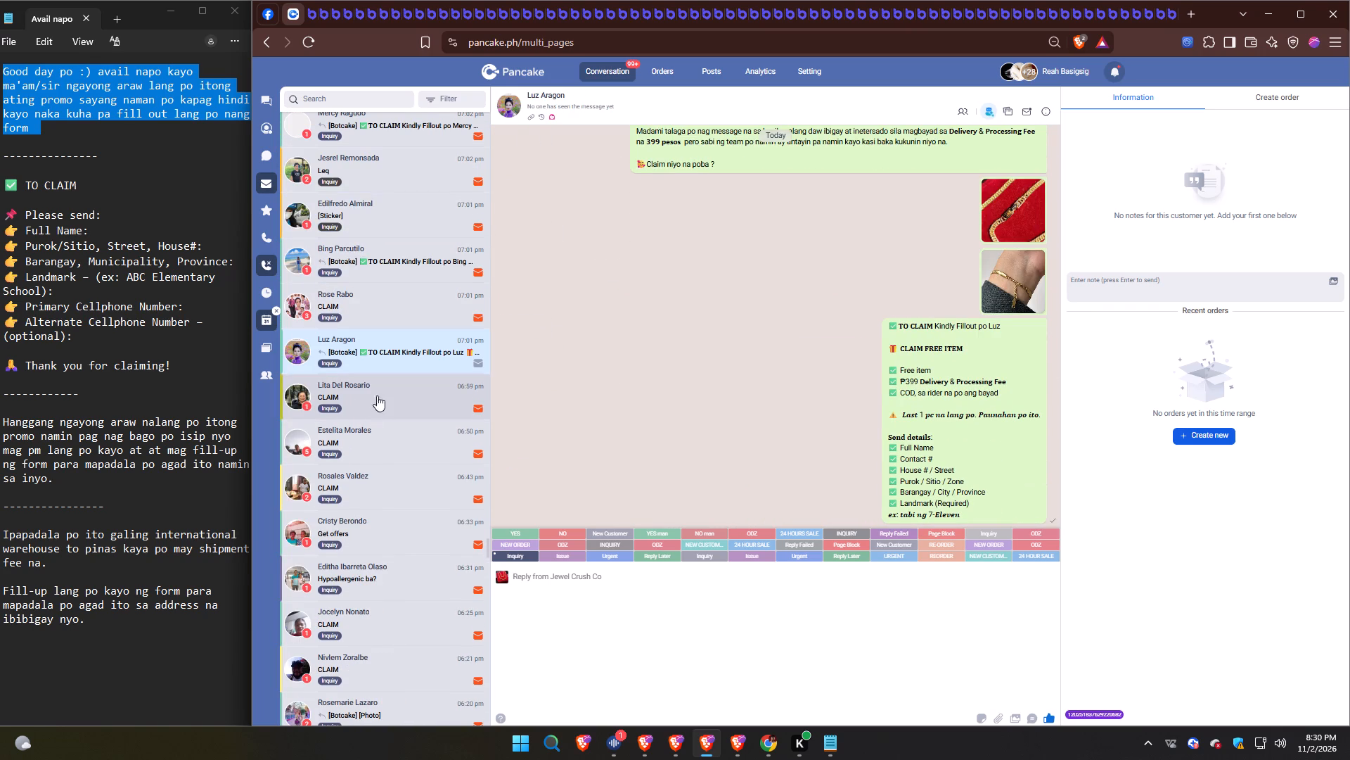
# Open the bot-answered conversations from the 07:01 pm claim-form one up to the Botcake AI one just above 07:02 pm's claim forms.
pyautogui.click(354, 248)
pyautogui.scroll(1, 392, 417)
pyautogui.click(378, 304)
pyautogui.moveTo(374, 288); pyautogui.dragTo(373, 281)
pyautogui.click(371, 267)
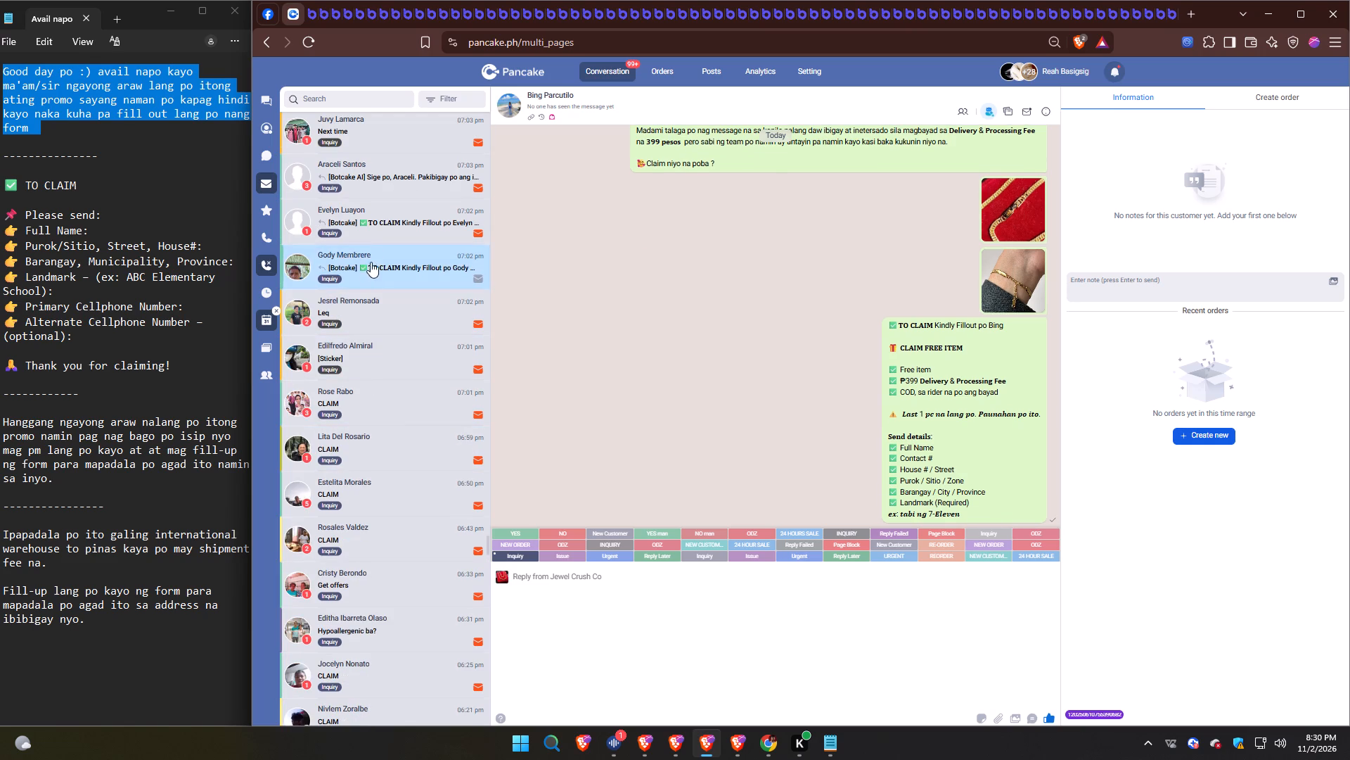
pyautogui.click(371, 250)
pyautogui.click(372, 234)
pyautogui.click(374, 219)
pyautogui.doubleClick(378, 189)
# Open the claim-form conversations from 07:03 pm through 07:04 pm, leaving the 07:03 pm photo and "Next time" ones unread.
pyautogui.scroll(1, 377, 464)
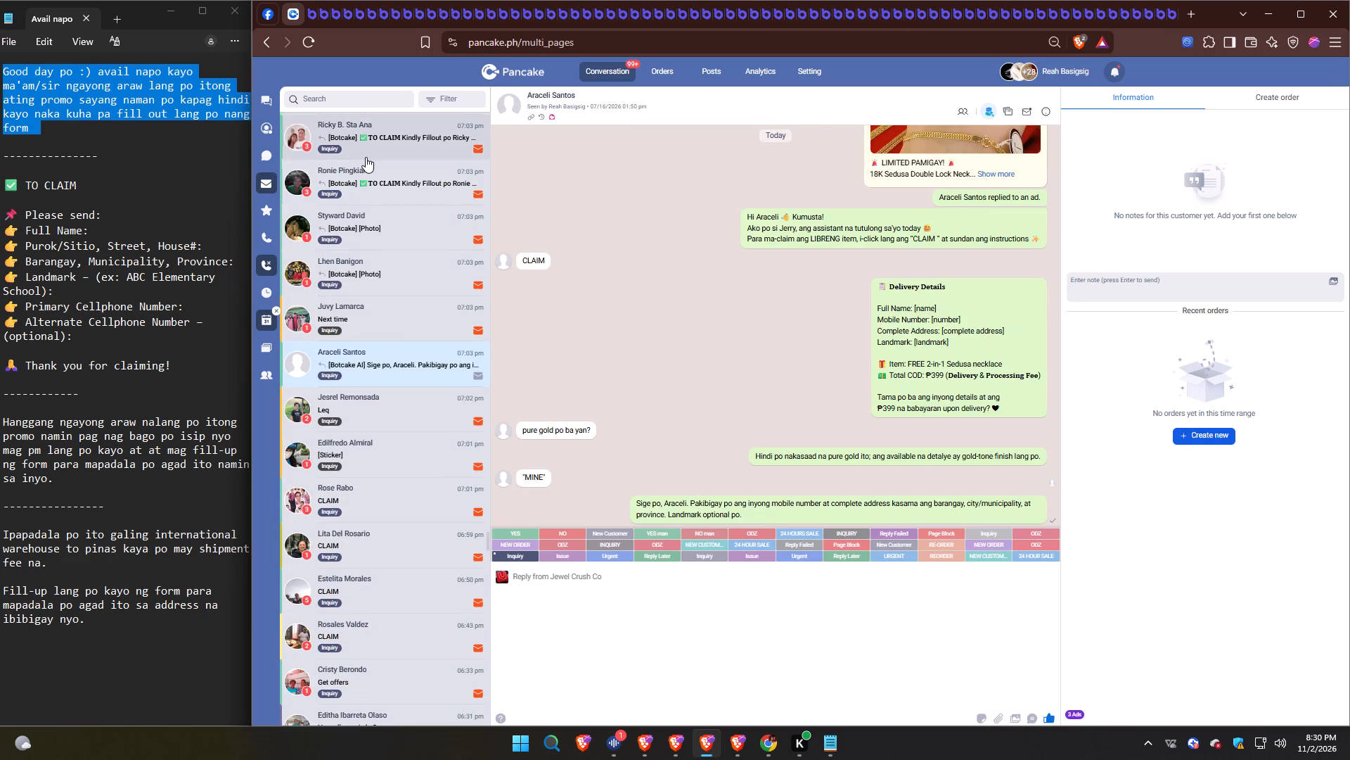
pyautogui.click(368, 176)
pyautogui.click(368, 137)
pyautogui.scroll(1, 395, 376)
pyautogui.click(388, 280)
pyautogui.moveTo(375, 246); pyautogui.dragTo(374, 239)
pyautogui.moveTo(377, 227); pyautogui.dragTo(378, 220)
pyautogui.click(380, 209)
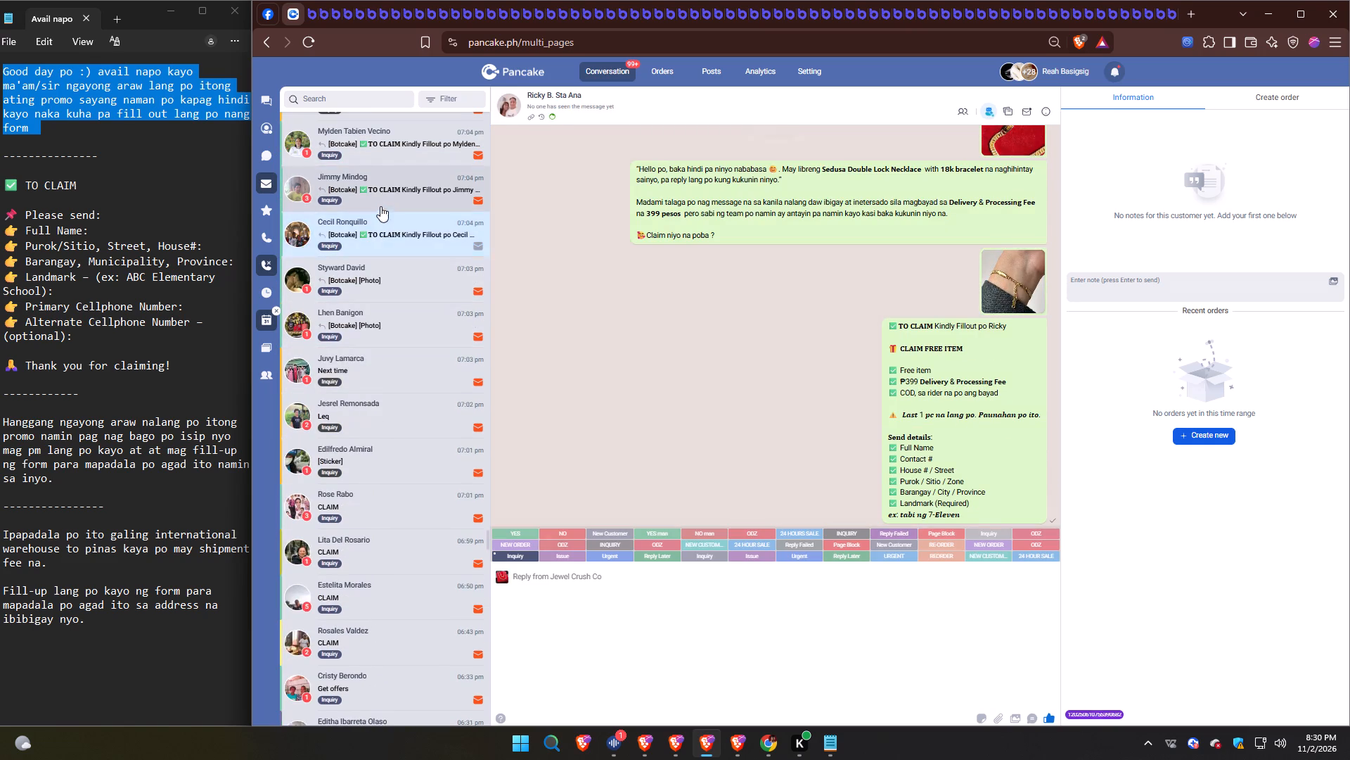
pyautogui.click(383, 196)
pyautogui.click(388, 173)
pyautogui.click(396, 154)
# Open the bot-answered conversations through 07:06 pm and the 07:07 pm order-cancellation one, leaving the 07:04 pm "ulol" one unread.
pyautogui.scroll(1, 385, 454)
pyautogui.click(358, 240)
pyautogui.click(366, 199)
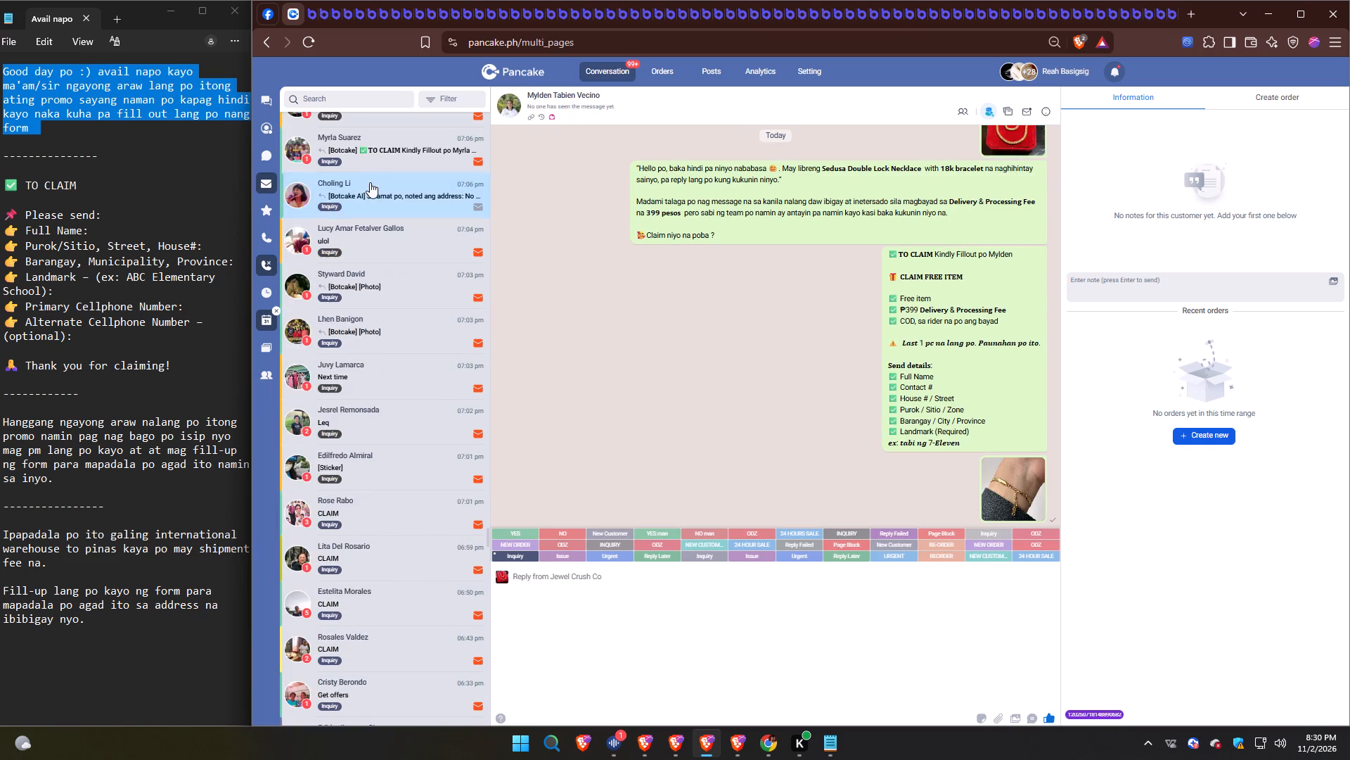
pyautogui.click(369, 152)
pyautogui.scroll(1, 371, 348)
pyautogui.click(413, 244)
# Open the 07:07 pm and 07:01 pm sticker conversations and the lower of the two 07:03 pm bot photo conversations.
pyautogui.scroll(1, 364, 381)
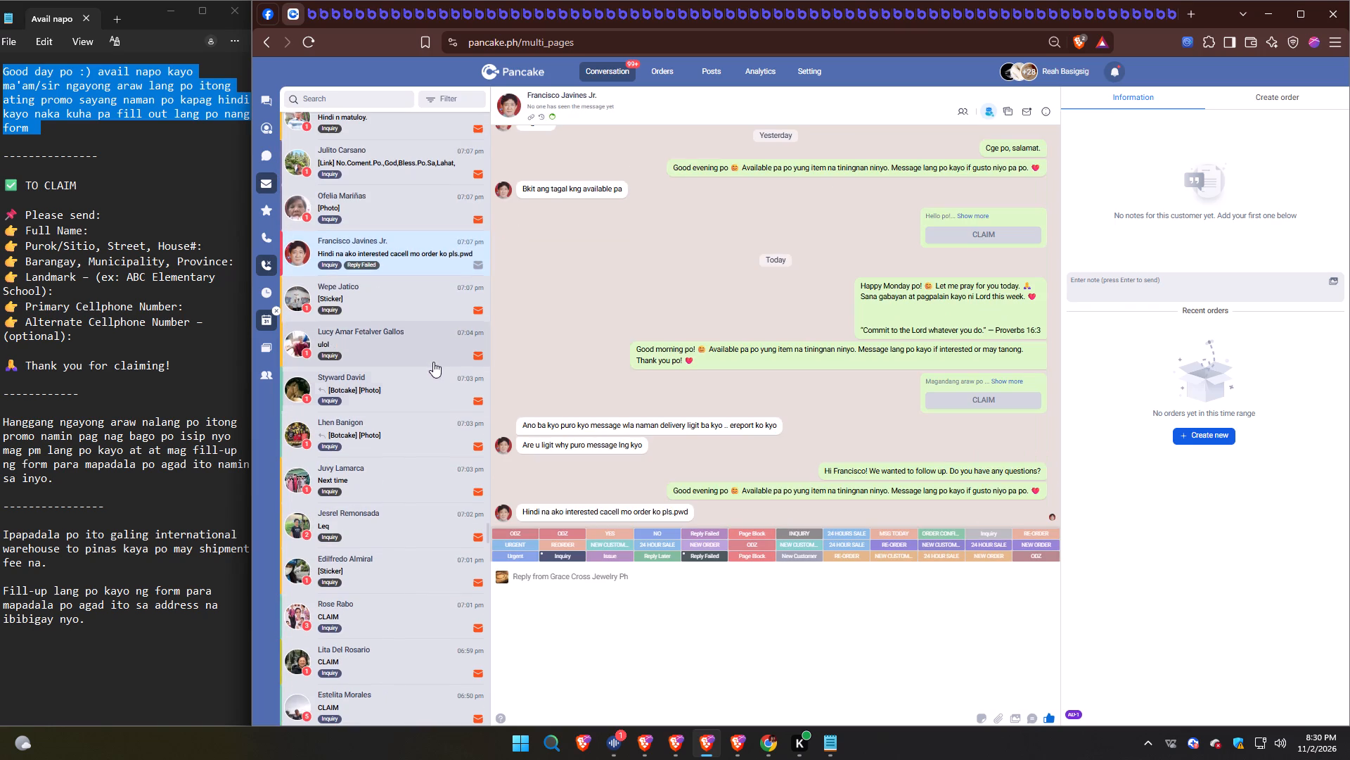
pyautogui.click(380, 303)
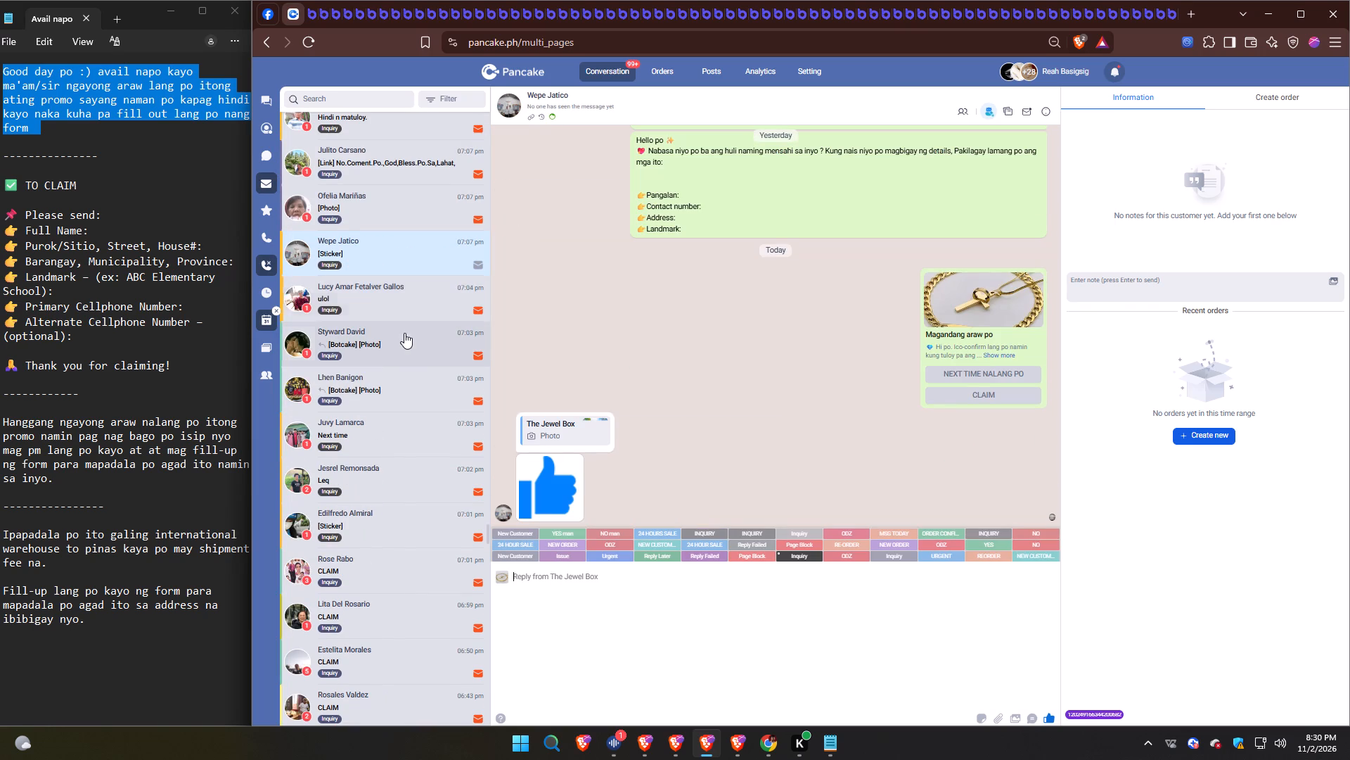
pyautogui.click(399, 385)
pyautogui.click(392, 473)
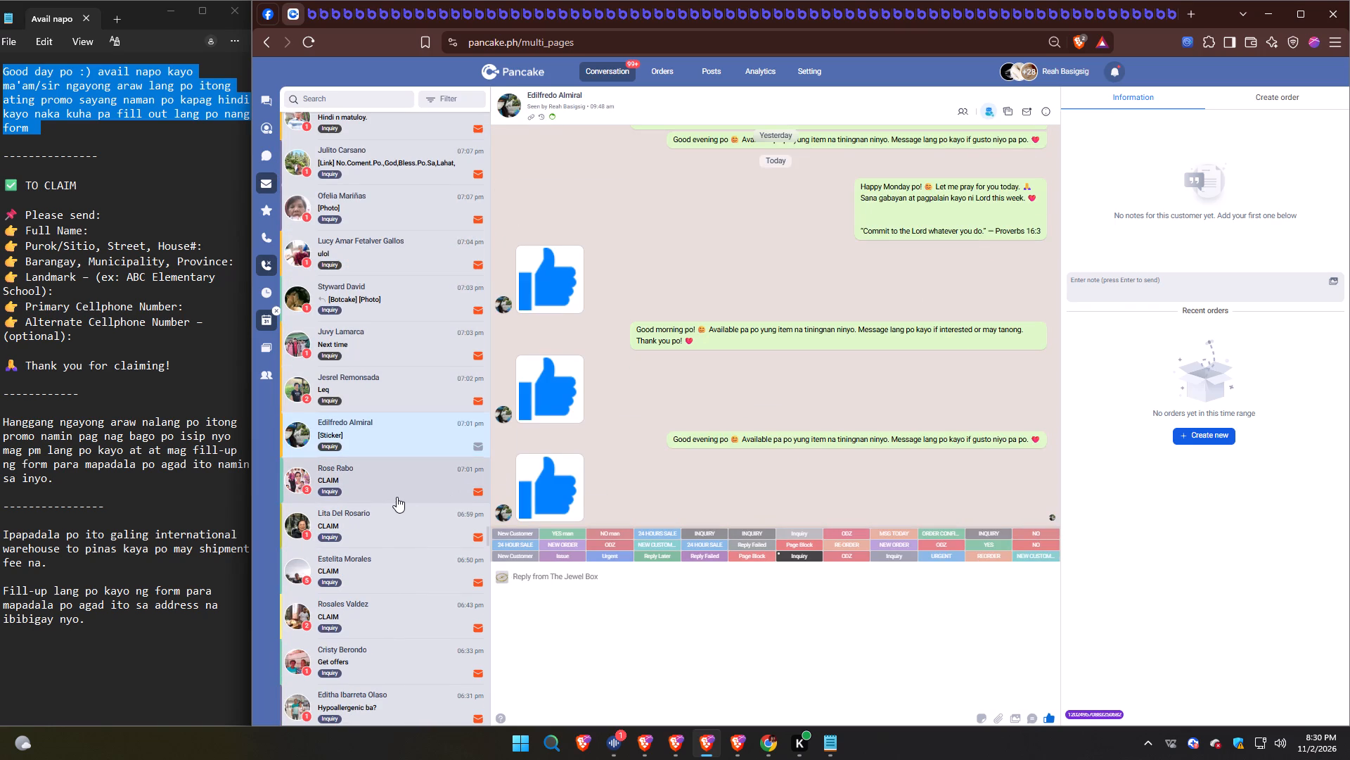
# Open the conversations from the 07:07 pm "No.Coment.Po" link one up to the first 07:08 pm claim-form one, leaving the customer photo one unread.
pyautogui.scroll(1, 397, 497)
pyautogui.click(400, 348)
pyautogui.click(385, 313)
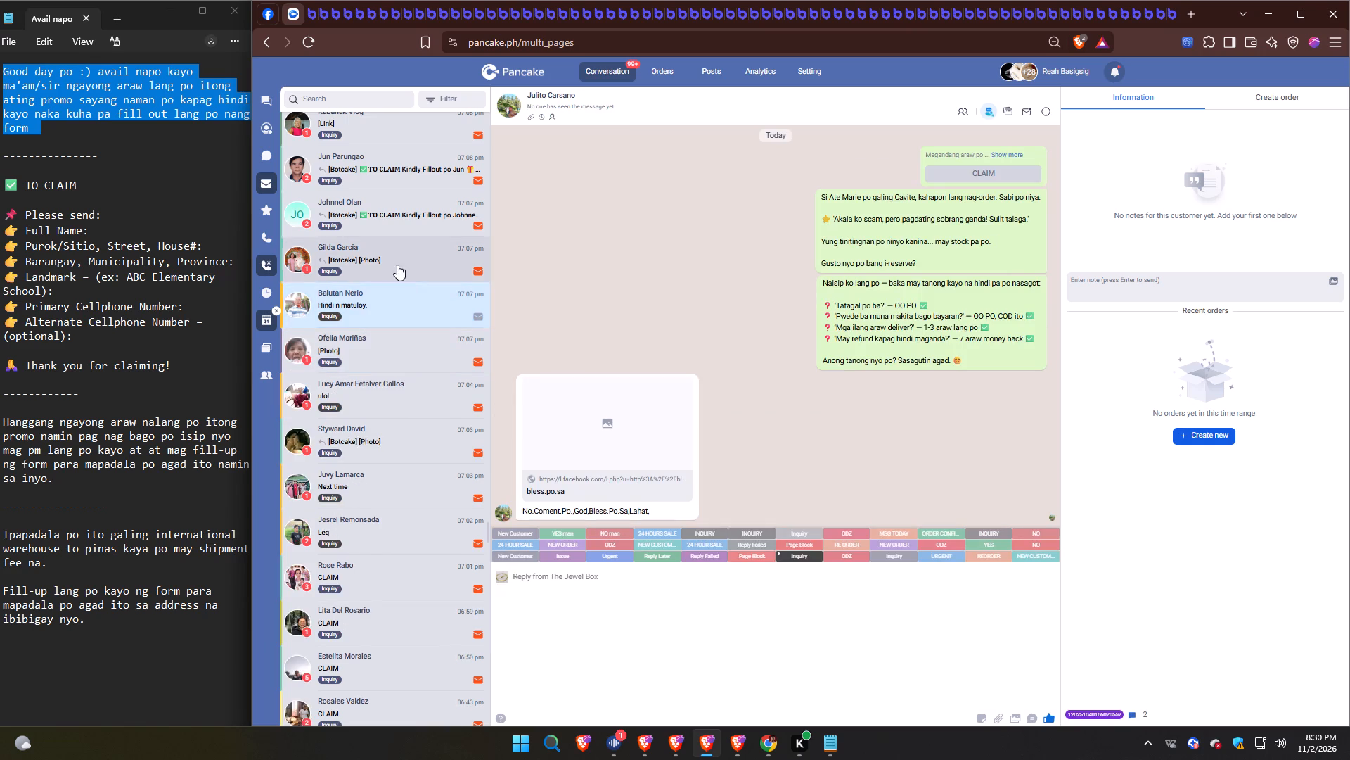
pyautogui.click(397, 265)
pyautogui.moveTo(395, 219); pyautogui.dragTo(394, 210)
pyautogui.click(392, 167)
# Open the conversations from the 07:08 pm claim-form one above "CLAIM" up to the 07:09 pm claim-form one, including "NO ( WAG NALANG )".
pyautogui.scroll(2, 423, 520)
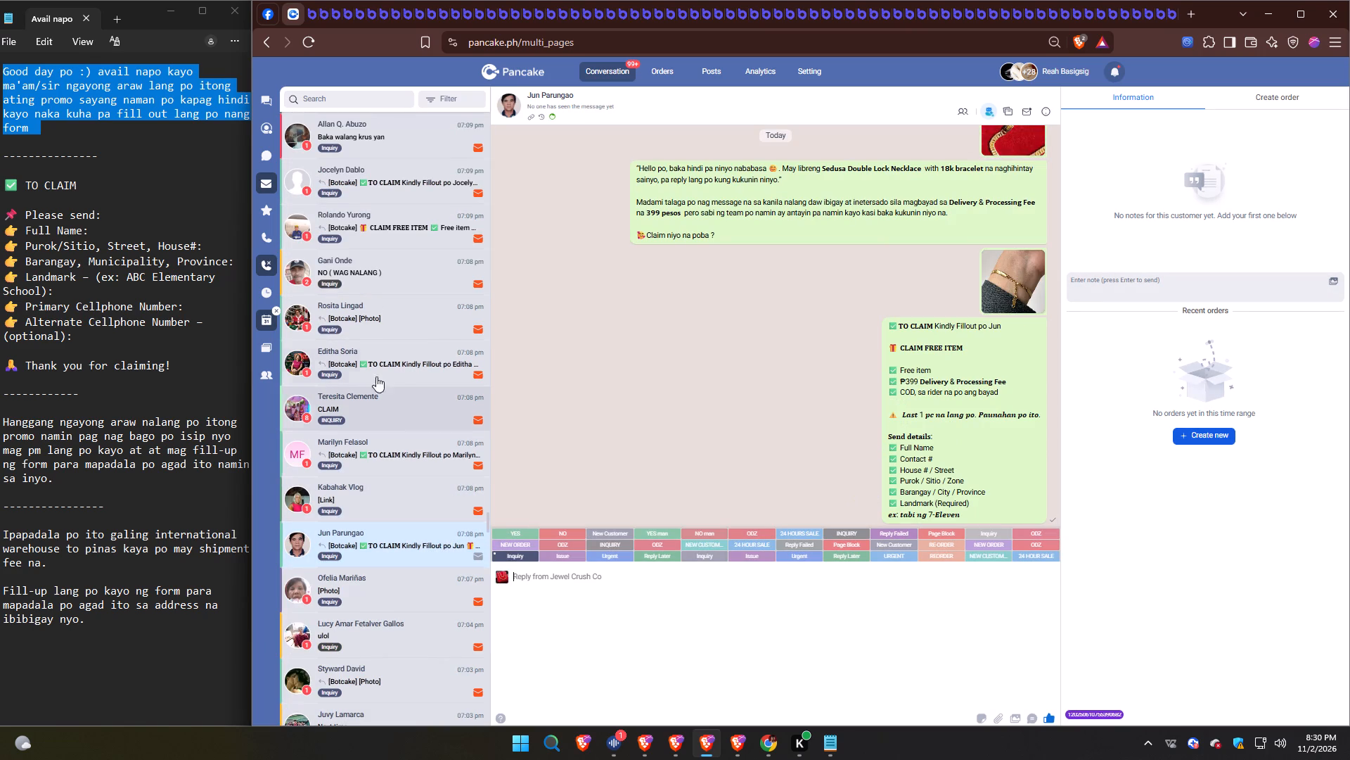
pyautogui.click(373, 343)
pyautogui.click(419, 316)
pyautogui.click(423, 281)
pyautogui.click(423, 236)
pyautogui.click(415, 196)
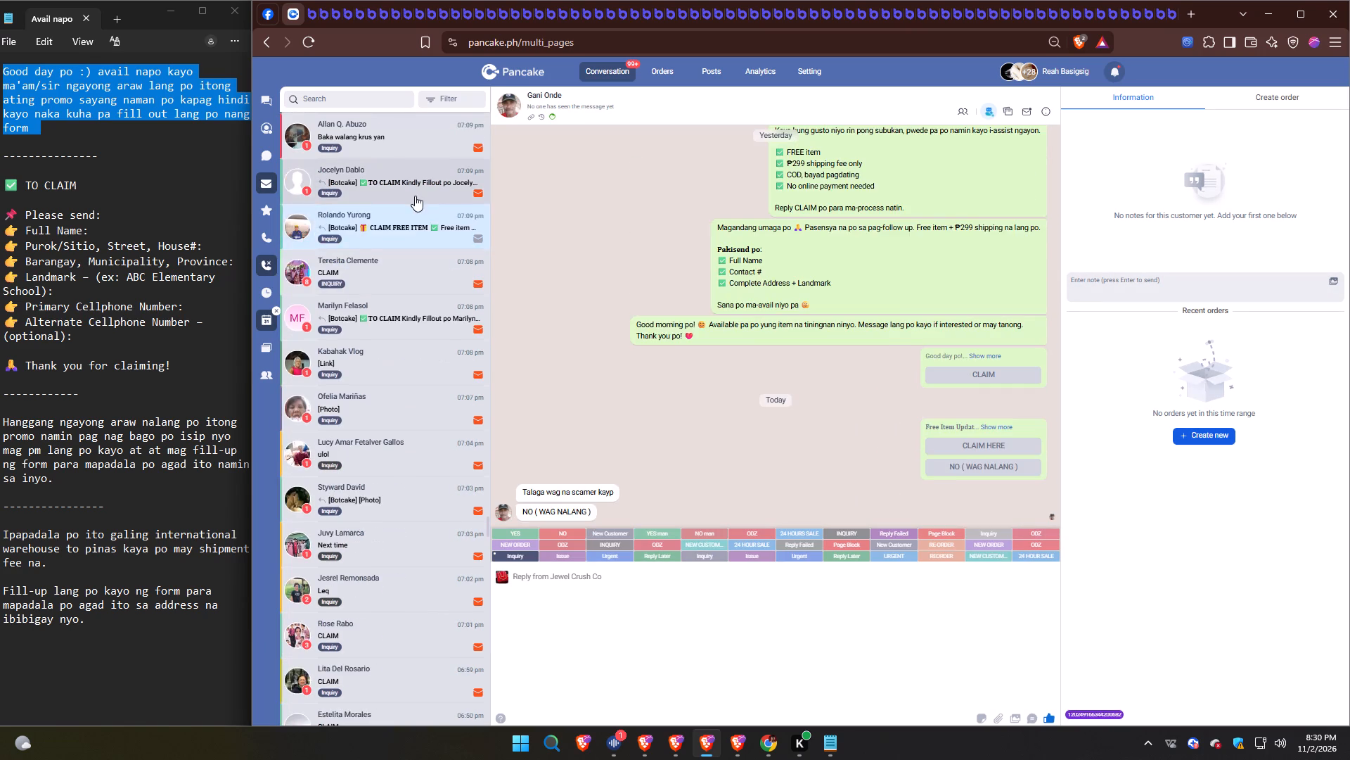
# Open the bot-answered conversations up to the 07:12 pm "NO ( WAG NALANG )" one, leaving the "NEXT TIME" and 07:11 pm "CLAIM" ones unread.
pyautogui.scroll(1, 394, 490)
pyautogui.click(387, 248)
pyautogui.click(382, 198)
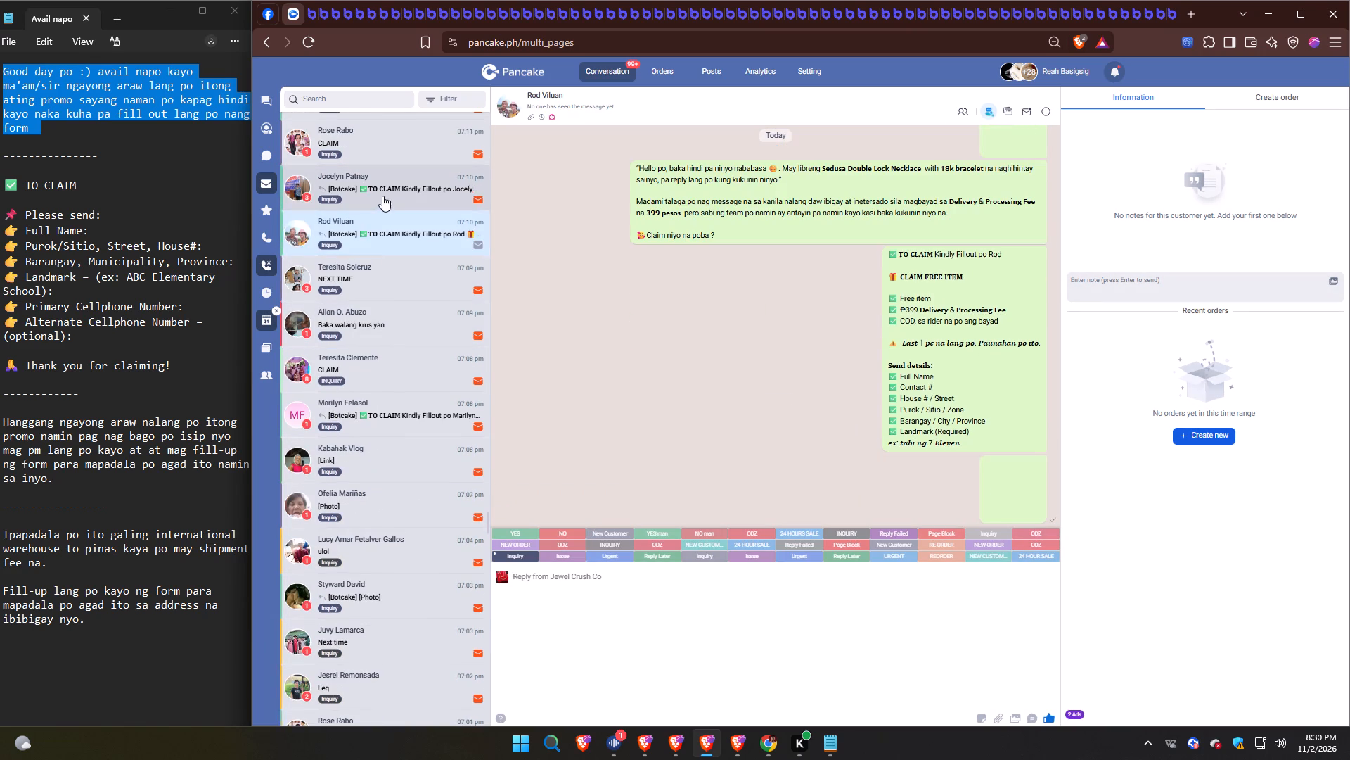
pyautogui.scroll(1, 366, 448)
pyautogui.click(389, 274)
pyautogui.click(378, 232)
pyautogui.click(375, 210)
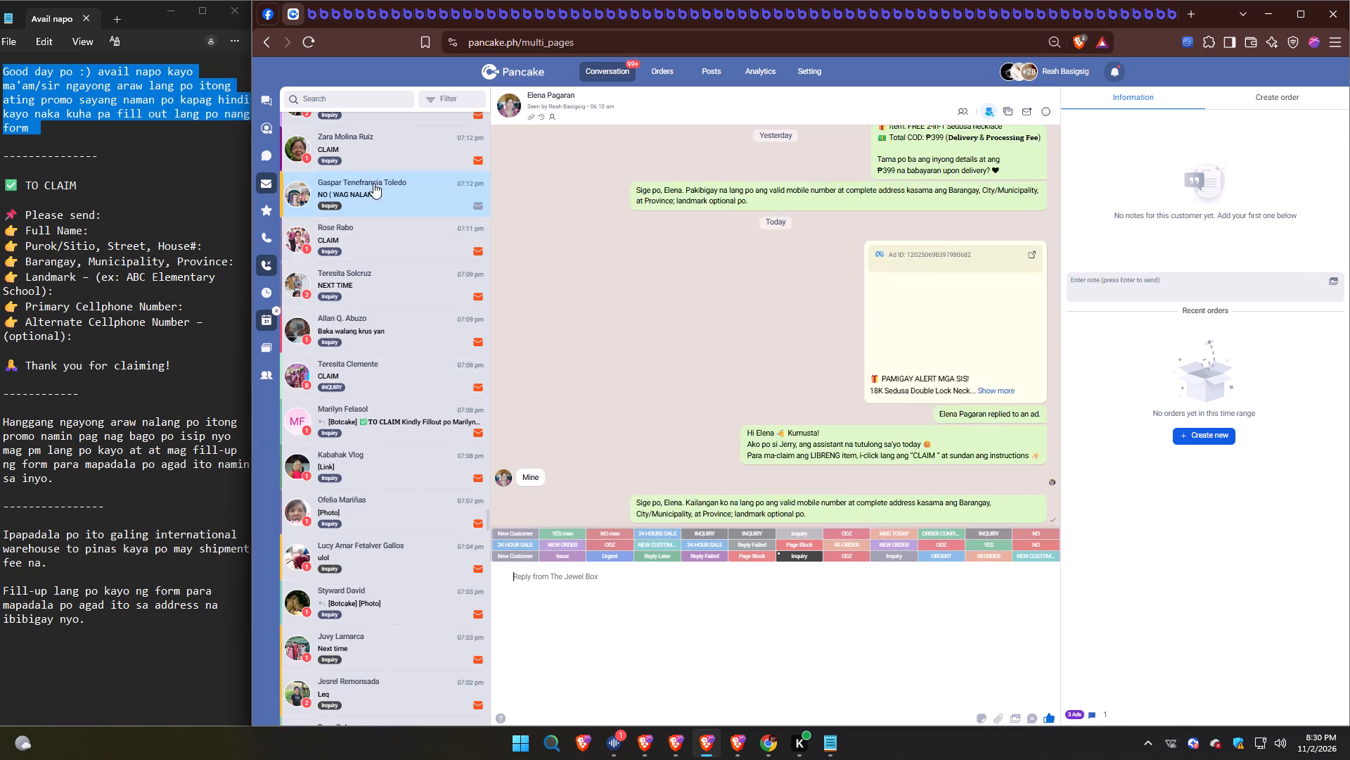
# Go back and open the skipped 07:08 pm claim-form conversation between the "CLAIM" and link ones.
pyautogui.scroll(1, 390, 400)
pyautogui.scroll(-2, 419, 408)
pyautogui.click(389, 231)
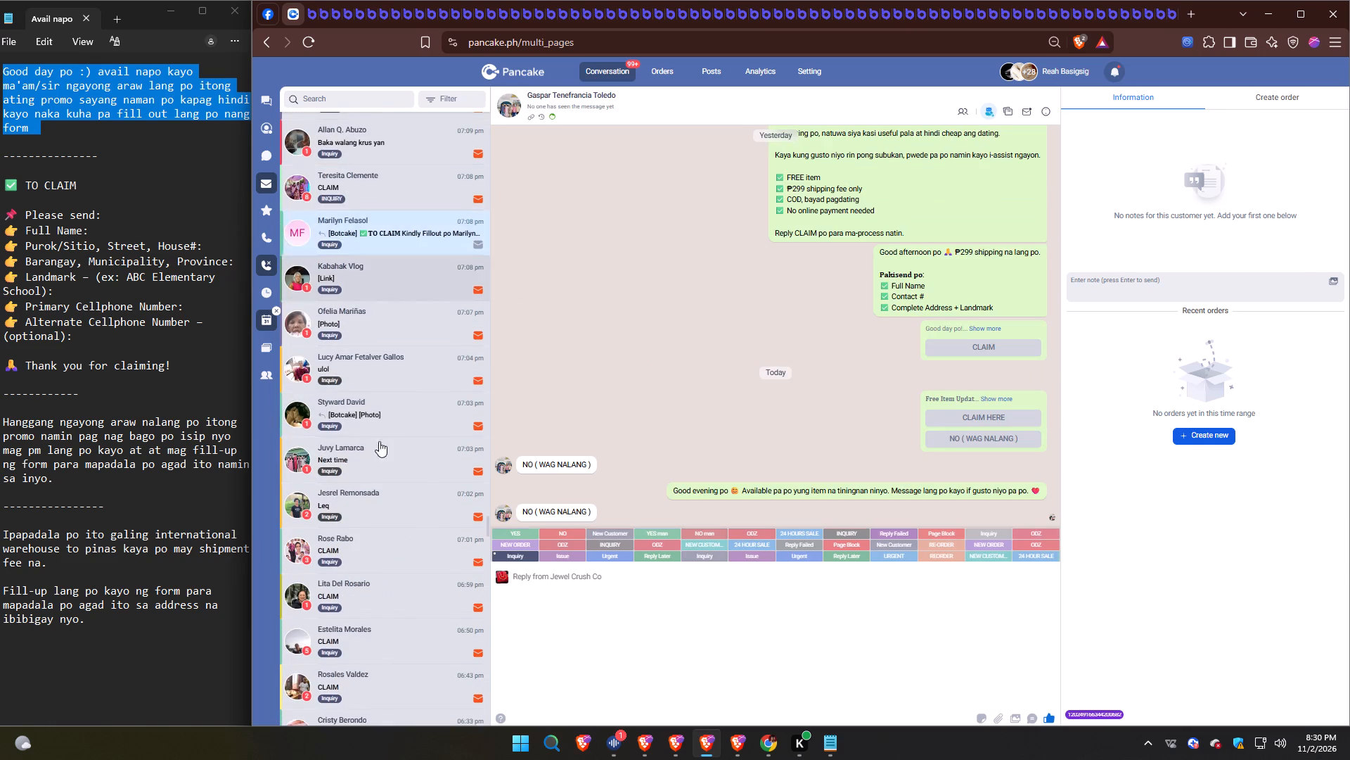
# Open the 07:13 pm conversations from the call-permission one up to the bot photo one, leaving the "CLAIM" one below them unread.
pyautogui.scroll(3, 374, 485)
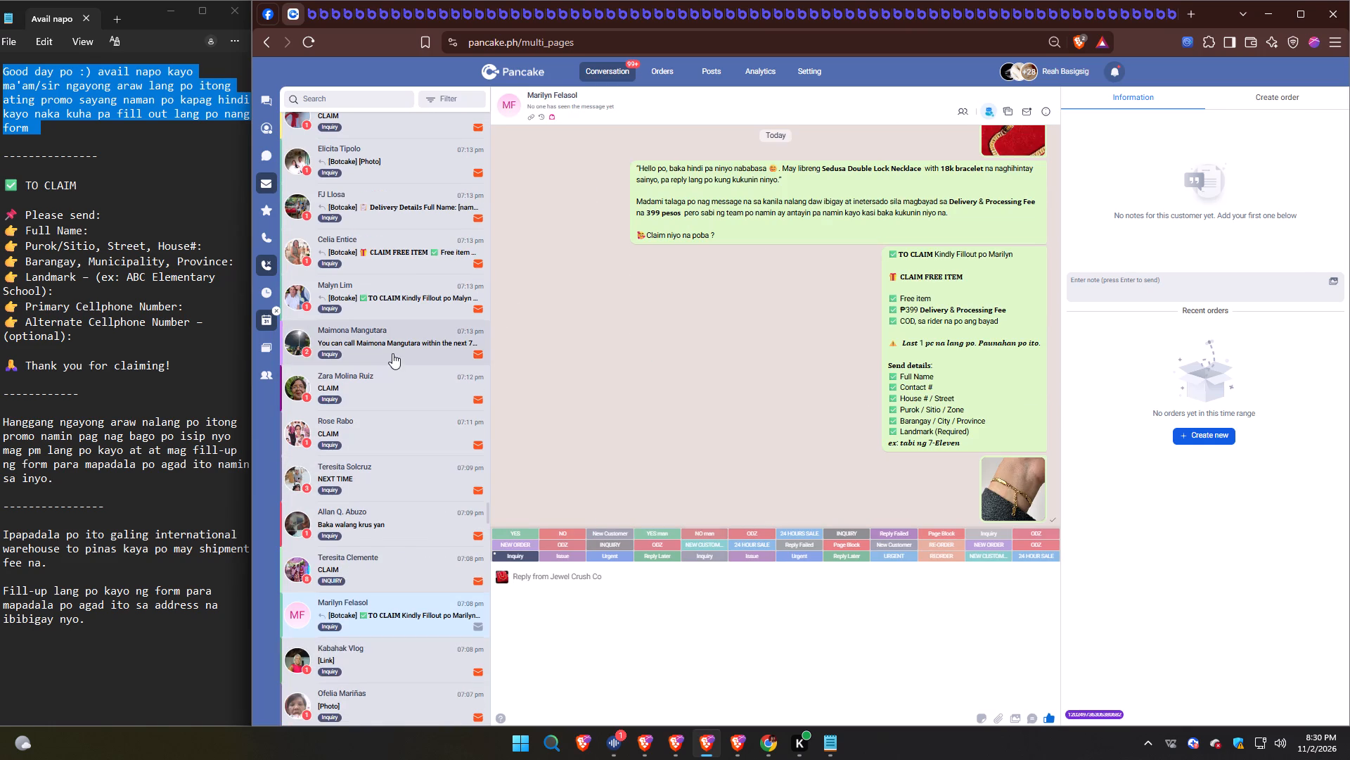
pyautogui.click(379, 326)
pyautogui.click(364, 288)
pyautogui.click(359, 253)
pyautogui.click(360, 210)
pyautogui.click(366, 173)
pyautogui.scroll(1, 385, 439)
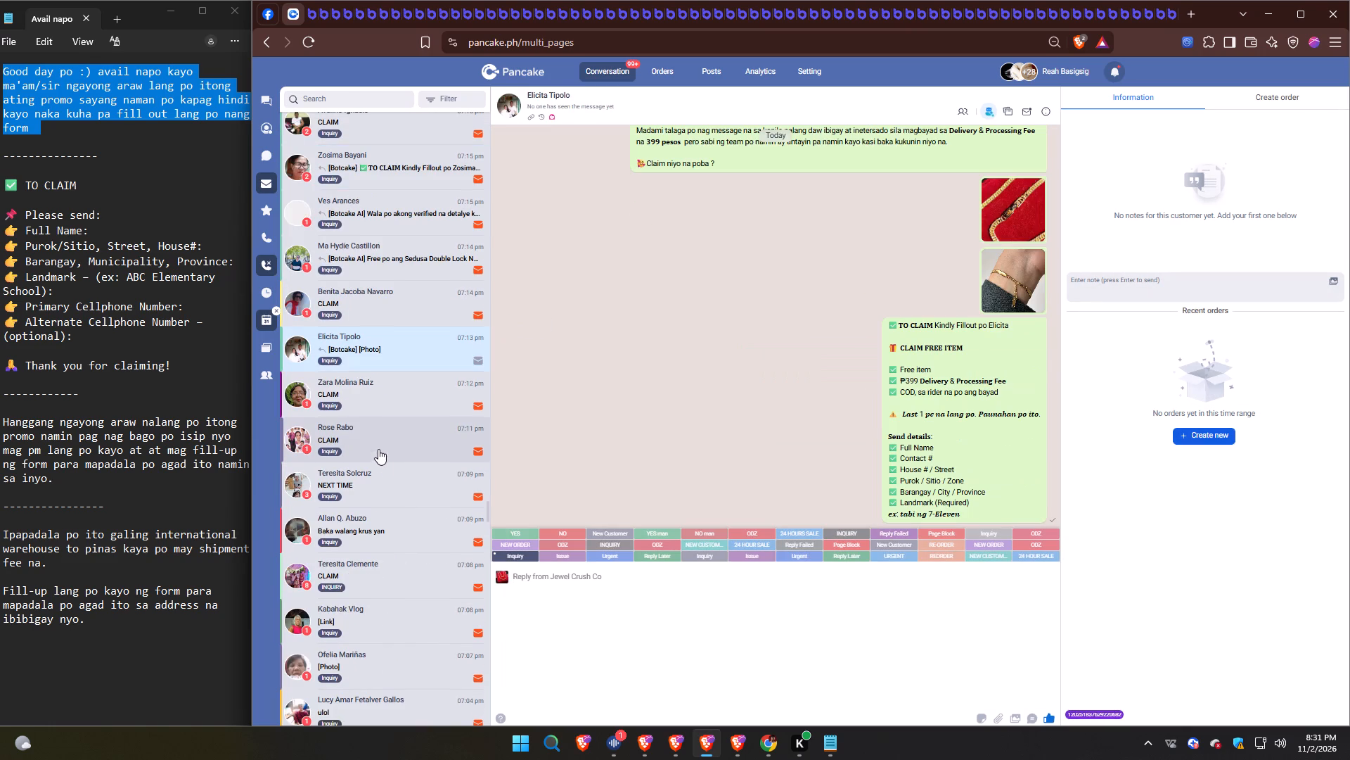
# Open the bot-answered conversations from the 07:14 pm one up to the 07:16 pm bot photo one, leaving the 07:16 pm "CLAIM" one unread.
pyautogui.click(368, 258)
pyautogui.click(364, 208)
pyautogui.click(362, 193)
pyautogui.click(362, 168)
pyautogui.scroll(1, 384, 476)
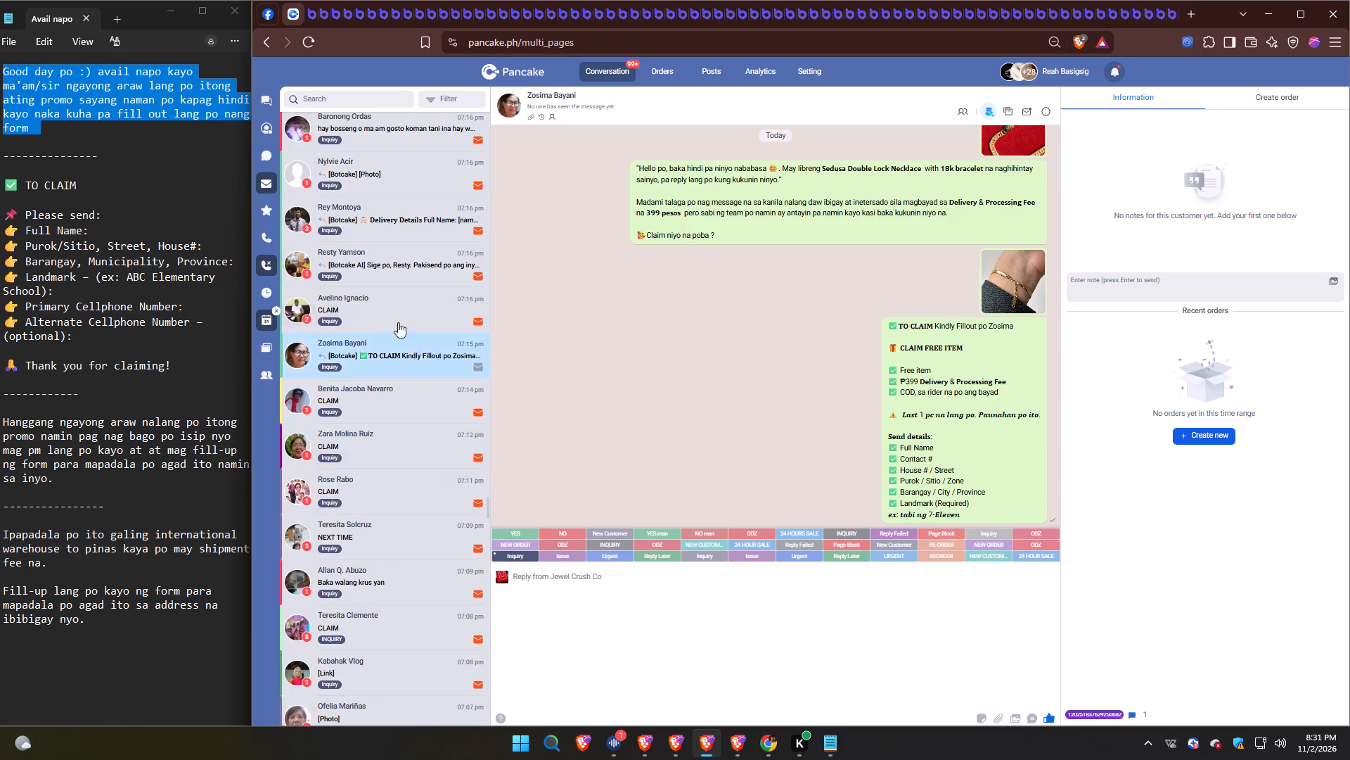
pyautogui.click(357, 260)
pyautogui.click(359, 220)
pyautogui.moveTo(356, 198); pyautogui.dragTo(356, 191)
pyautogui.click(356, 174)
# Open the 07:16 pm "hay bosseng" conversation and the bot-answered ones up to the 07:17 pm claim-form one, leaving the "CLAIM" one unread.
pyautogui.scroll(1, 425, 390)
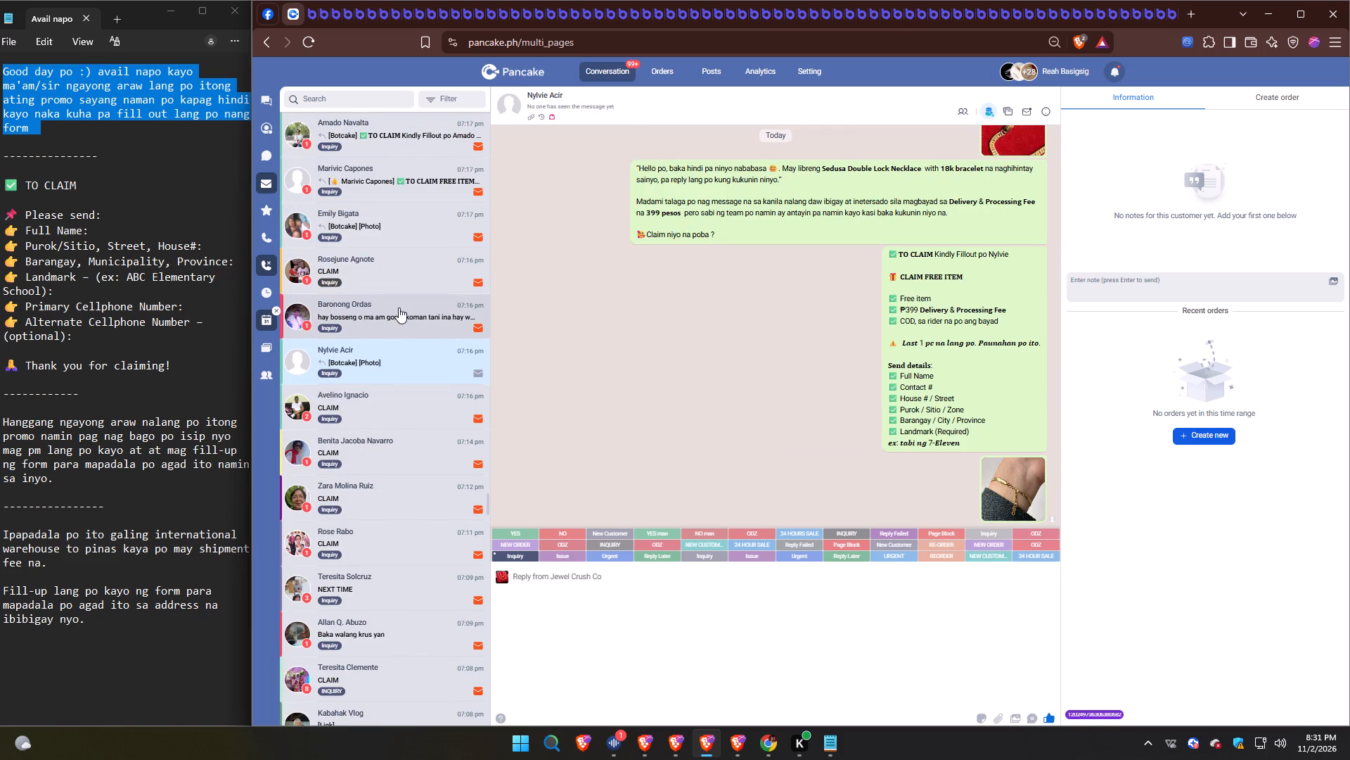
pyautogui.click(392, 312)
pyautogui.click(391, 218)
pyautogui.click(389, 190)
pyautogui.moveTo(394, 165); pyautogui.dragTo(395, 156)
pyautogui.click(397, 138)
# Open the conversations from the 07:19 pm claim-form one up to the 07:20 pm "Hende napo mam sorry" one, leaving the 07:18 pm bot photo one unread.
pyautogui.scroll(2, 383, 445)
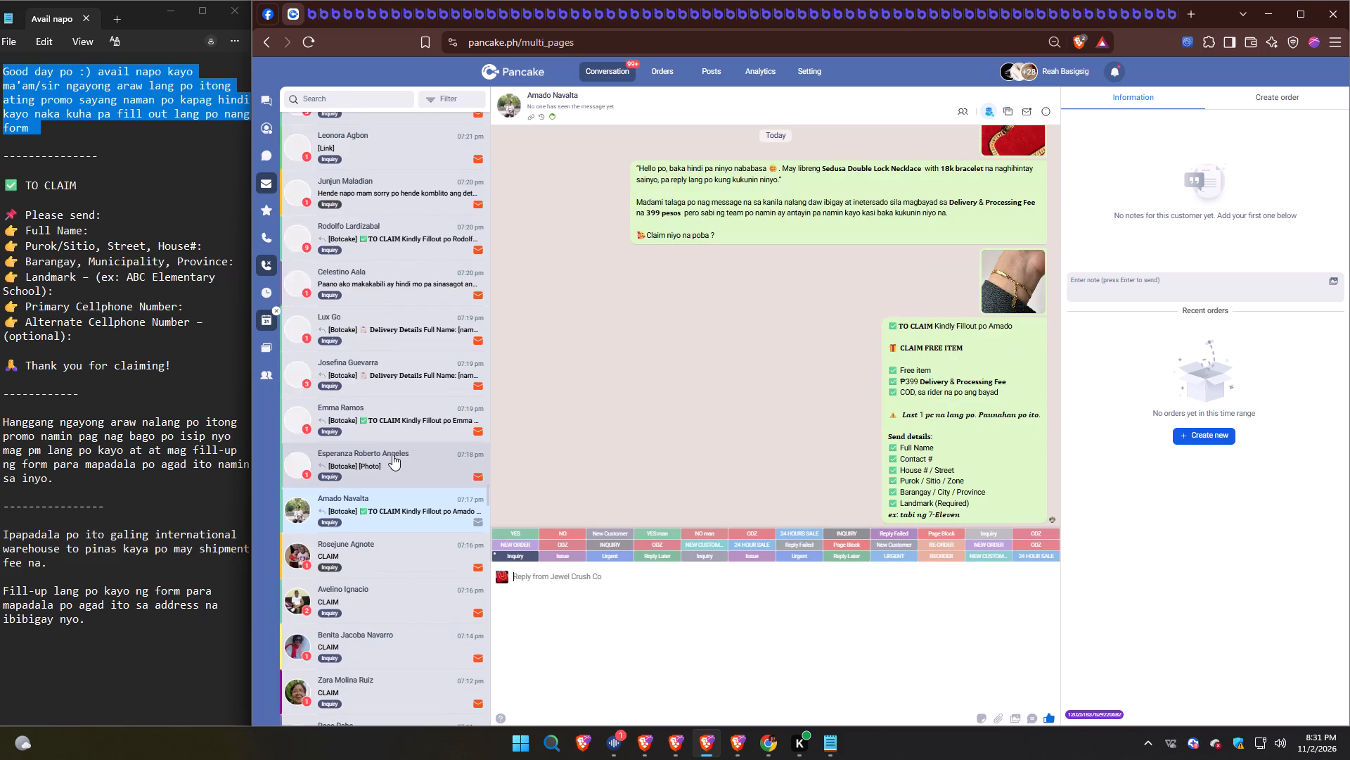
pyautogui.click(378, 417)
pyautogui.click(369, 399)
pyautogui.click(373, 371)
pyautogui.click(378, 353)
pyautogui.click(380, 336)
pyautogui.click(380, 319)
pyautogui.click(379, 297)
pyautogui.click(379, 286)
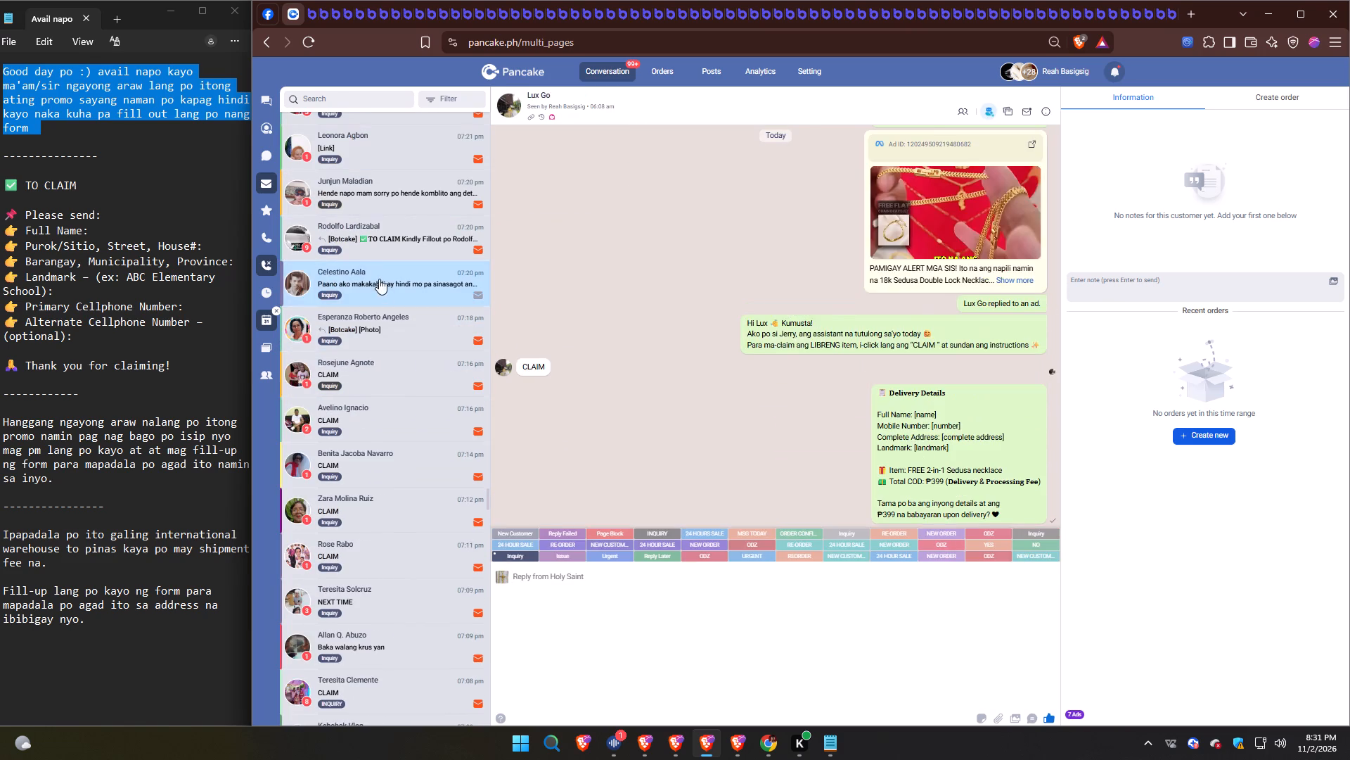
pyautogui.moveTo(378, 275); pyautogui.dragTo(376, 262)
pyautogui.moveTo(373, 246); pyautogui.dragTo(372, 238)
pyautogui.click(372, 229)
pyautogui.click(375, 203)
# Open the conversations from the 07:21 pm link one up to the 07:22 pm claim-form one below "Amen".
pyautogui.scroll(1, 359, 409)
pyautogui.click(358, 345)
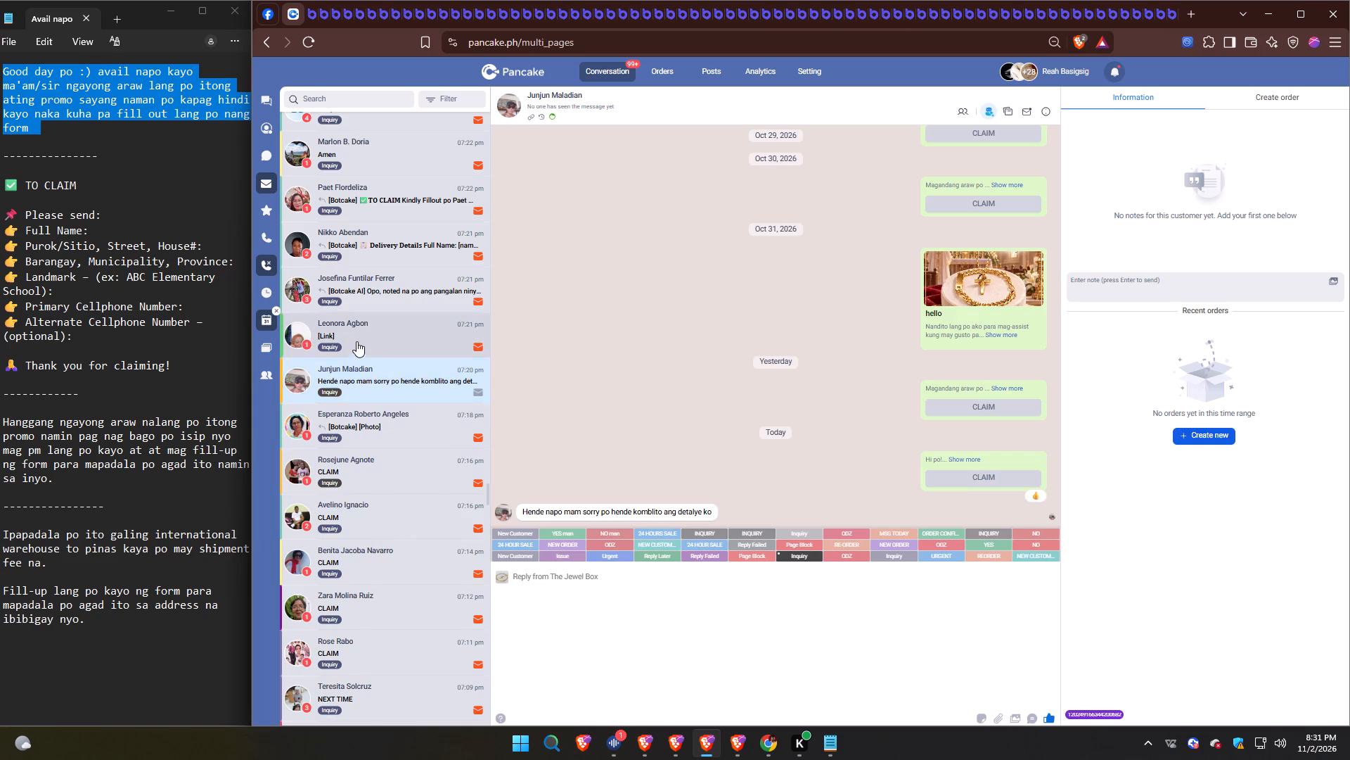
pyautogui.click(365, 287)
pyautogui.moveTo(363, 261); pyautogui.dragTo(361, 254)
pyautogui.click(359, 225)
pyautogui.moveTo(359, 205); pyautogui.dragTo(359, 198)
pyautogui.click(361, 191)
# Open the two 07:23 pm "Delivery Details" conversations, leaving the "Amen", "Gdnyt", sticker and "CLAIM" ones around them unread.
pyautogui.scroll(1, 399, 440)
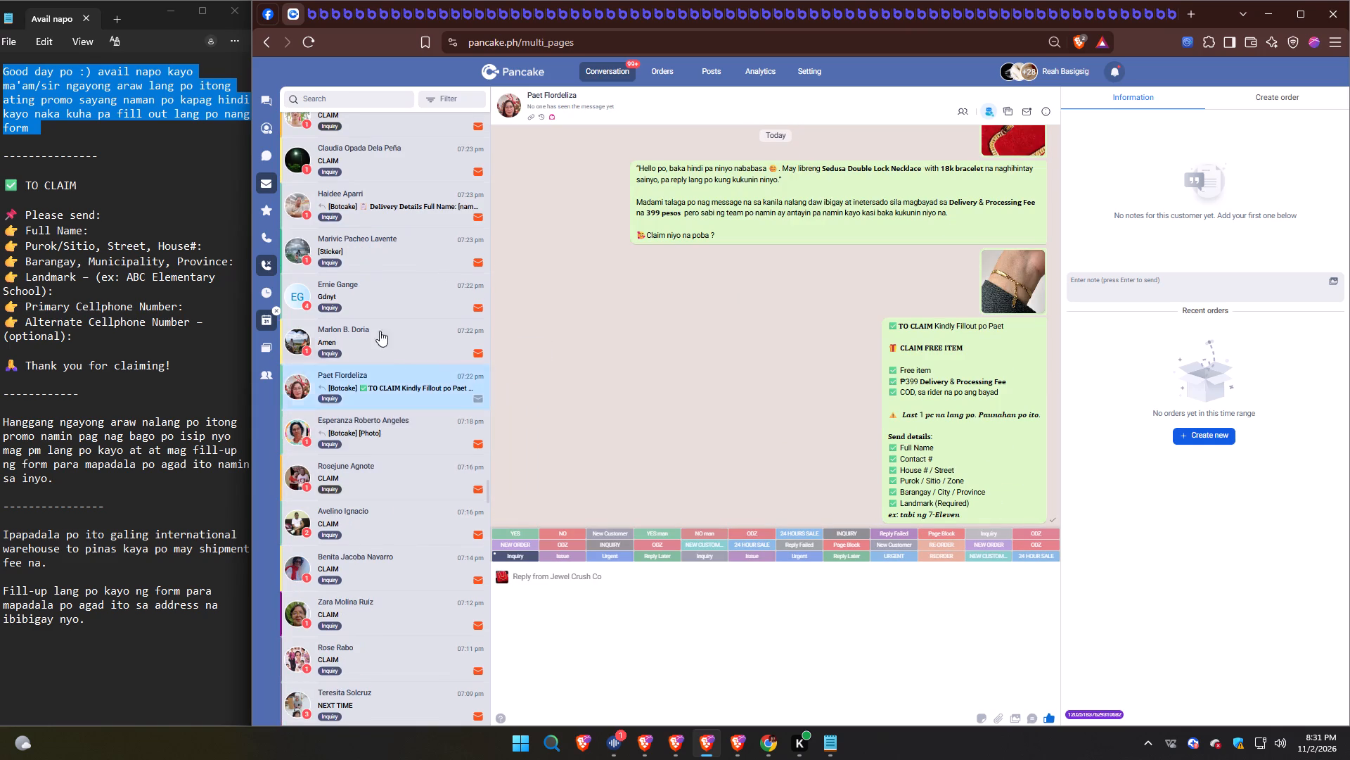
pyautogui.click(357, 208)
pyautogui.scroll(1, 387, 435)
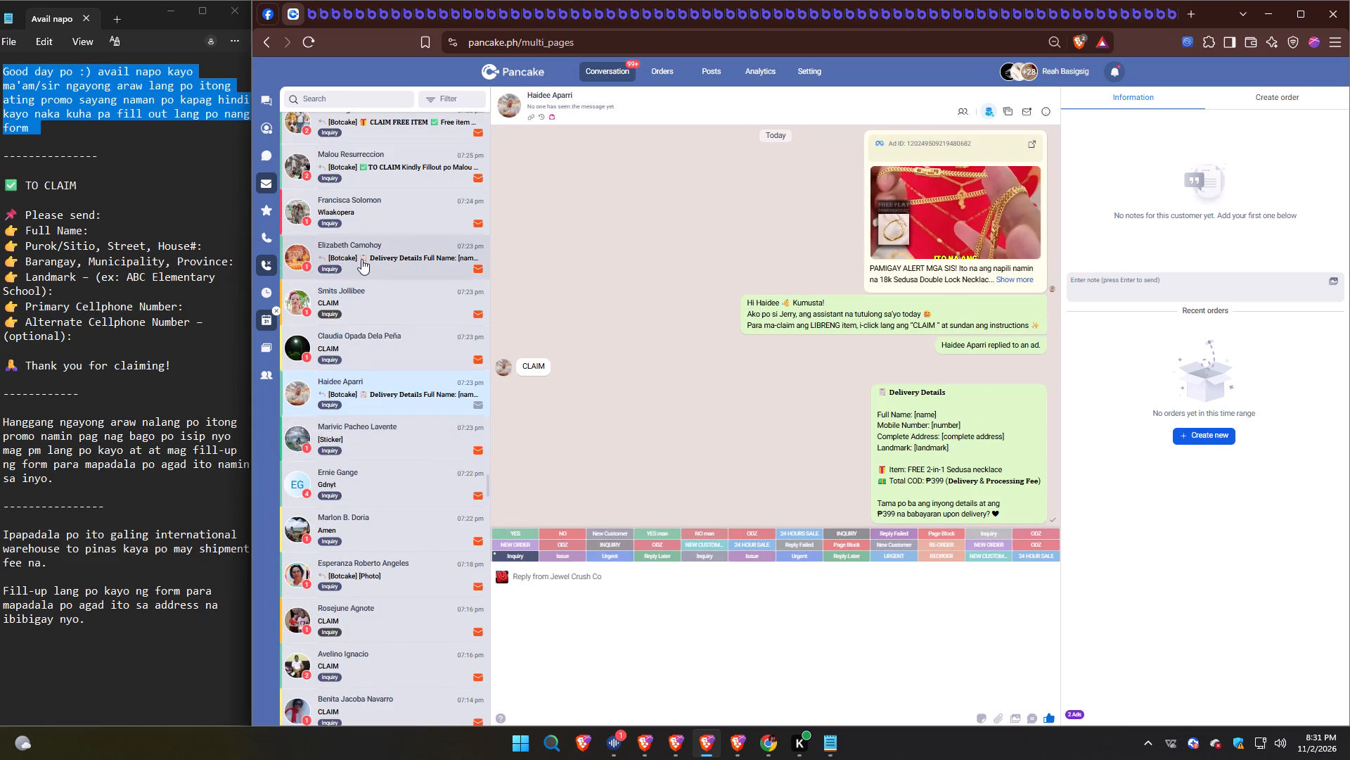
pyautogui.click(361, 259)
# Open the conversations from the 07:25 pm "CLAIM FREE ITEM" one up to the 07:26 pm claim-form one below "CLAIM", including the 07:24 pm "Wlaakopera" one.
pyautogui.scroll(1, 420, 403)
pyautogui.click(391, 331)
pyautogui.click(380, 326)
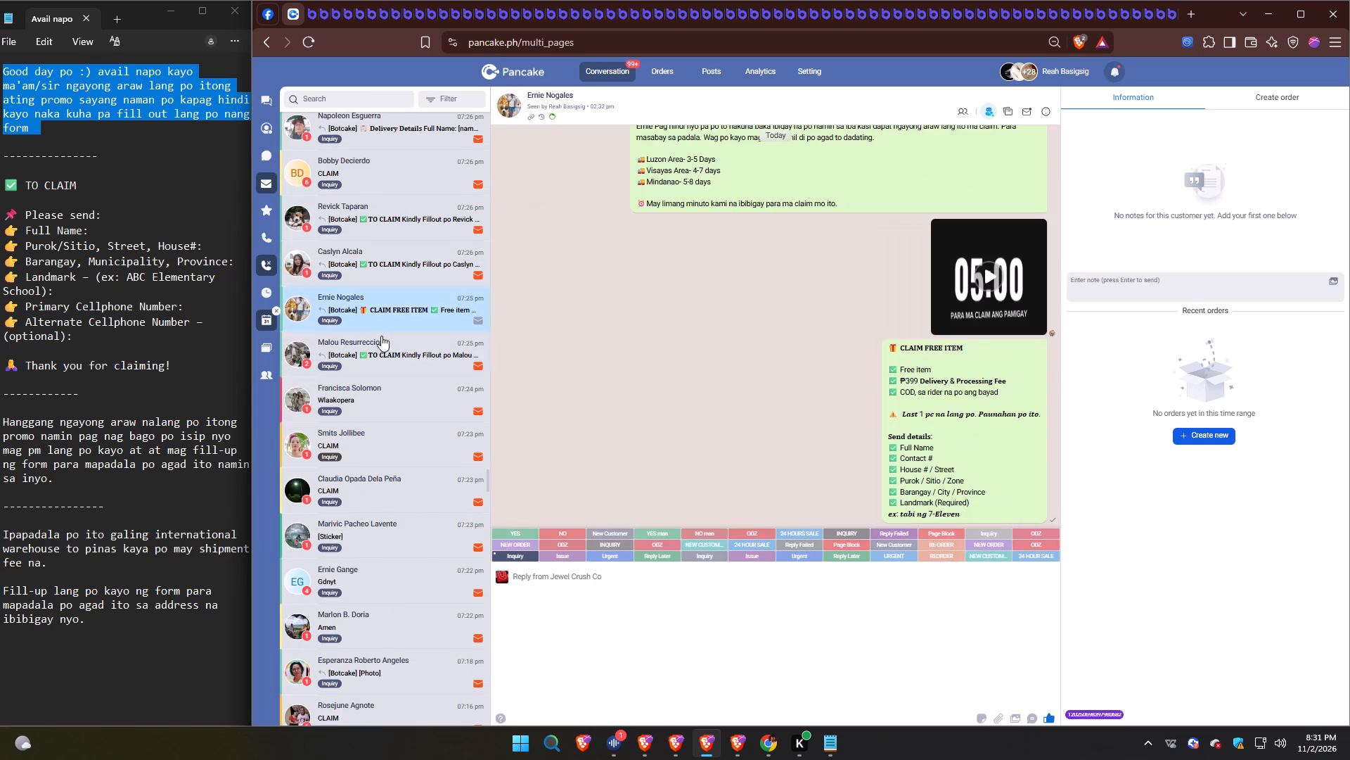
pyautogui.doubleClick(384, 344)
pyautogui.click(381, 310)
pyautogui.moveTo(381, 294); pyautogui.dragTo(381, 288)
pyautogui.click(383, 257)
pyautogui.click(385, 242)
pyautogui.click(390, 227)
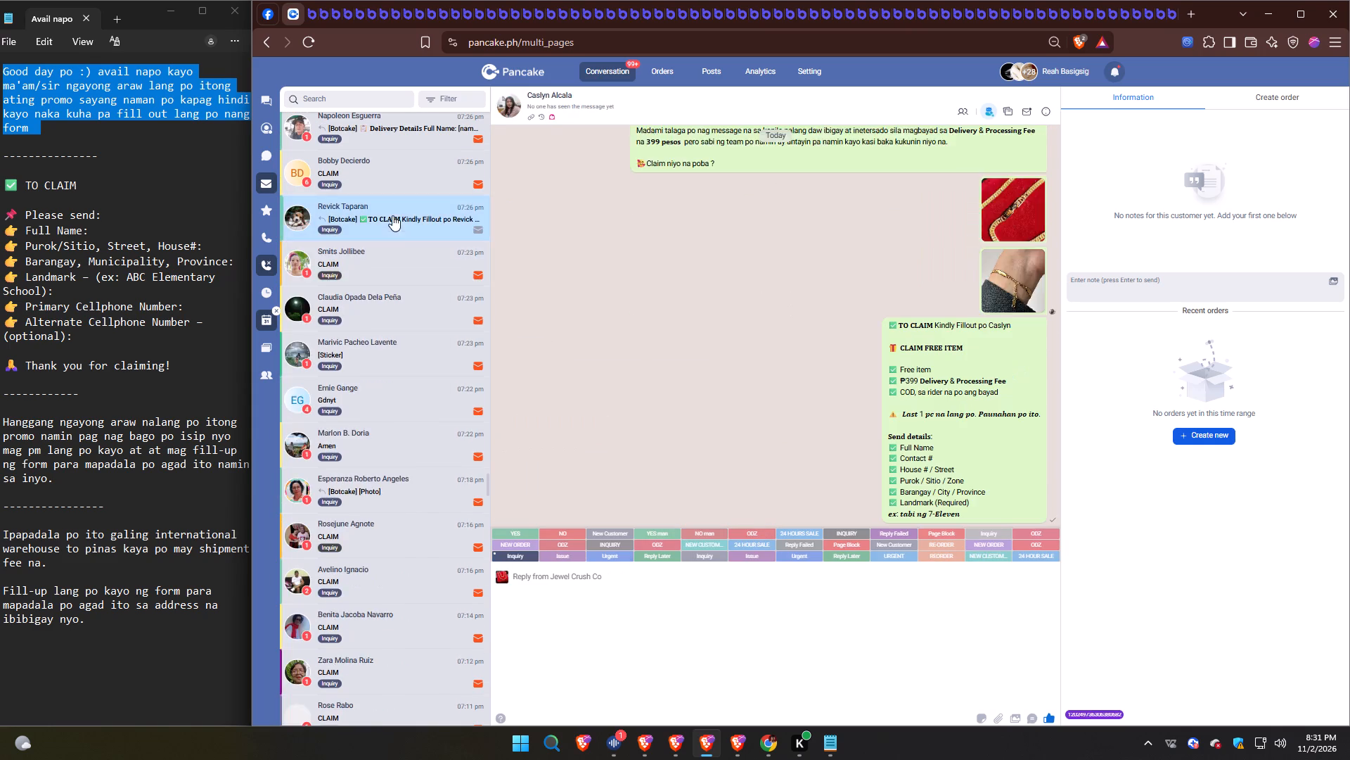
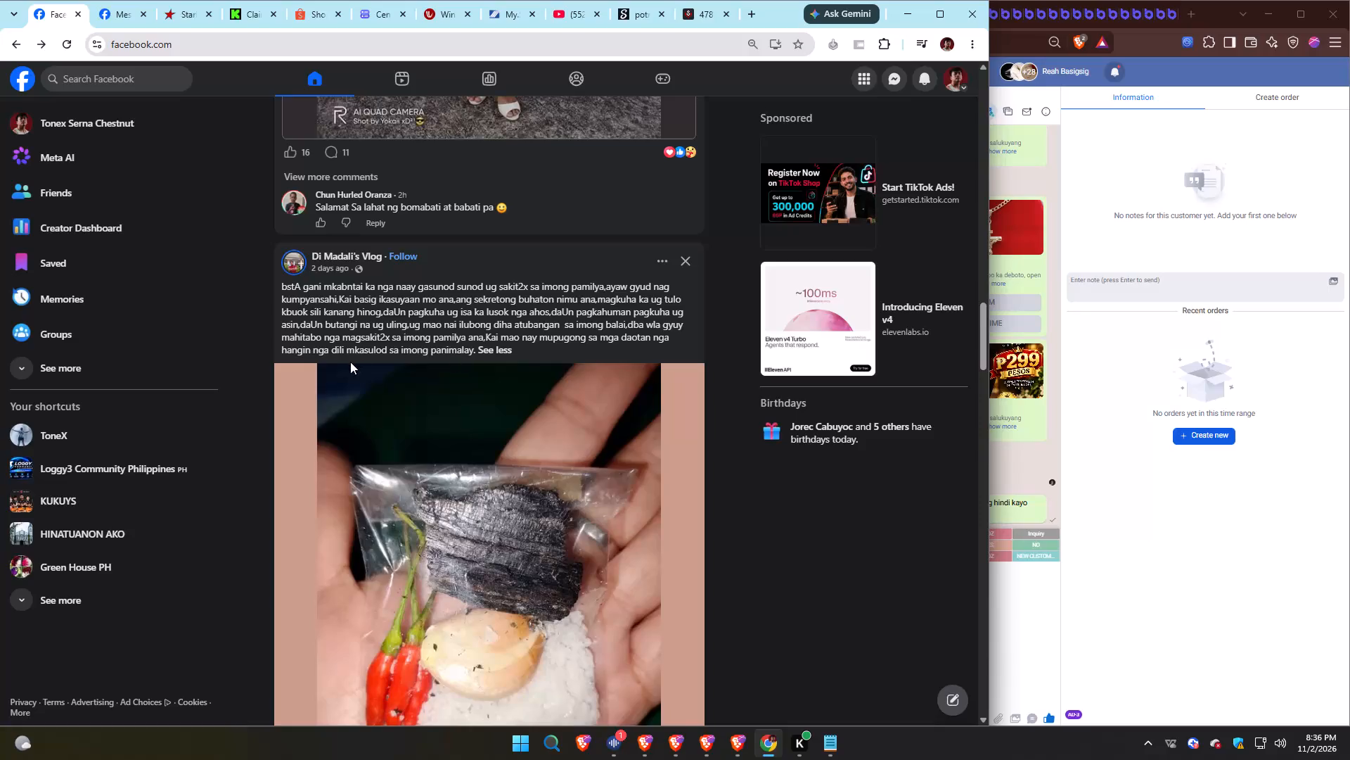
# Open the share options of the Di Madali's Vlog post and copy the post's link.
pyautogui.scroll(-1, 345, 360)
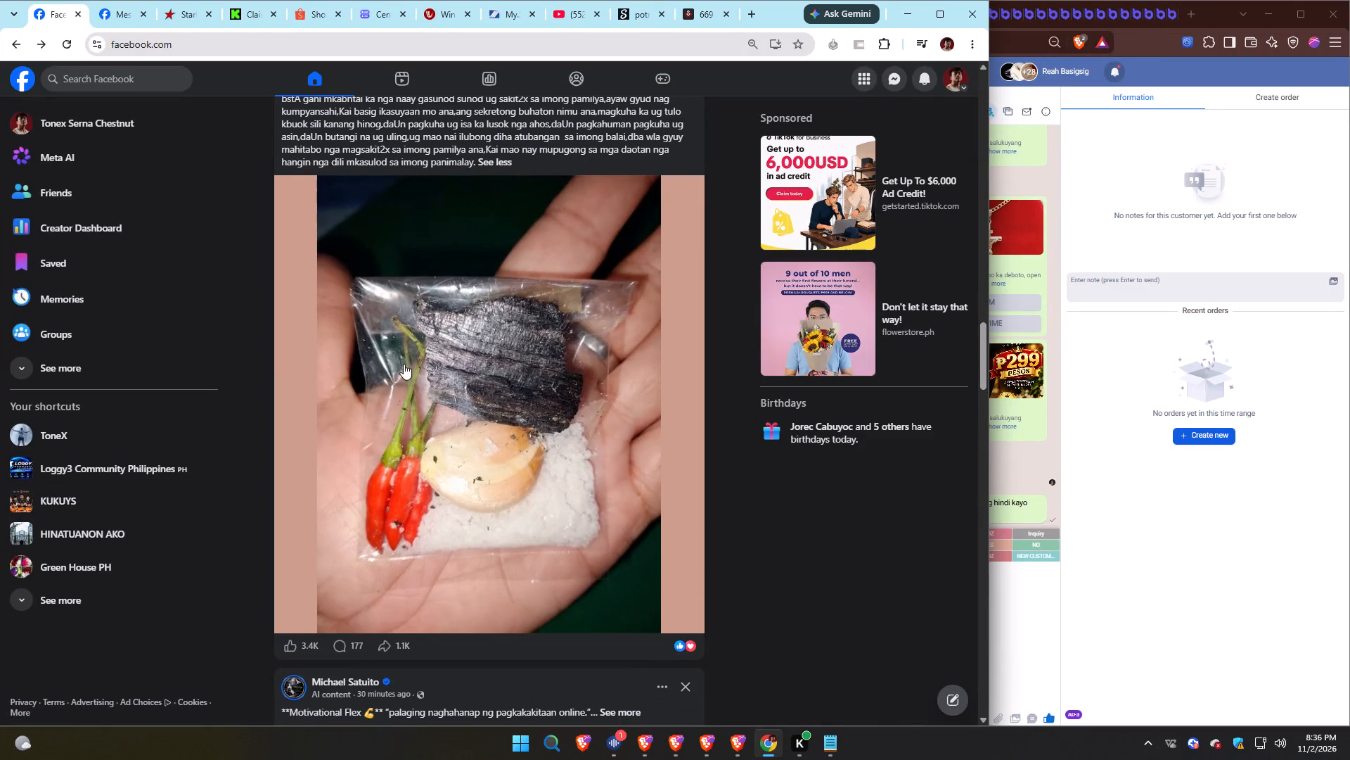
pyautogui.click(380, 647)
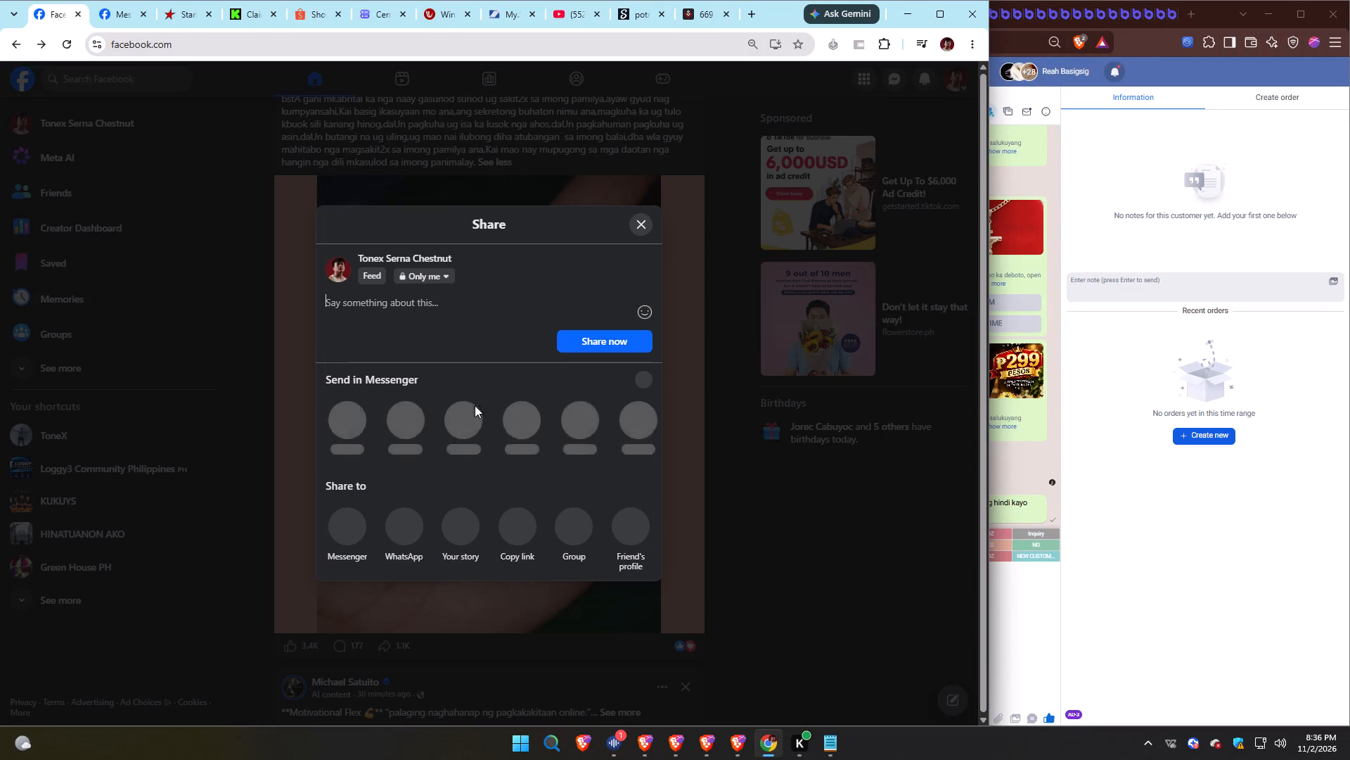
pyautogui.click(478, 443)
pyautogui.click(521, 471)
# Switch to Pancake and open the unread "amen", "Oke" and 04:25 pm "CLAIM" conversations above the 08:36 pm one.
pyautogui.hotkey('alt', 'Tab')
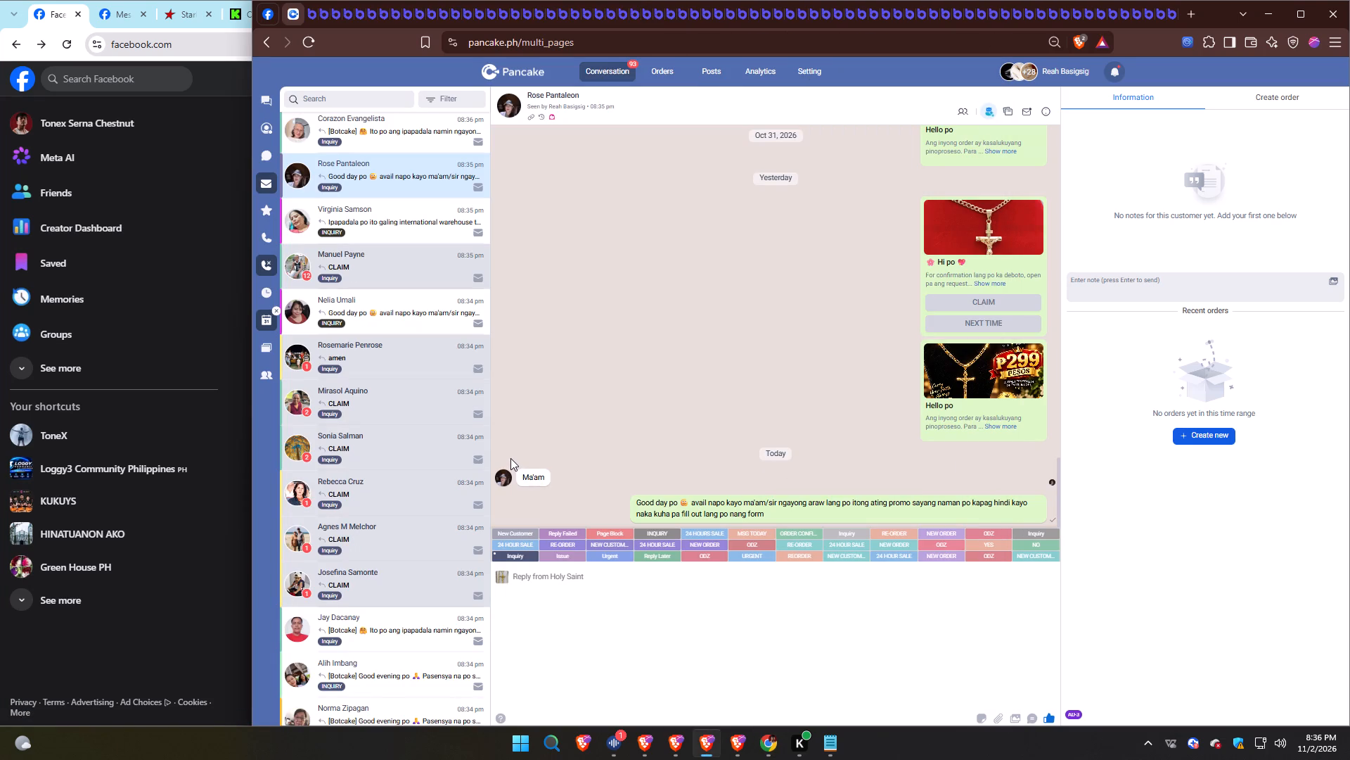
pyautogui.scroll(1, 416, 486)
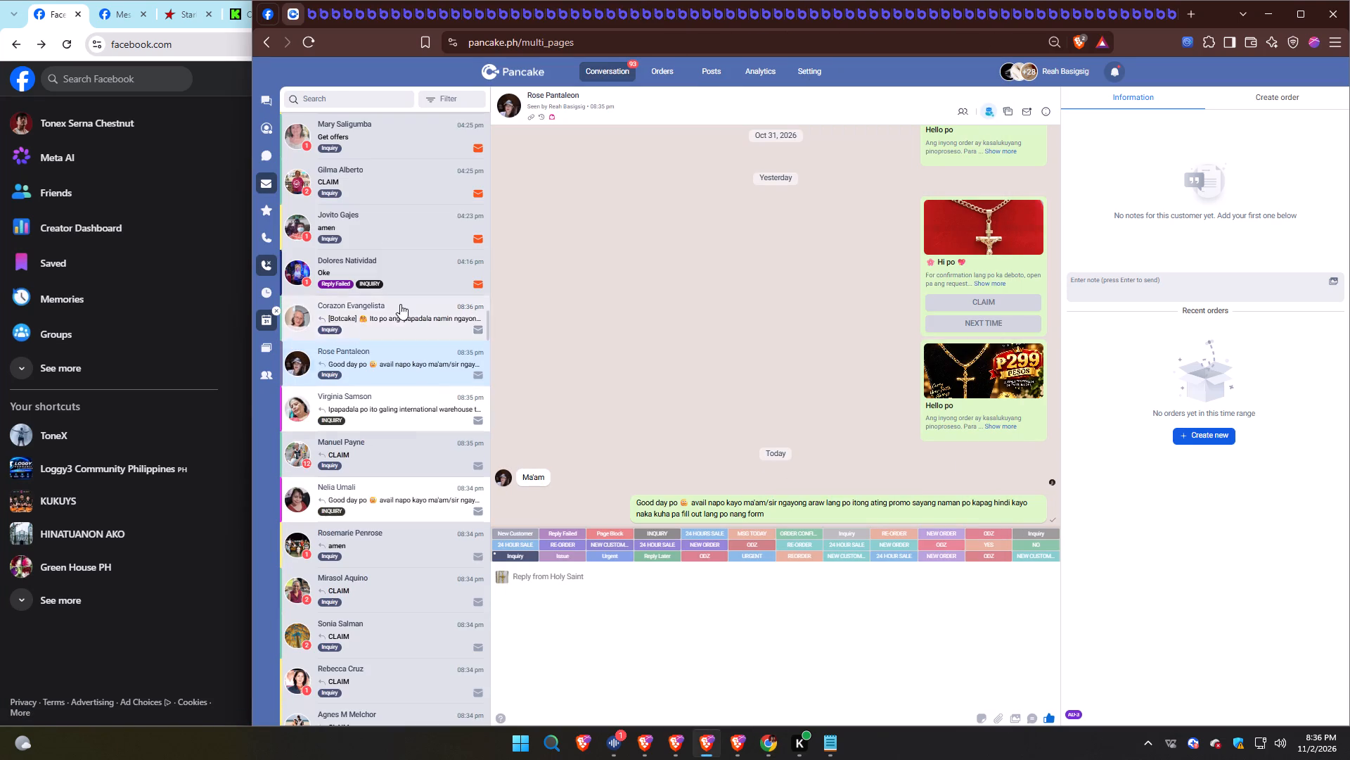
pyautogui.click(384, 244)
pyautogui.click(394, 262)
pyautogui.click(381, 200)
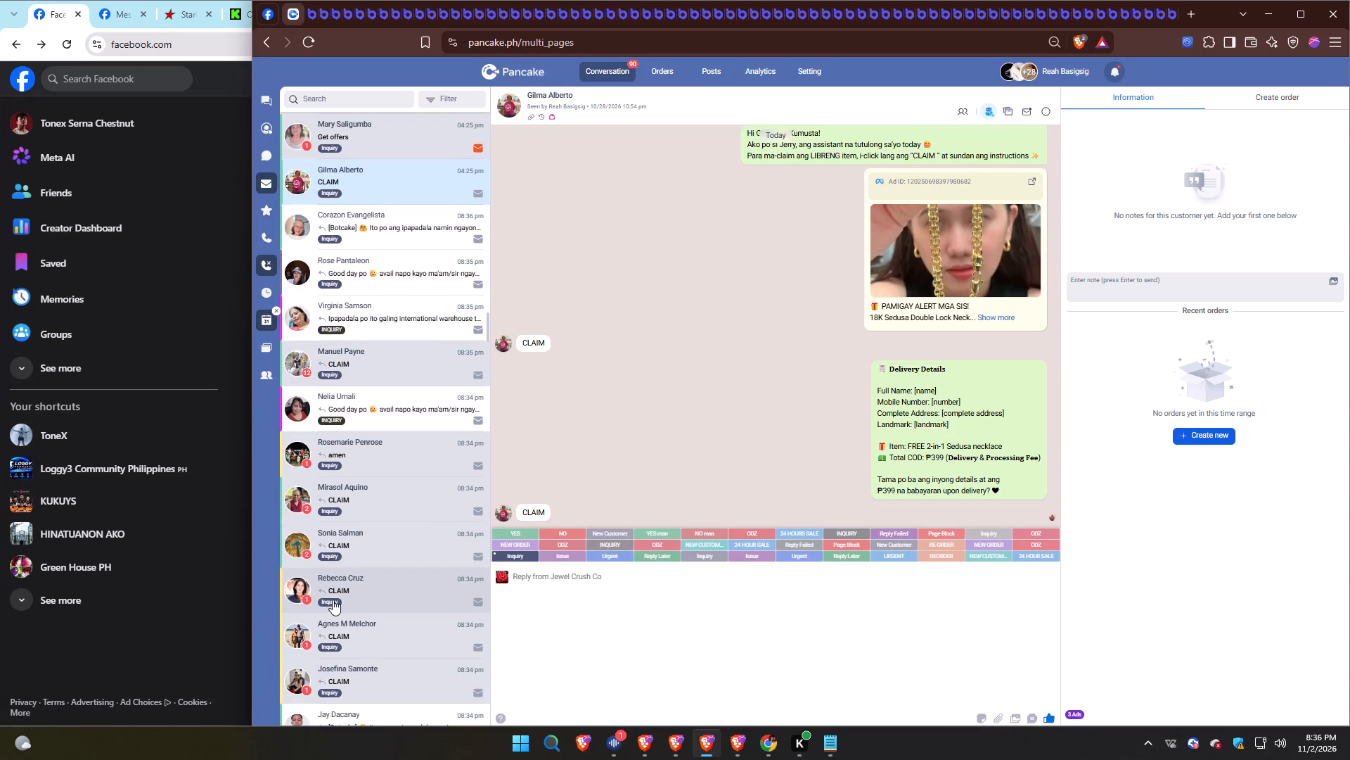
# Bring up the open Notepad reply texts for the opened "CLAIM" conversation.
pyautogui.click(843, 756)
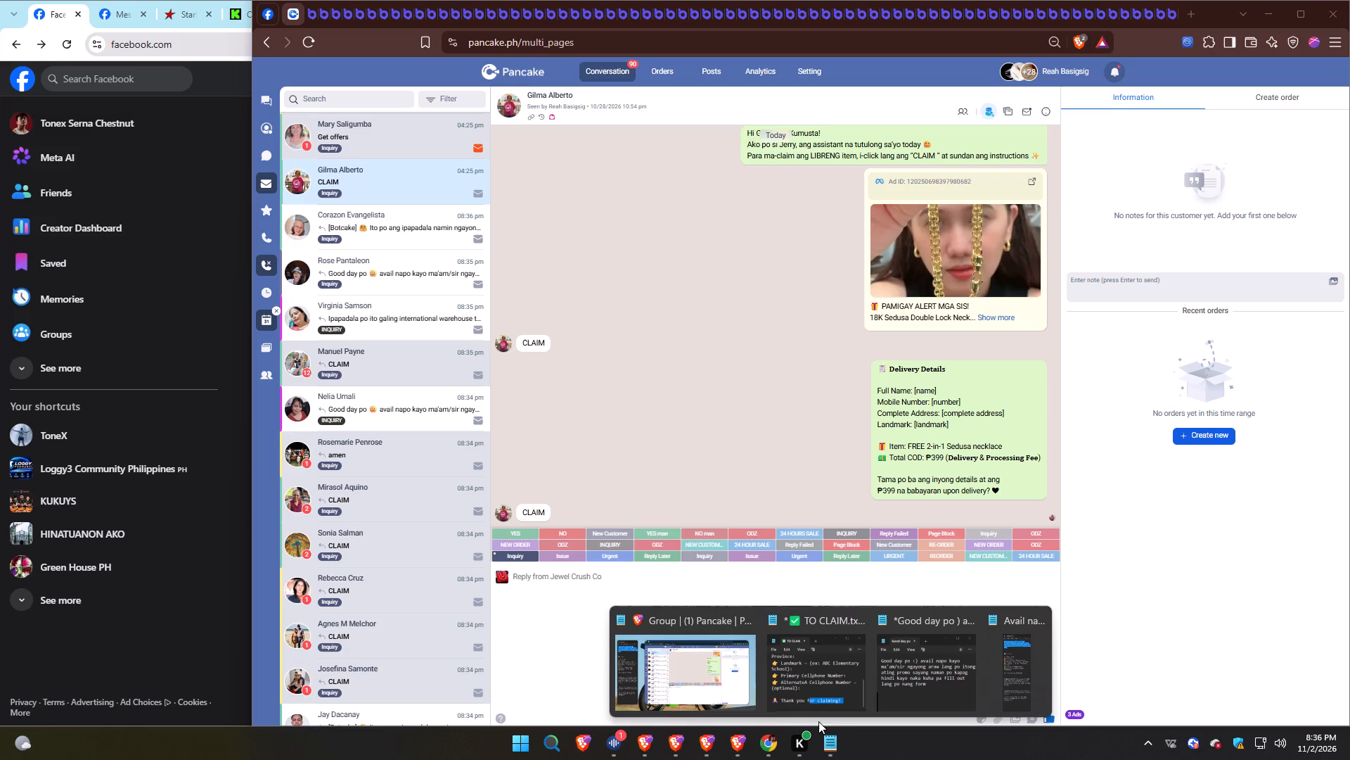
# Copy the "Good day po :) avail napo kayo" promo message from the "Avail napo" notes and send it in the open Jewel Crush Co conversation.
pyautogui.click(1024, 665)
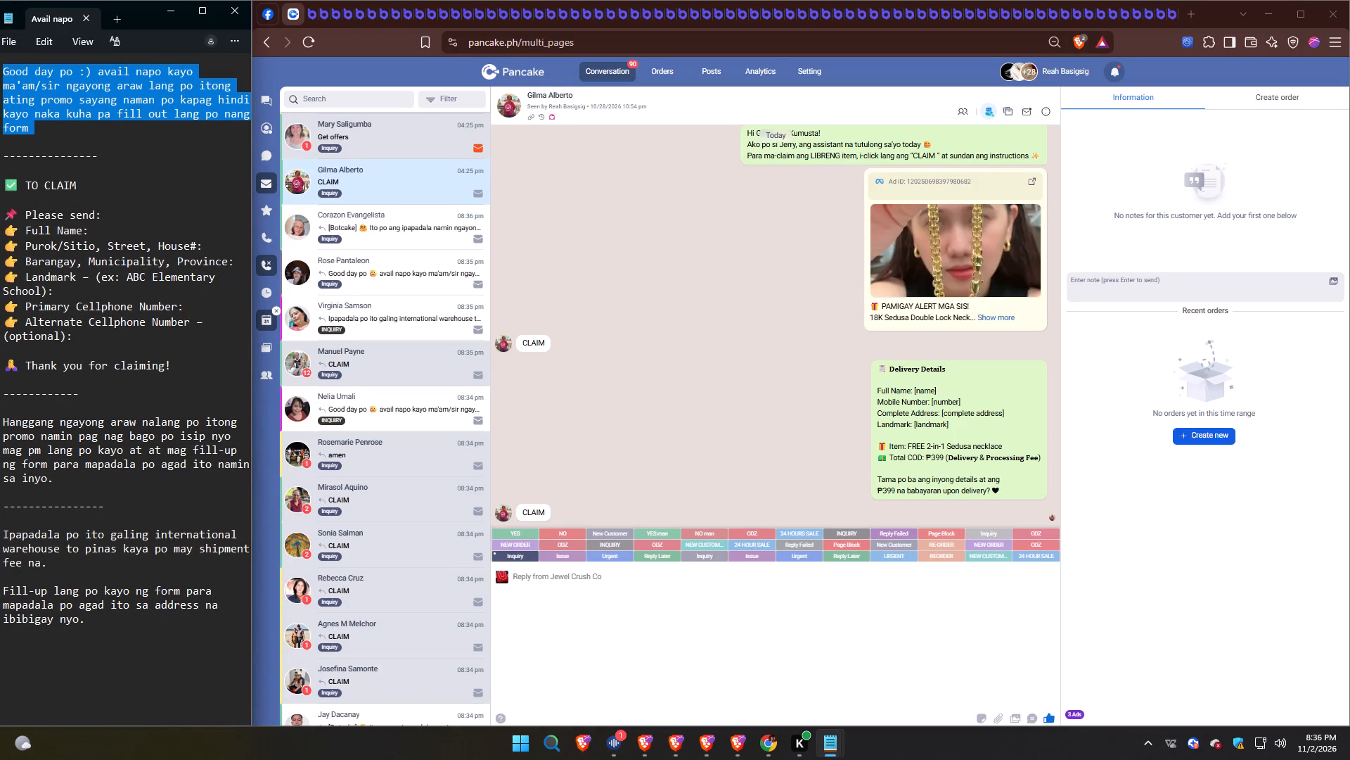
pyautogui.hotkey('ctrl', 'c')
pyautogui.click(61, 125)
pyautogui.moveTo(44, 128); pyautogui.dragTo(0, 42)
pyautogui.hotkey('ctrl', 'c')
pyautogui.click(673, 671)
pyautogui.hotkey('ctrl', 'v')
pyautogui.press('Return')
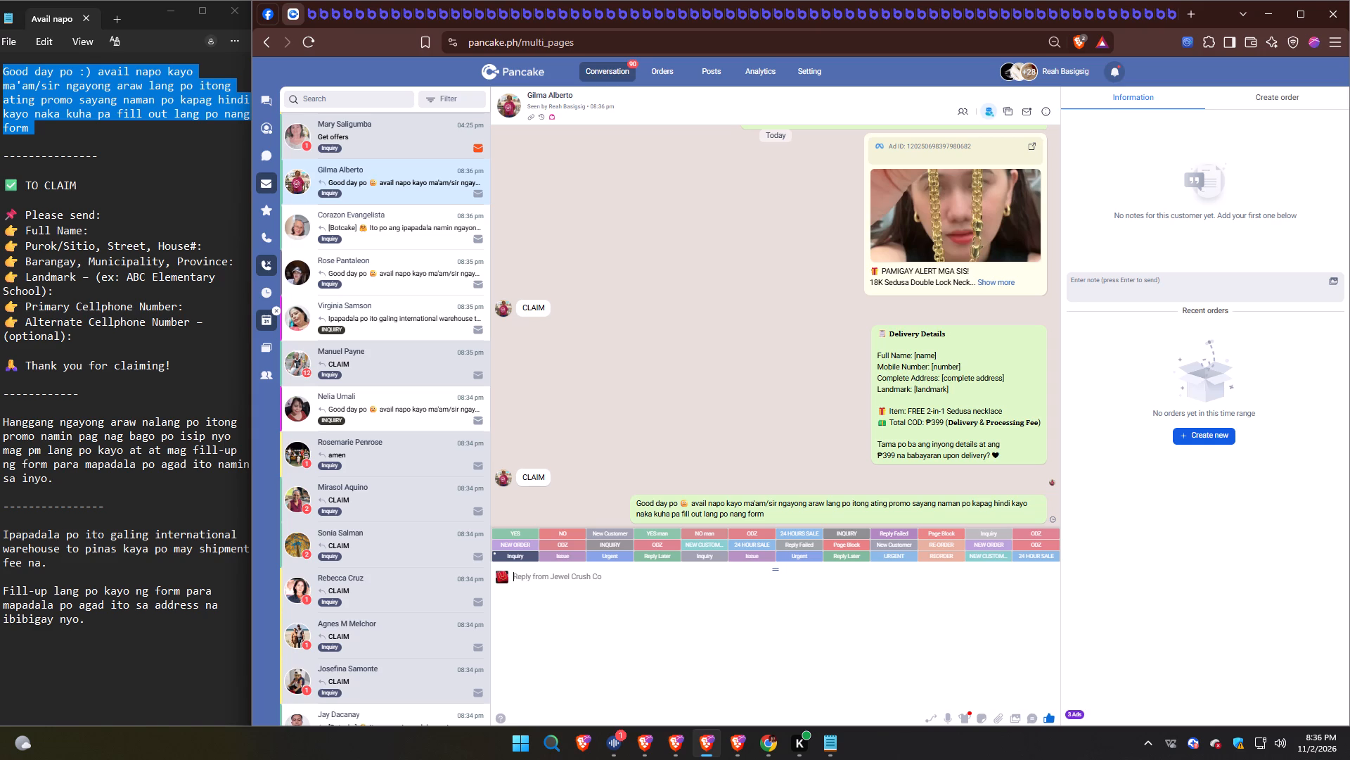
# Send the copied promo message to the 04:25 pm "Get offers" and 04:28 pm "CLAIM" conversations.
pyautogui.scroll(1, 469, 590)
pyautogui.click(371, 321)
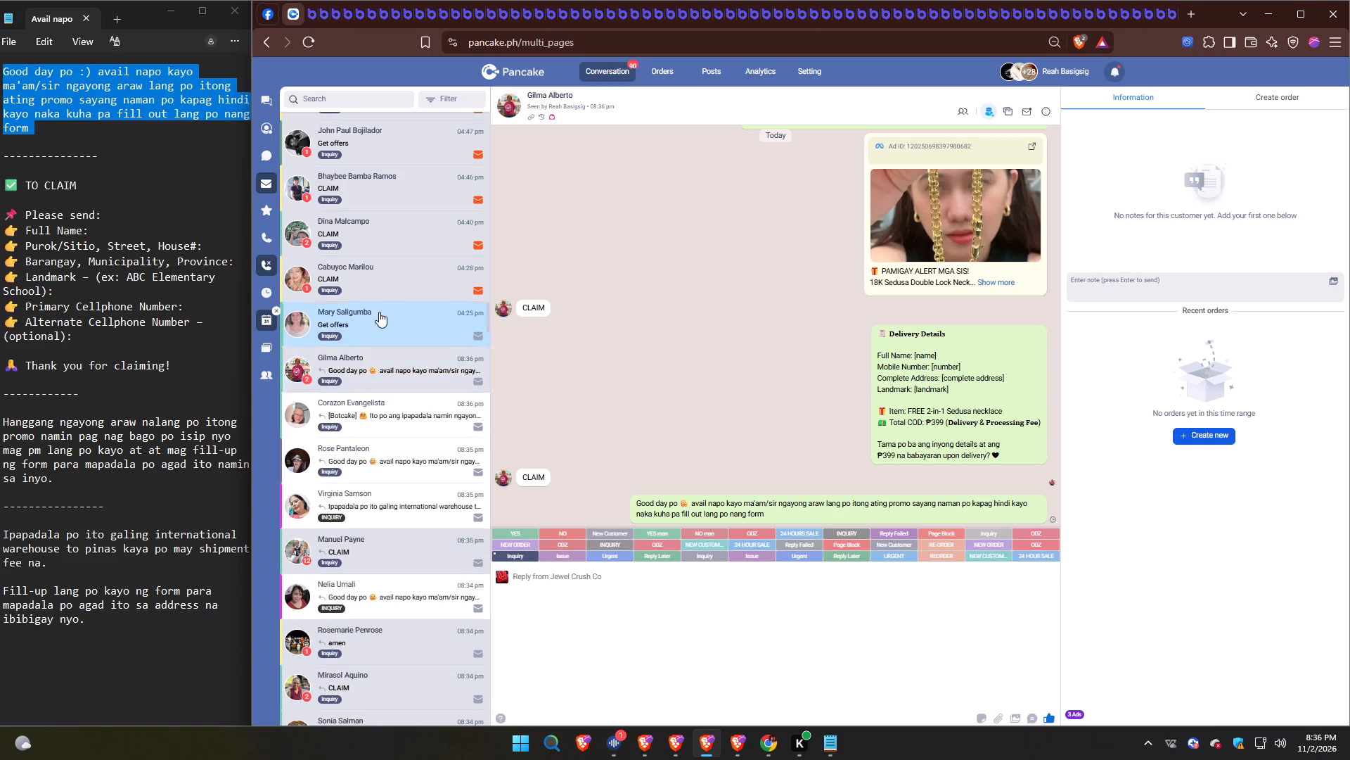
pyautogui.click(591, 613)
pyautogui.hotkey('ctrl', 'v')
pyautogui.press('Return')
pyautogui.click(397, 274)
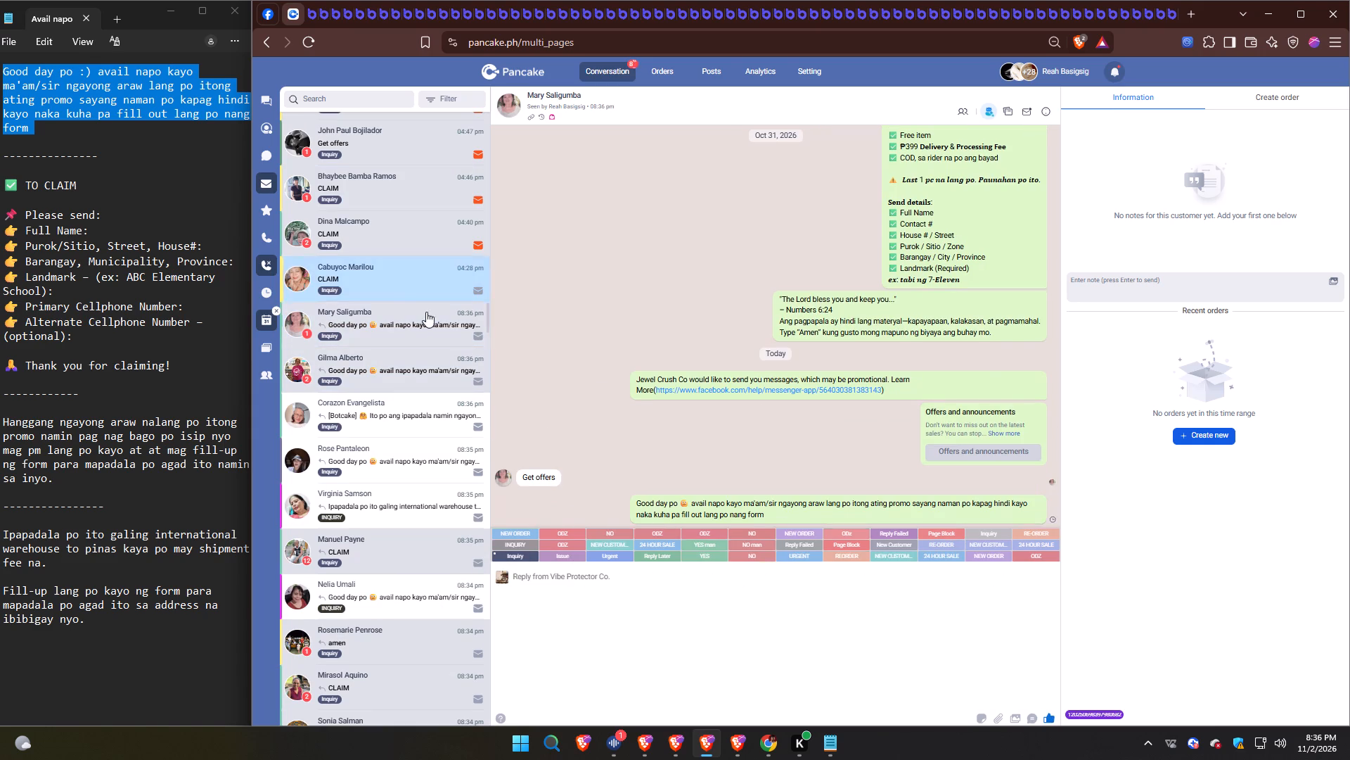
pyautogui.click(644, 668)
pyautogui.hotkey('ctrl', 'v')
pyautogui.press('Return')
# Send the same promo message to the 04:40 pm and 04:46 pm "CLAIM" conversations and the 04:47 pm "Get offers" one.
pyautogui.click(383, 260)
pyautogui.click(368, 239)
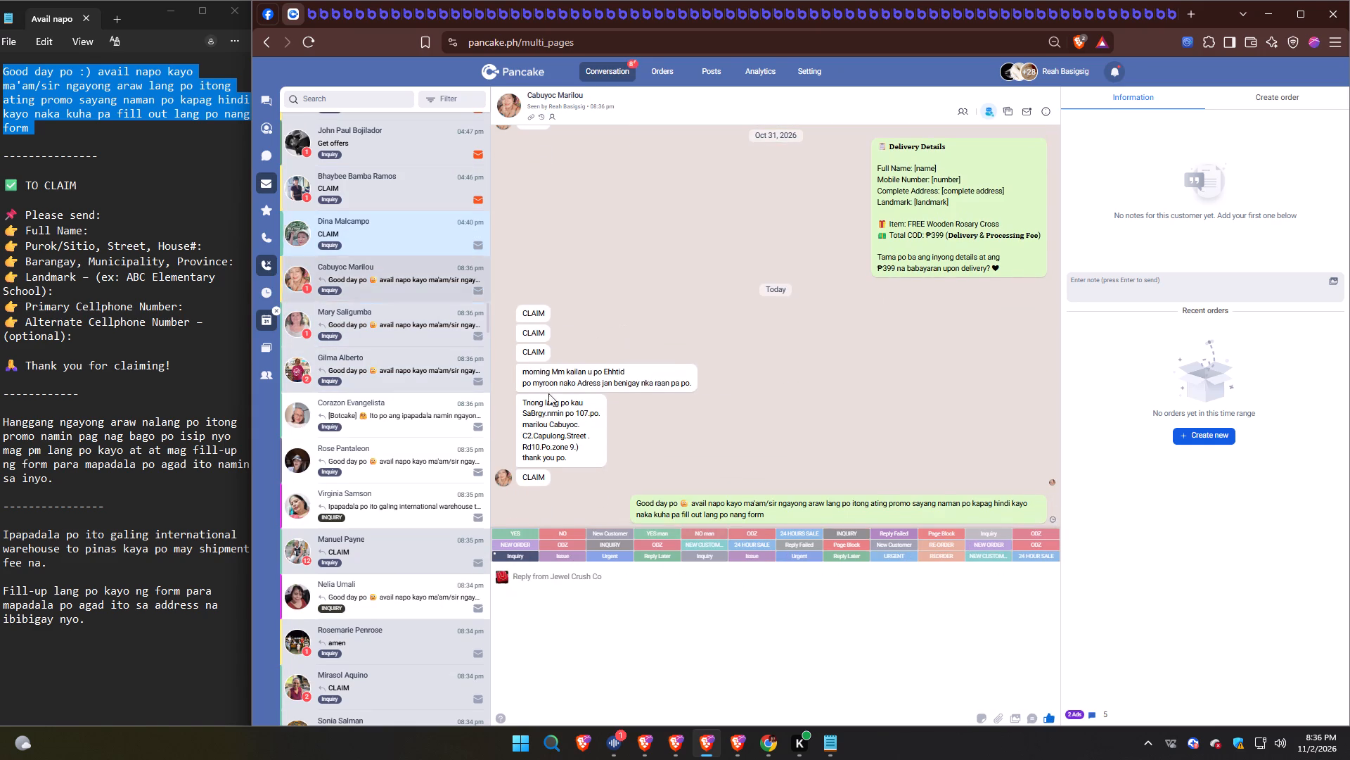
pyautogui.click(667, 627)
pyautogui.hotkey('ctrl', 'v')
pyautogui.press('Return')
pyautogui.click(371, 179)
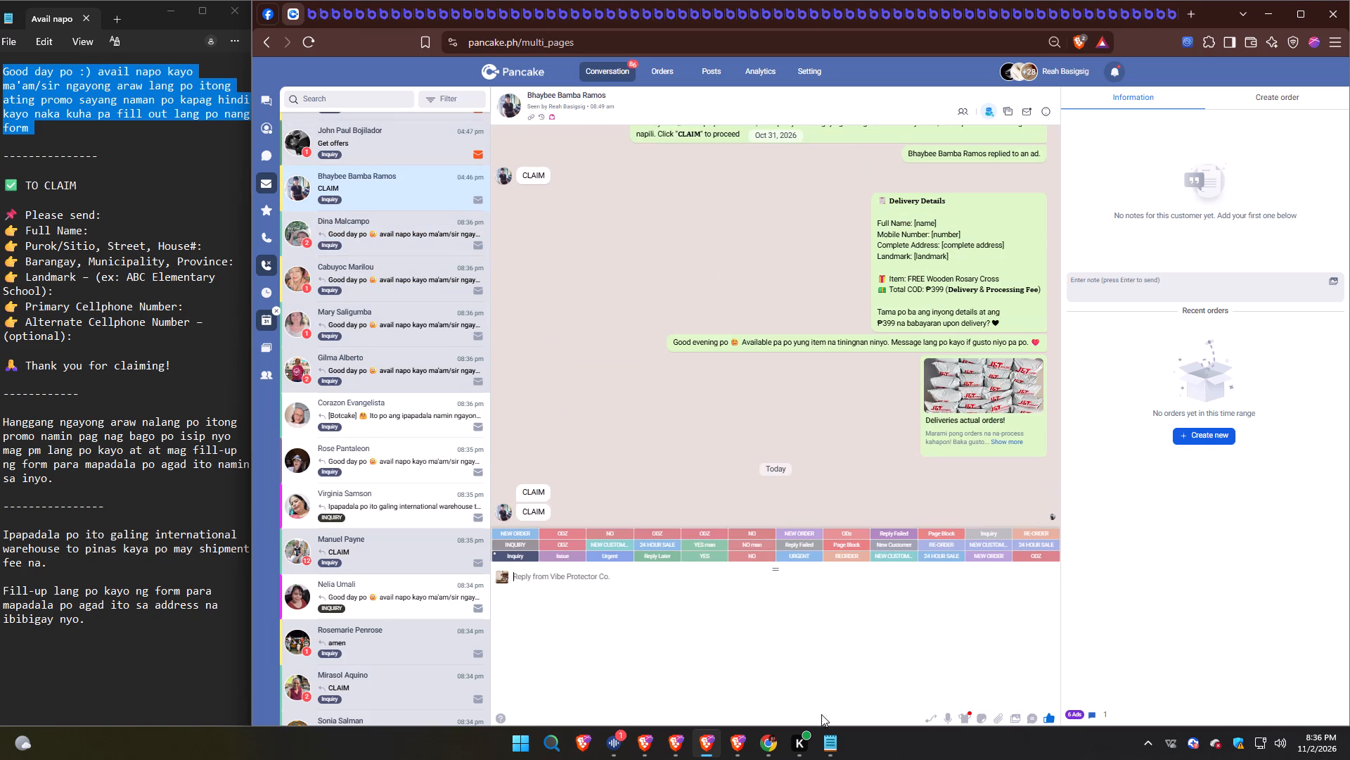
pyautogui.click(606, 604)
pyautogui.hotkey('ctrl', 'v')
pyautogui.press('Return')
pyautogui.click(384, 137)
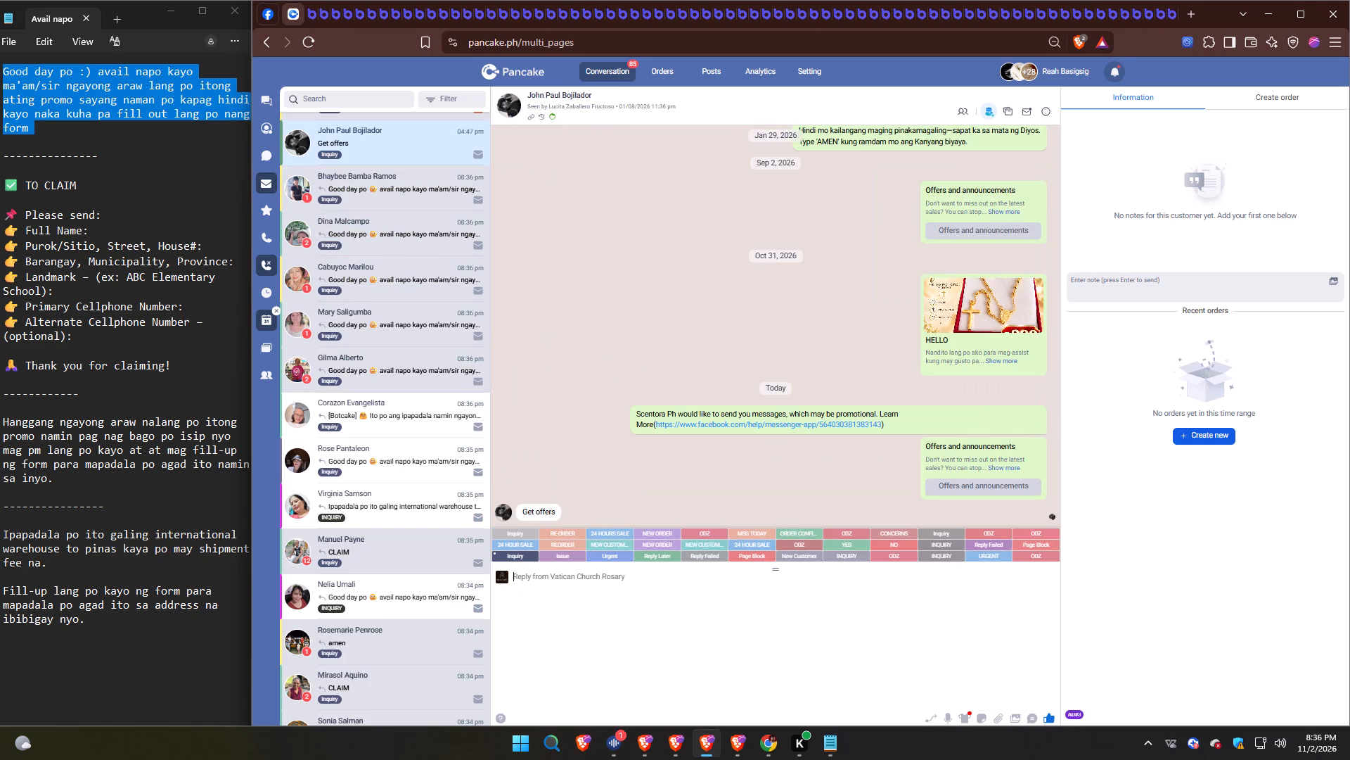
pyautogui.click(655, 609)
pyautogui.hotkey('ctrl', 'v')
pyautogui.press('Return')
# Send the promo message to the 05:01 pm "CLAIM" conversation of Vibe Protector Co.
pyautogui.scroll(1, 425, 523)
pyautogui.click(374, 232)
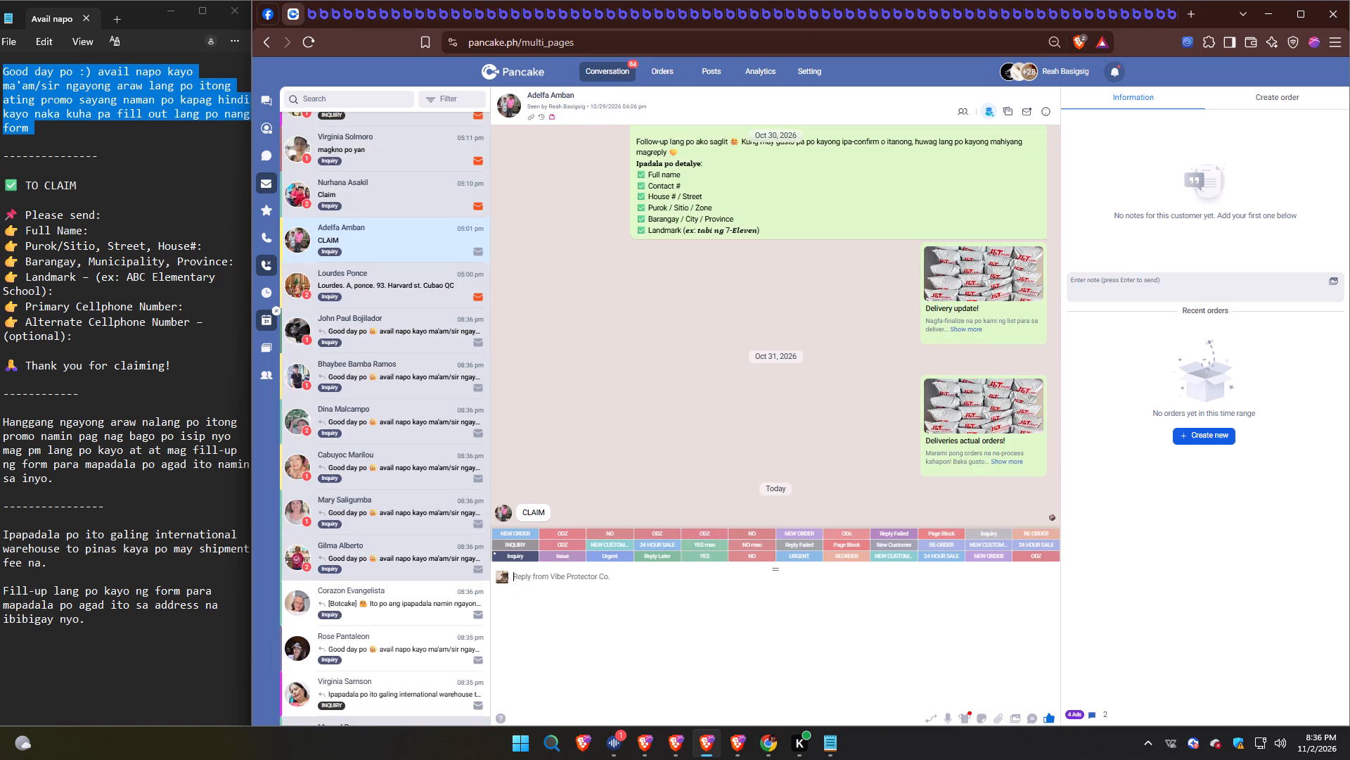
pyautogui.click(739, 683)
pyautogui.hotkey('ctrl', 'v')
pyautogui.press('Return')
# Reply "CP # nyo po para ma process at mapadala na po agad ito sa inyo" in the 05:00 pm conversation containing an address.
pyautogui.click(404, 239)
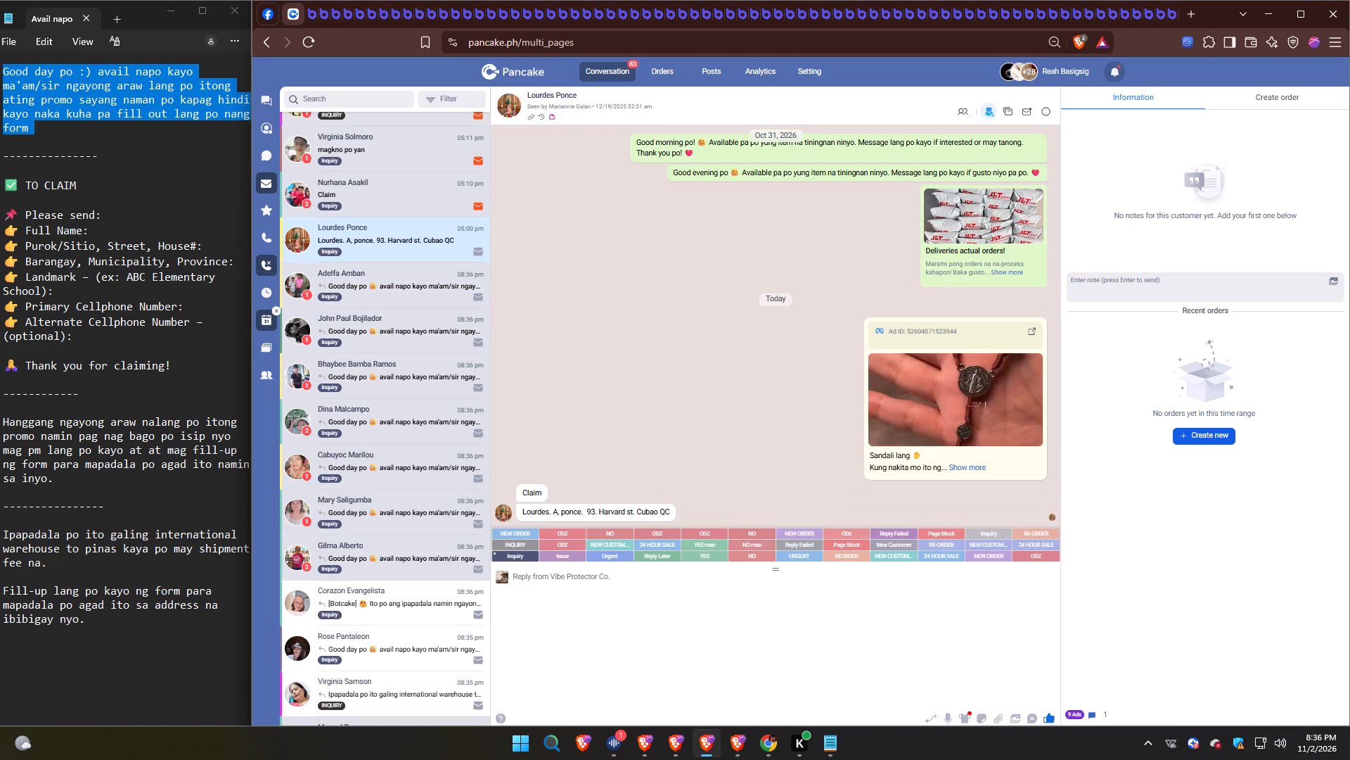
pyautogui.click(615, 614)
pyautogui.hotkey('shift', '#')
pyautogui.press('BackSpace')
pyautogui.write('CP n')
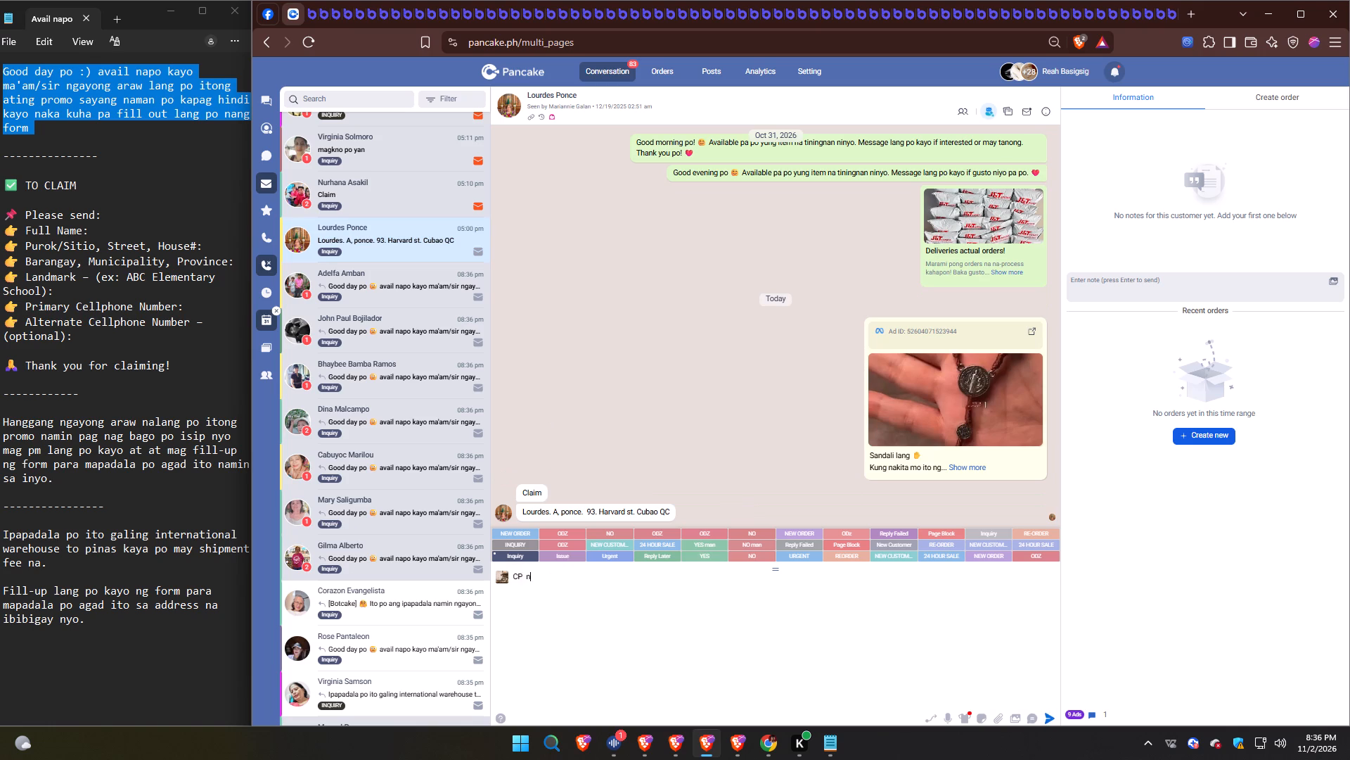
pyautogui.press('BackSpace')
pyautogui.write('# nyo po para ma process at mapadala na po agad ito sa inyo')
pyautogui.press('Return')
pyautogui.press('BackSpace')
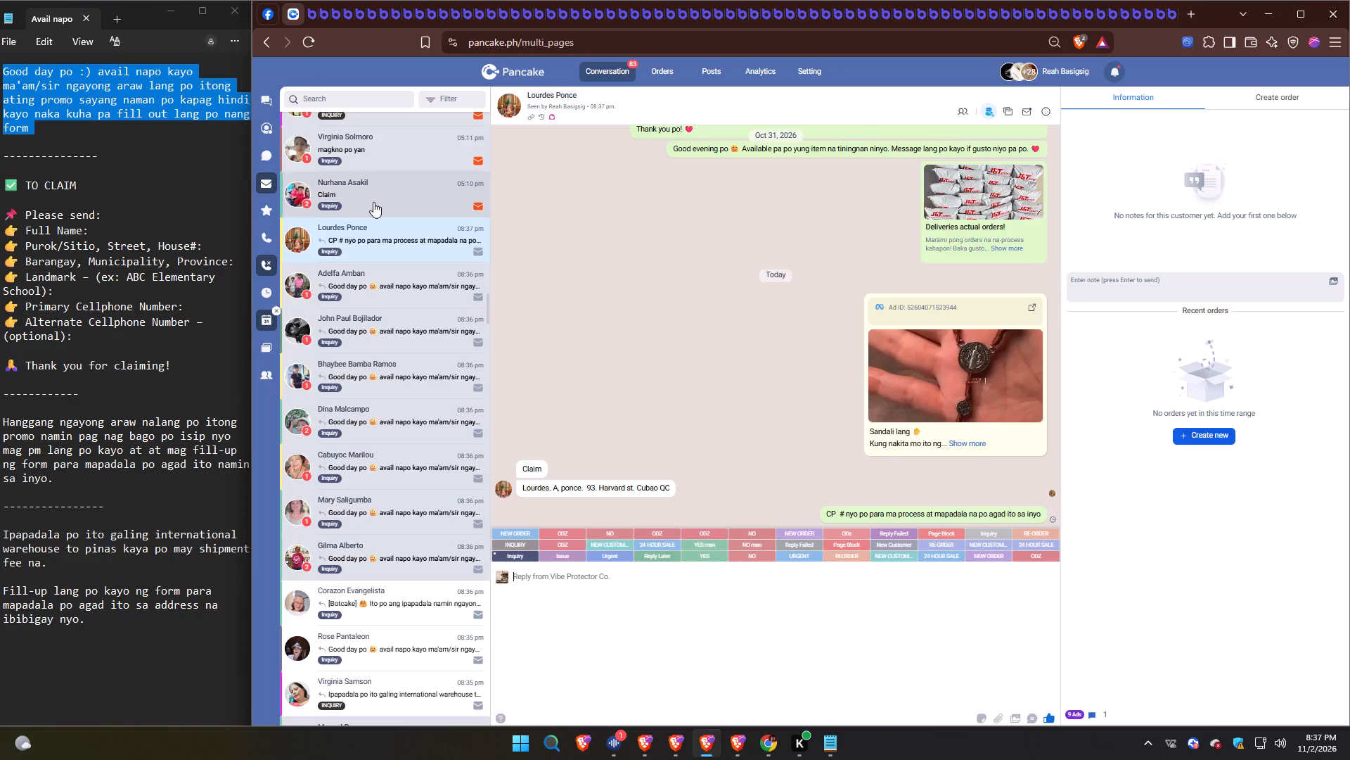
# Send the promo message to the 05:10 pm "Claim", 05:29 pm "CLAIM" and "Happy Anniversary" conversations, opening the "magkno po yan" one without replying.
pyautogui.click(373, 191)
pyautogui.click(709, 616)
pyautogui.hotkey('ctrl', 'v')
pyautogui.press('Return')
pyautogui.scroll(1, 291, 379)
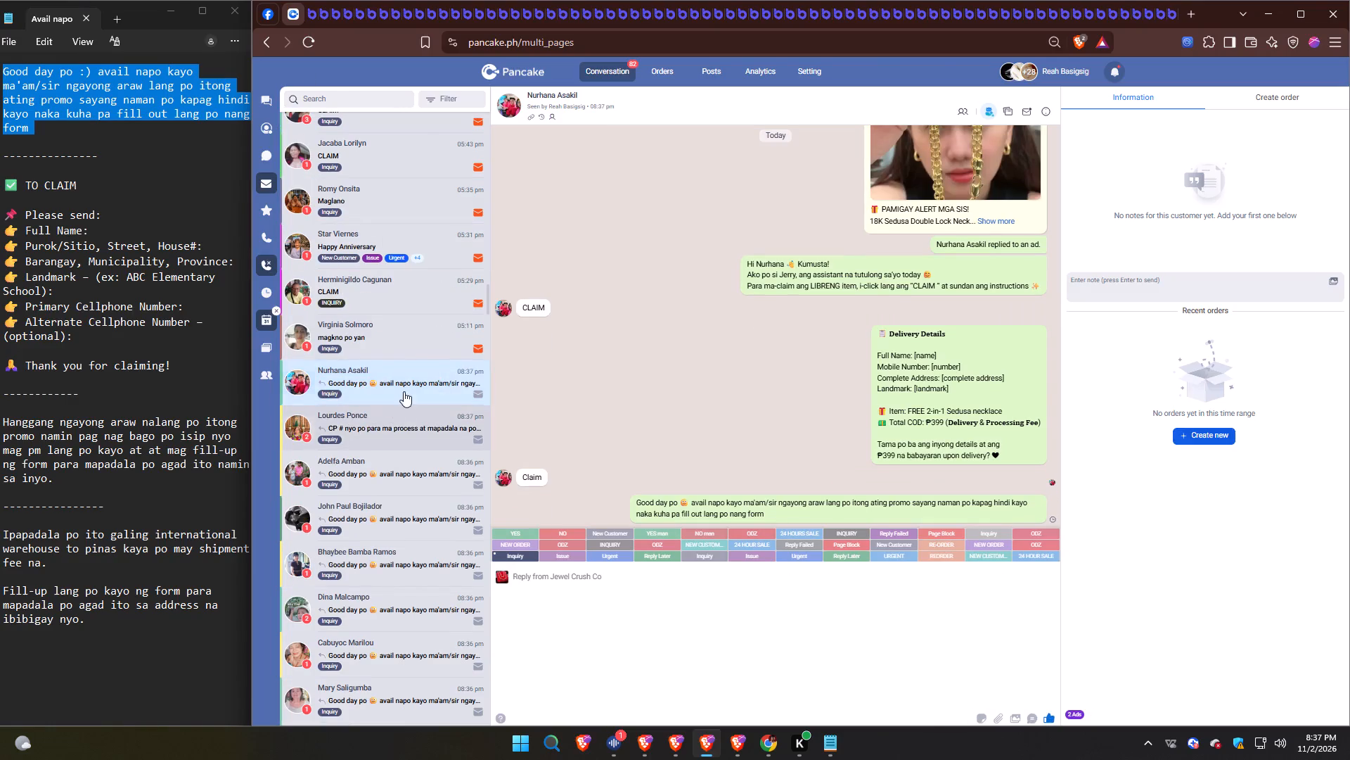
pyautogui.click(386, 343)
pyautogui.click(385, 295)
pyautogui.click(687, 673)
pyautogui.hotkey('ctrl', 'v')
pyautogui.press('Return')
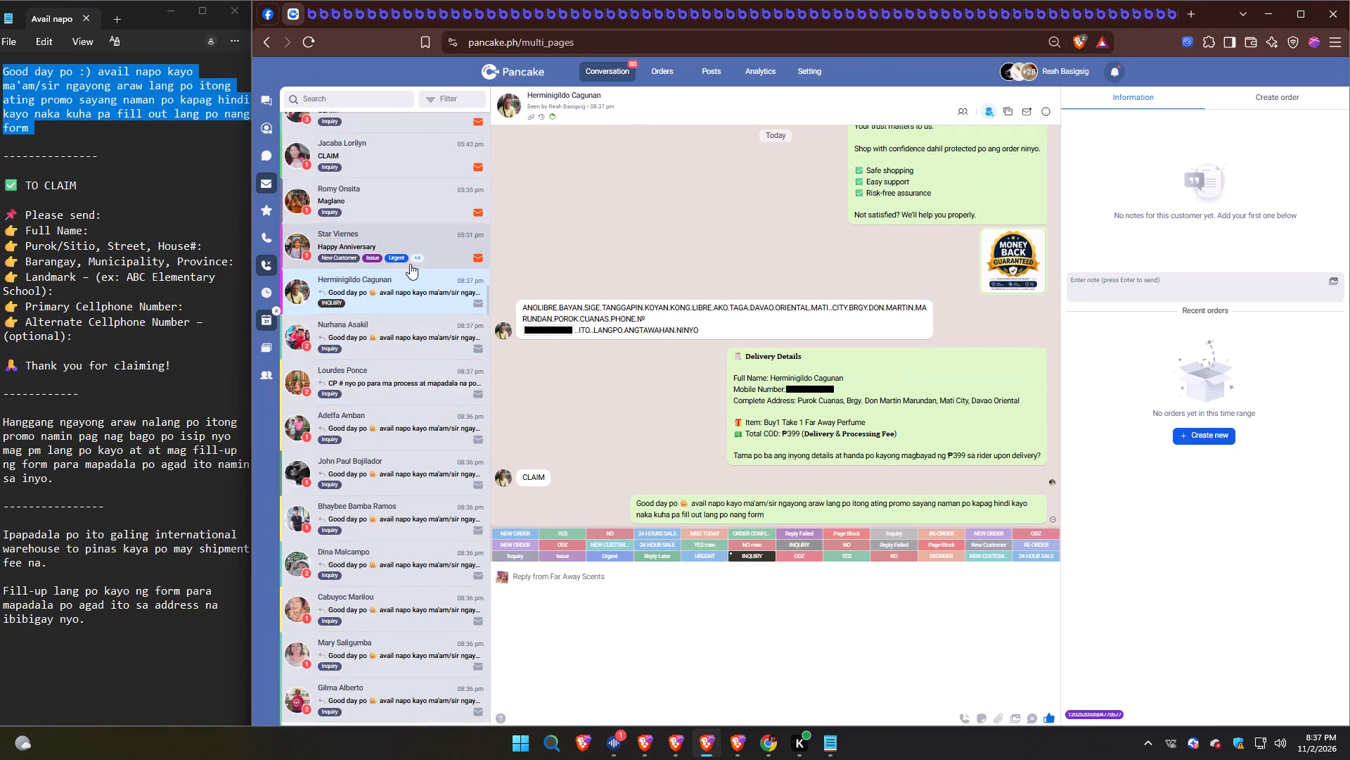
pyautogui.click(397, 243)
pyautogui.click(643, 635)
pyautogui.hotkey('ctrl', 'v')
pyautogui.press('Return')
# Check the 05:35 pm Holy Saint conversation's history and send the notes' international-warehouse message with its first sentence ending "shipment fee na 299".
pyautogui.click(389, 205)
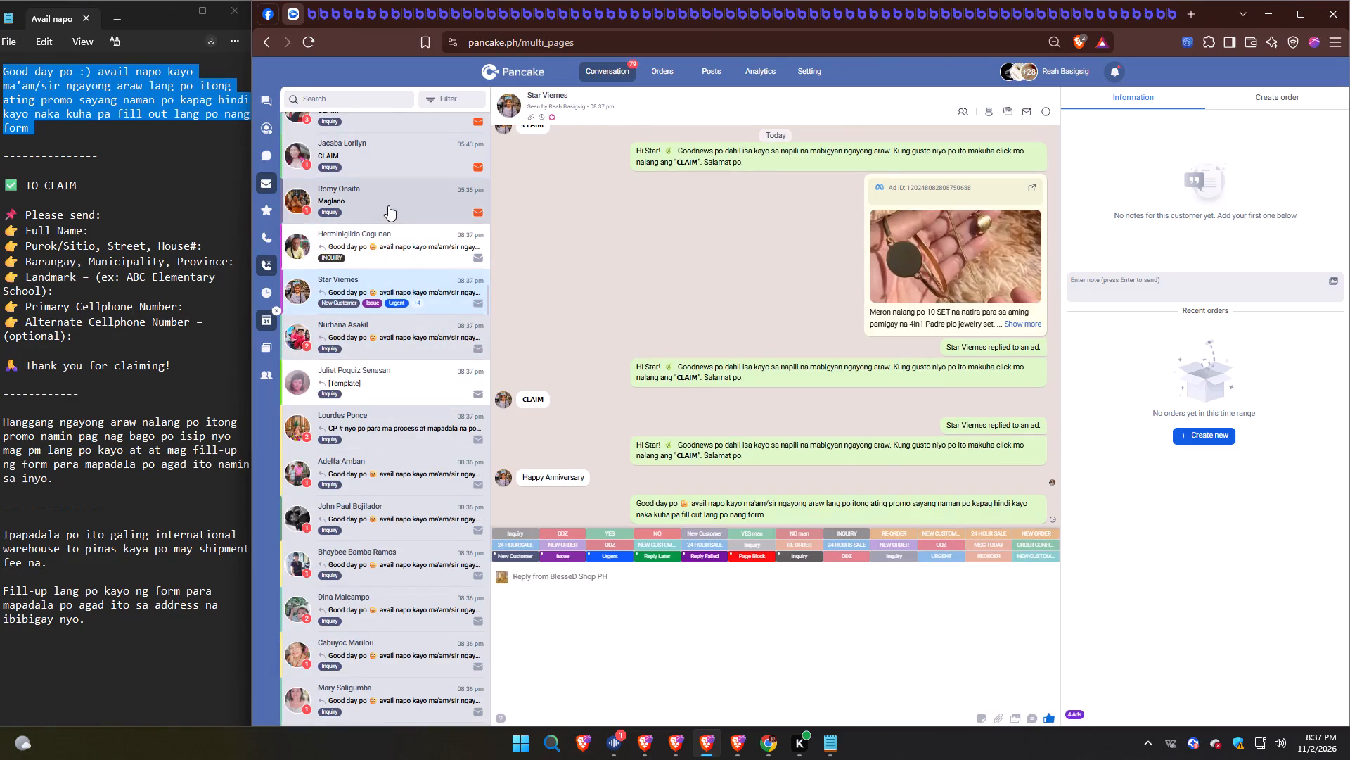
pyautogui.scroll(2, 824, 363)
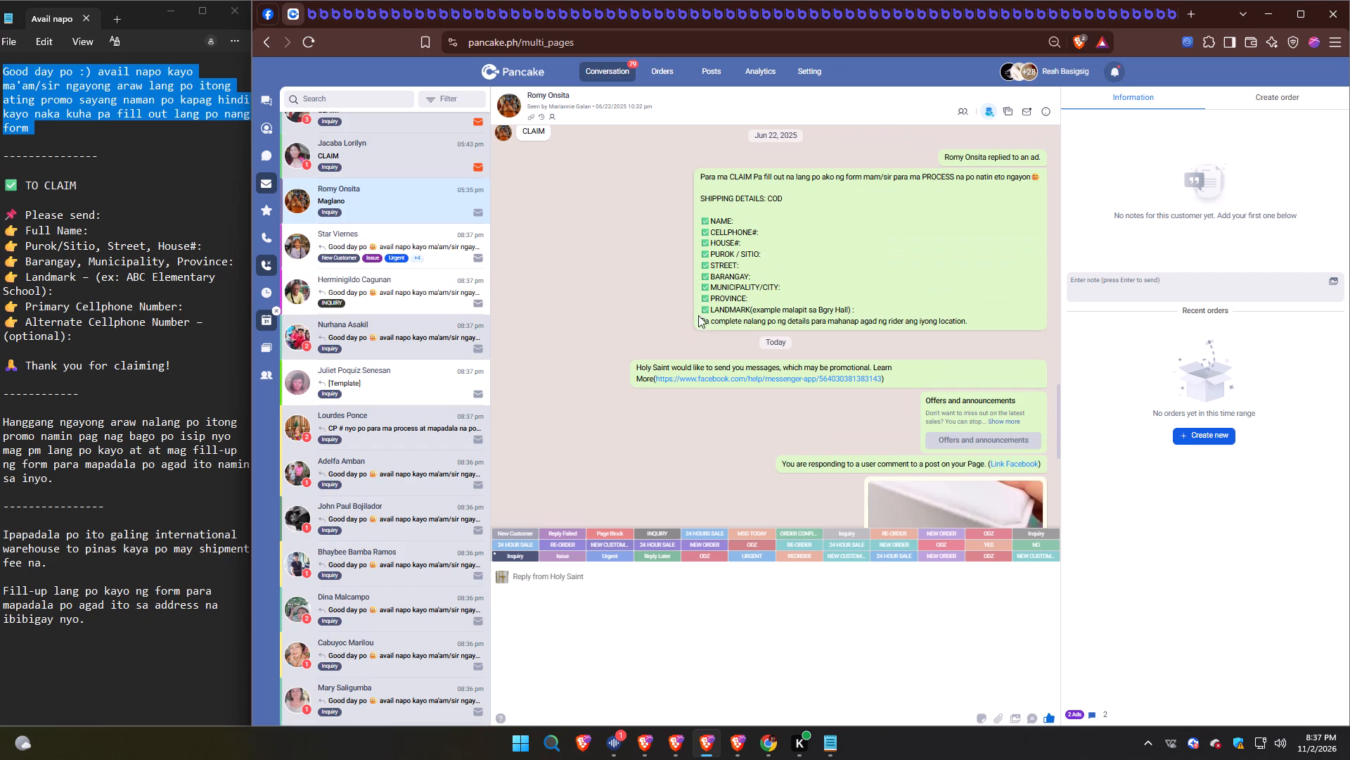
pyautogui.scroll(2, 864, 386)
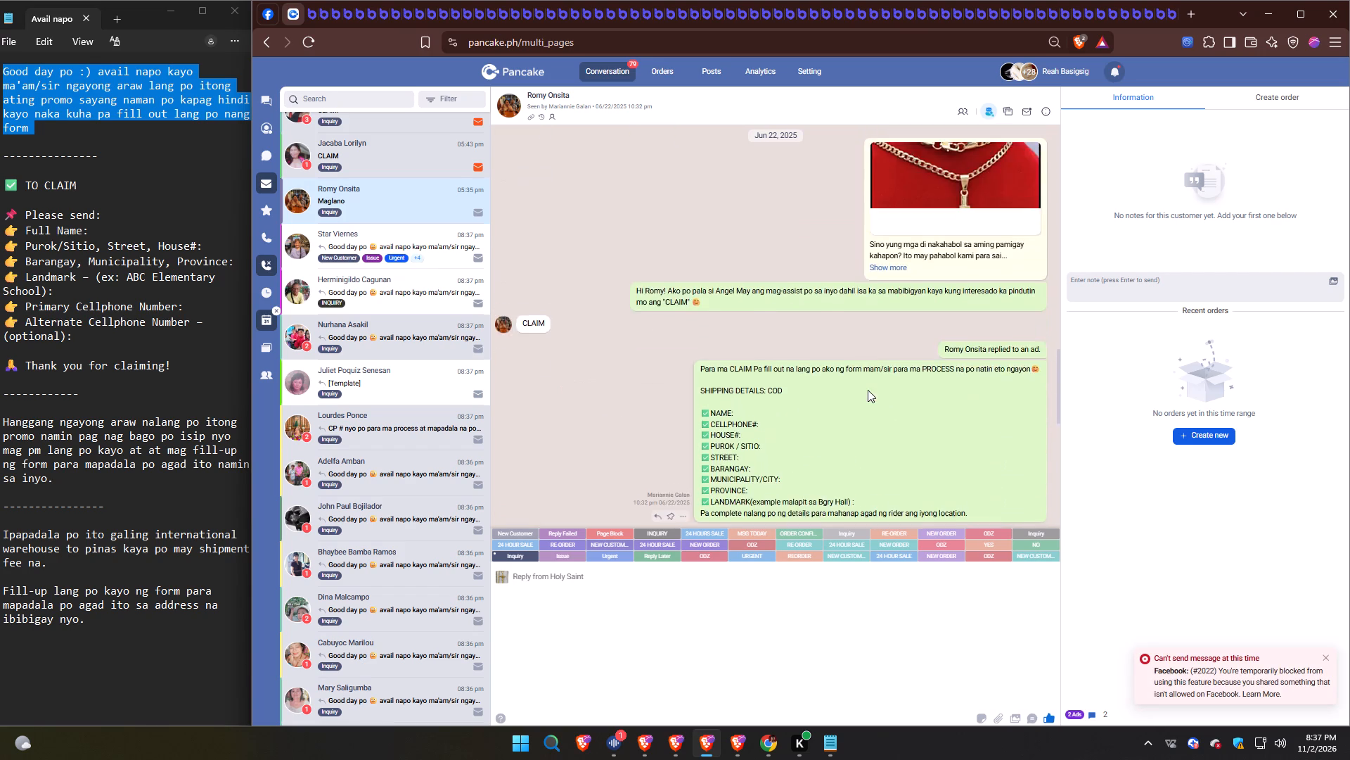
pyautogui.scroll(1, 840, 384)
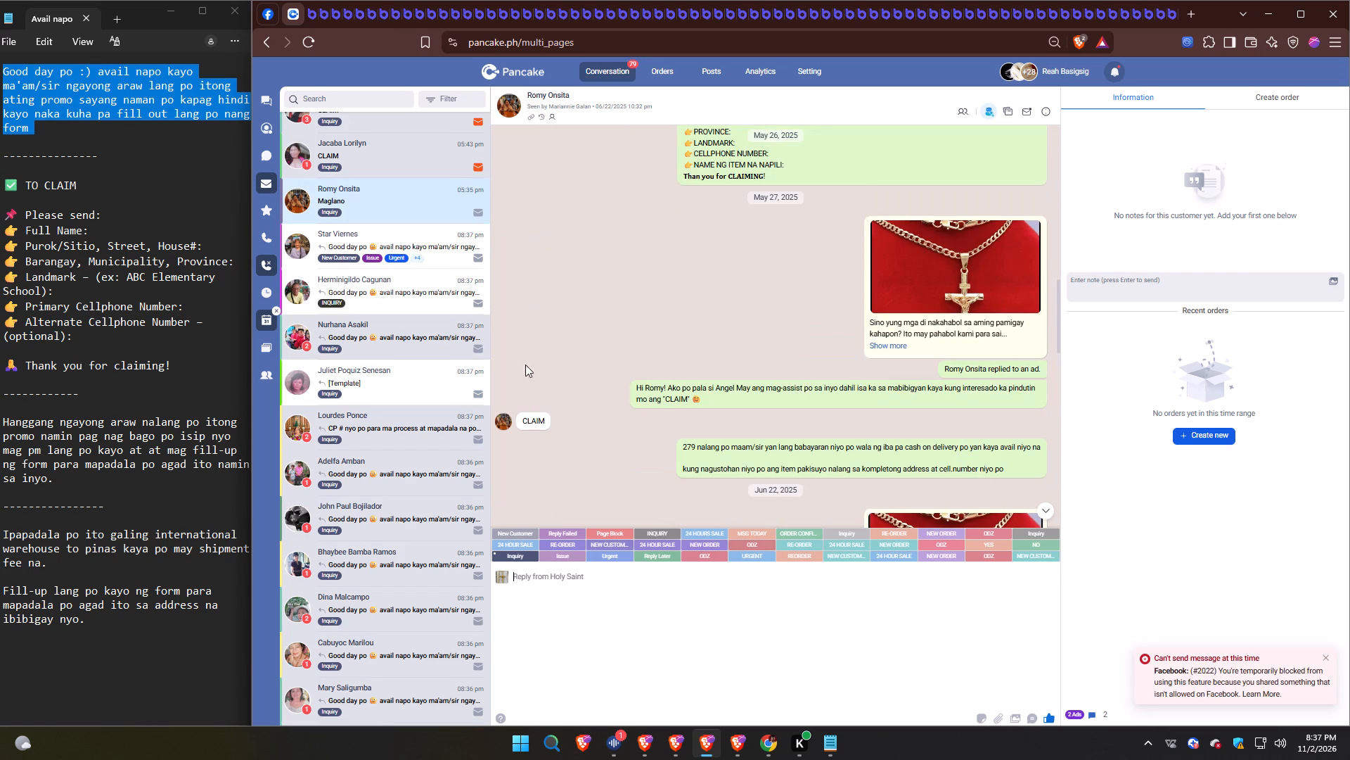
pyautogui.moveTo(96, 619); pyautogui.dragTo(0, 511)
pyautogui.hotkey('ctrl', 'c')
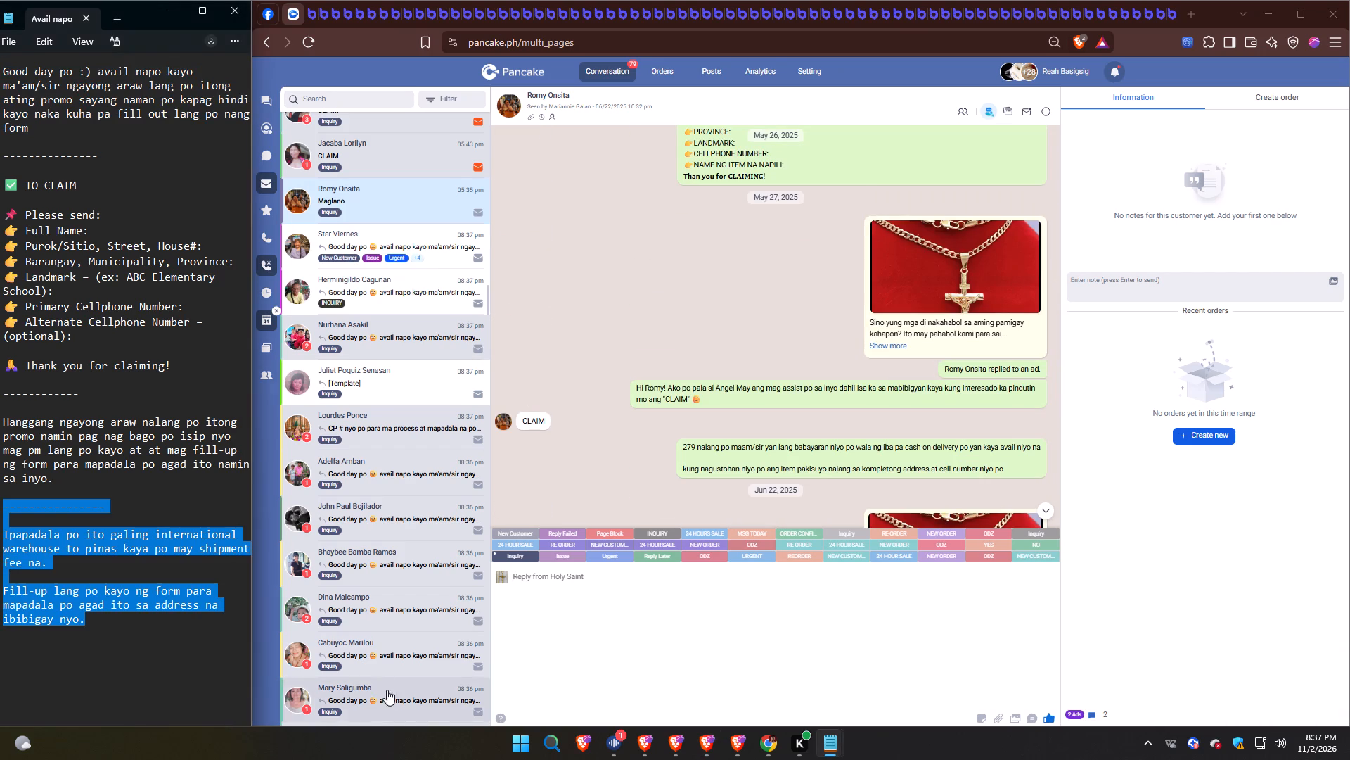
pyautogui.click(97, 604)
pyautogui.moveTo(108, 620); pyautogui.dragTo(0, 540)
pyautogui.hotkey('ctrl', 'c')
pyautogui.click(686, 647)
pyautogui.hotkey('ctrl', 'v')
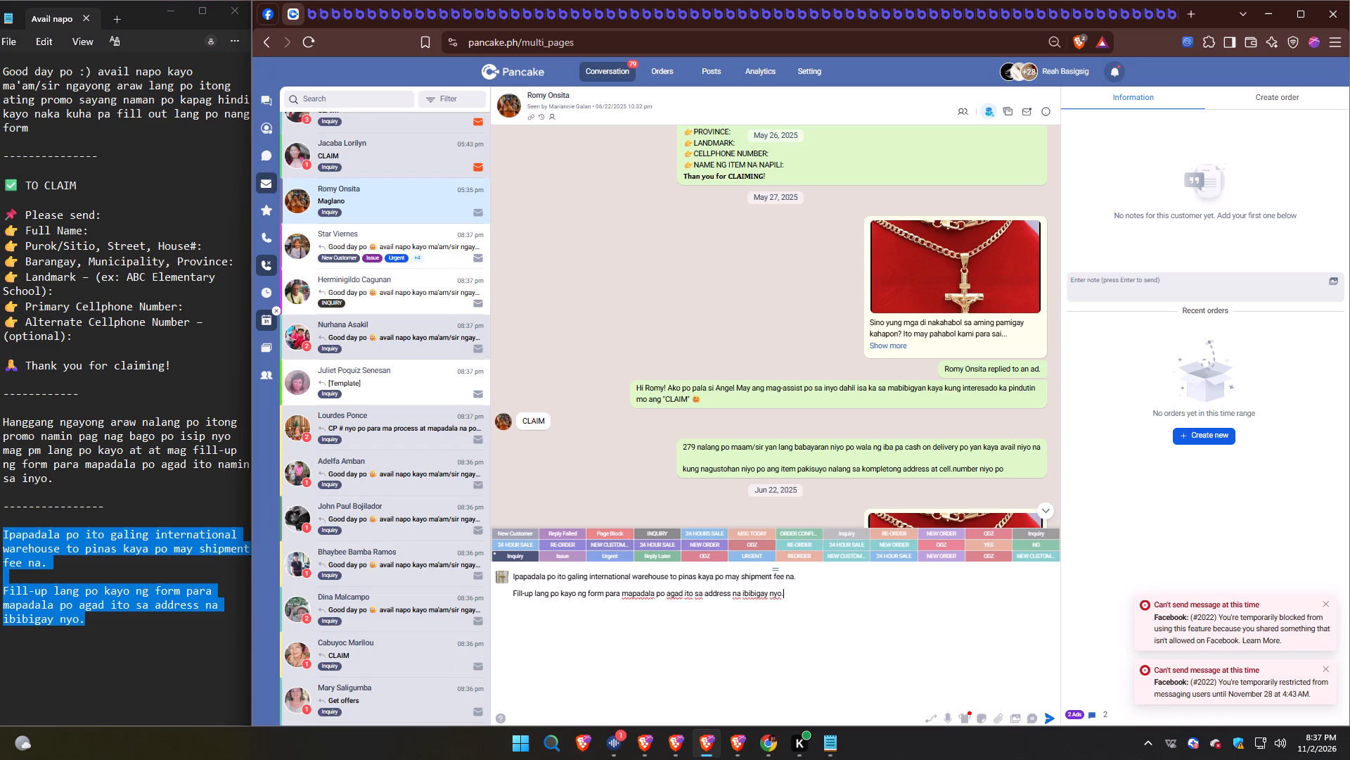
pyautogui.click(796, 578)
pyautogui.press('BackSpace')
pyautogui.press('space')
pyautogui.write('299')
pyautogui.press('Return')
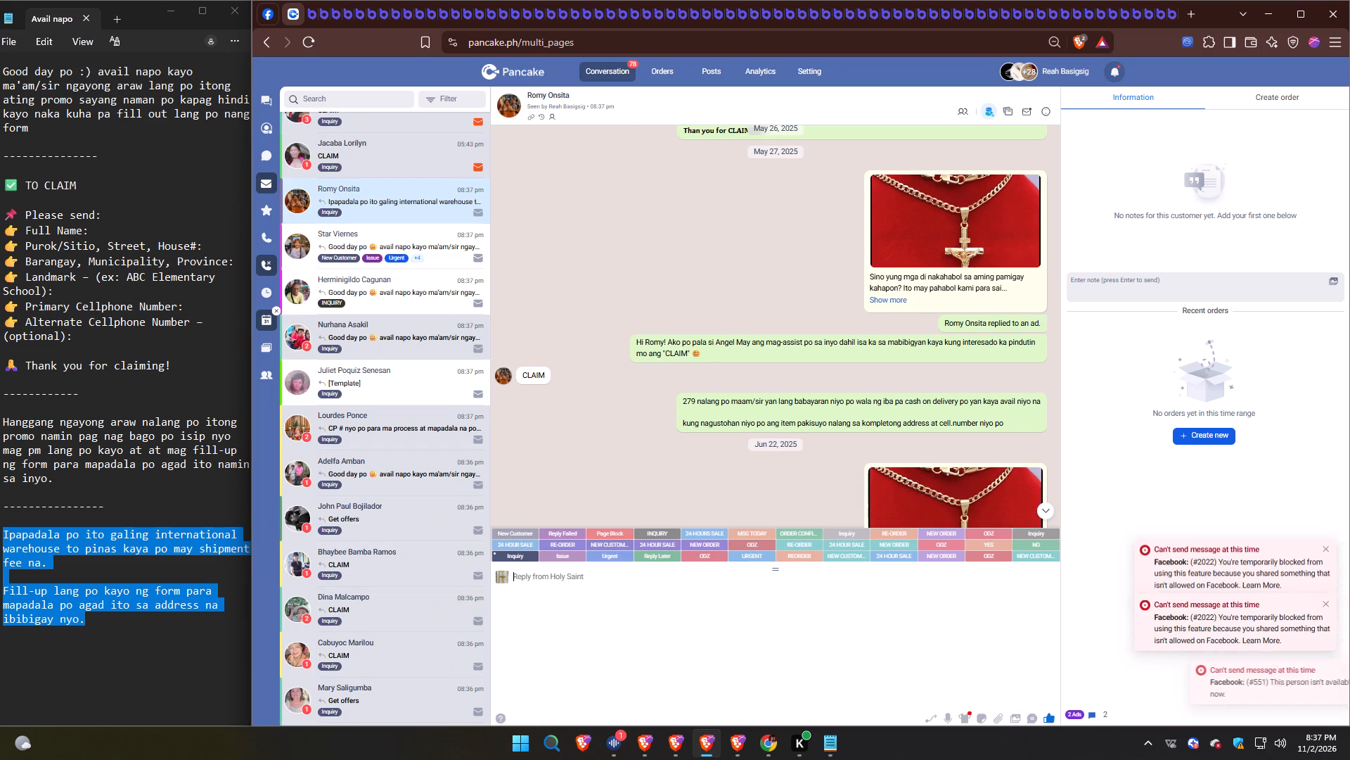
# Send the correction "279 nalang po pala" in the same Holy Saint conversation.
pyautogui.click(728, 620)
pyautogui.press('2')
pyautogui.write('79 nalang po pala')
pyautogui.press('Return')
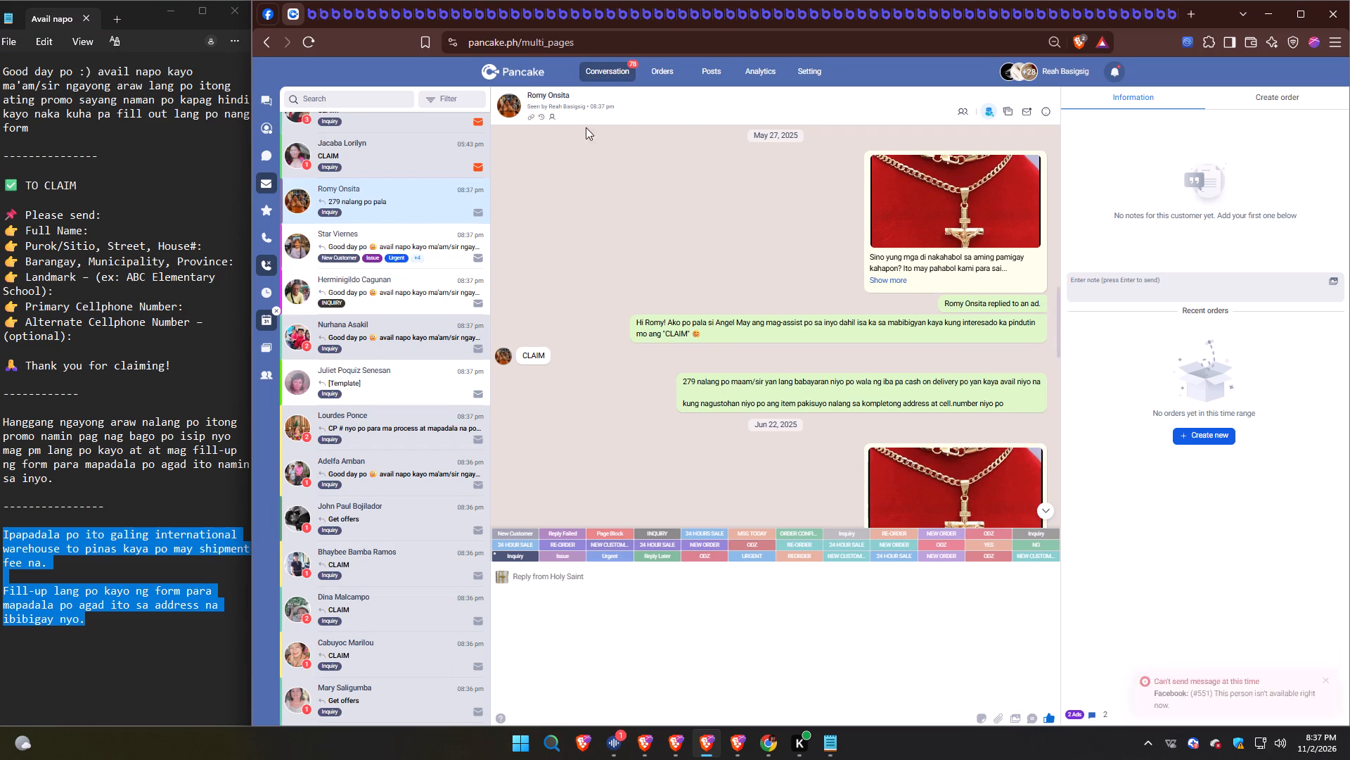
# Copy the "Good day po" promo message from the notes again and send it to the 05:43 pm "CLAIM" conversation.
pyautogui.click(387, 172)
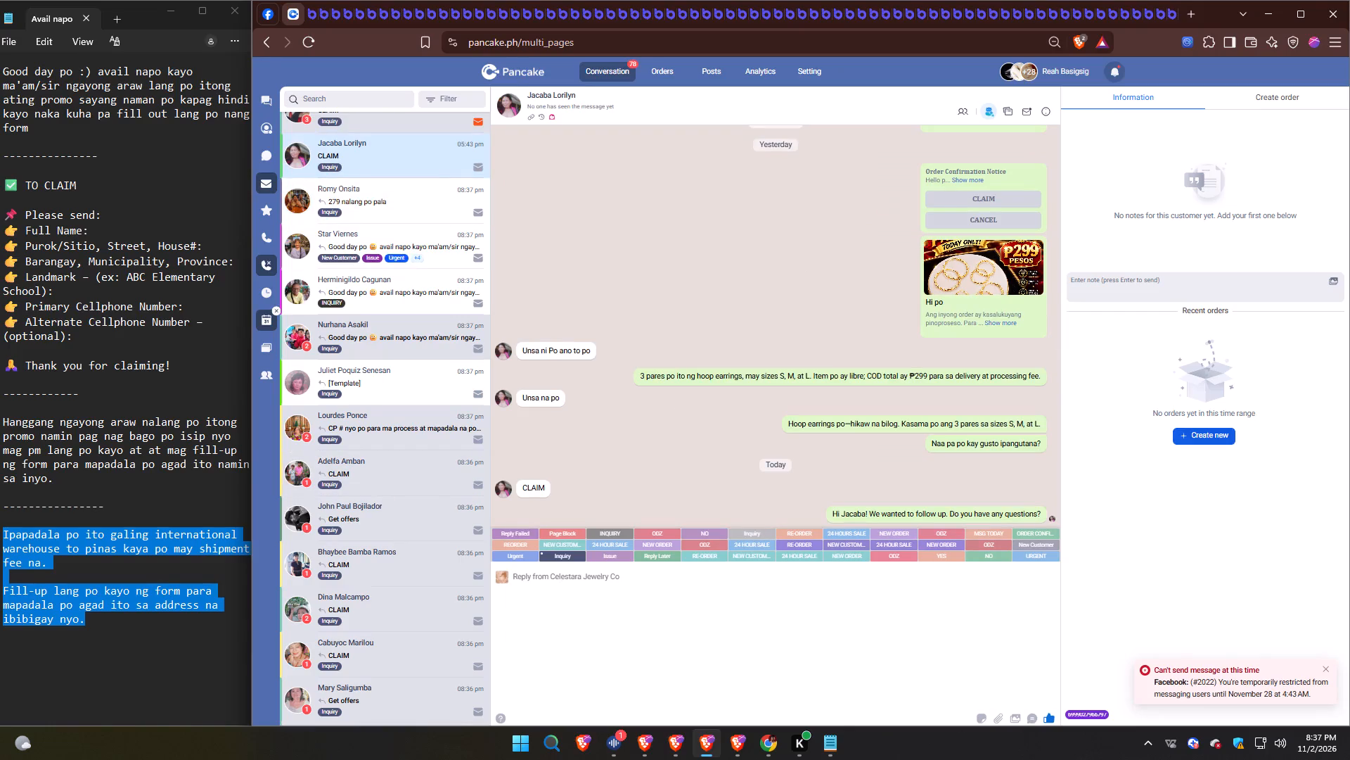
pyautogui.moveTo(37, 129); pyautogui.dragTo(0, 110)
pyautogui.click(49, 128)
pyautogui.moveTo(43, 129); pyautogui.dragTo(0, 13)
pyautogui.hotkey('ctrl', 'c')
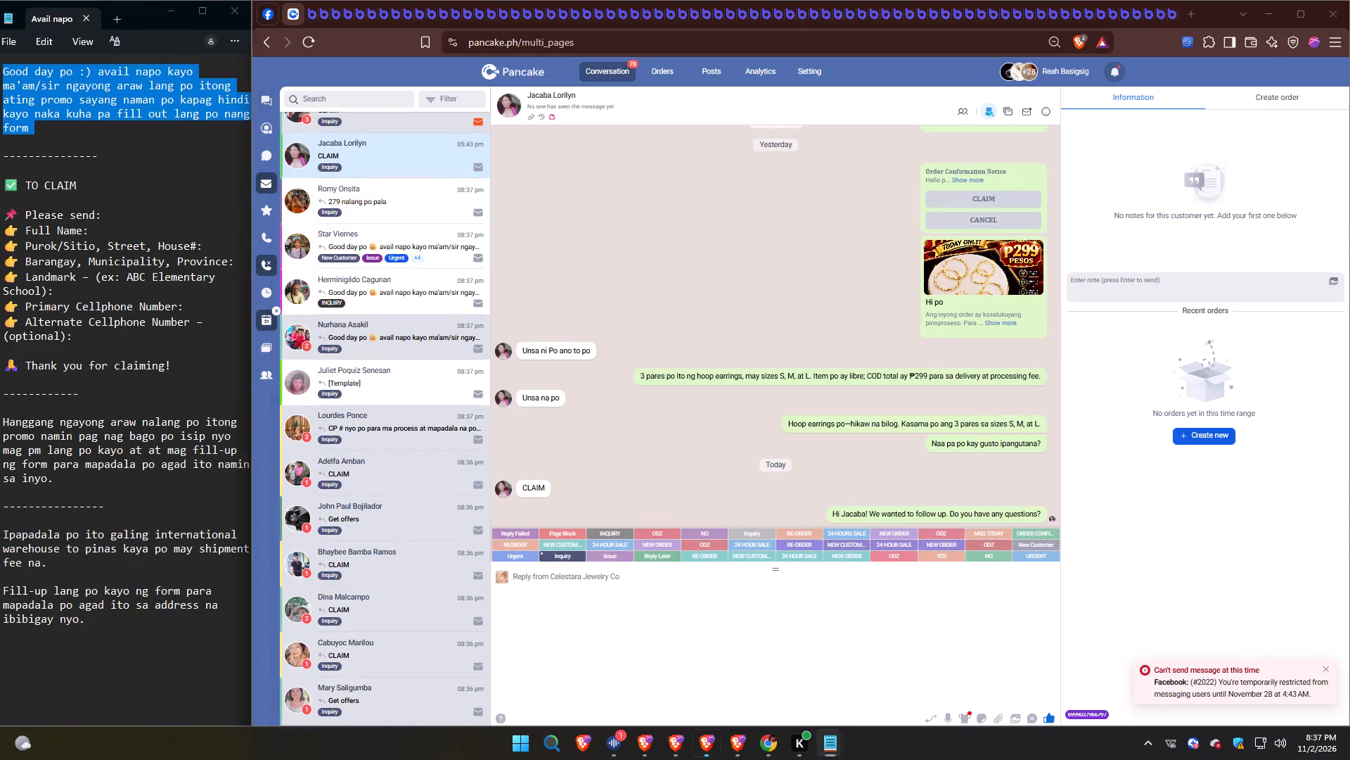
pyautogui.click(635, 607)
pyautogui.hotkey('ctrl', 'v')
pyautogui.press('Return')
# Send the promo message to the 05:57 pm and 06:01 pm "CLAIM" conversations.
pyautogui.scroll(1, 307, 375)
pyautogui.click(362, 320)
pyautogui.click(378, 310)
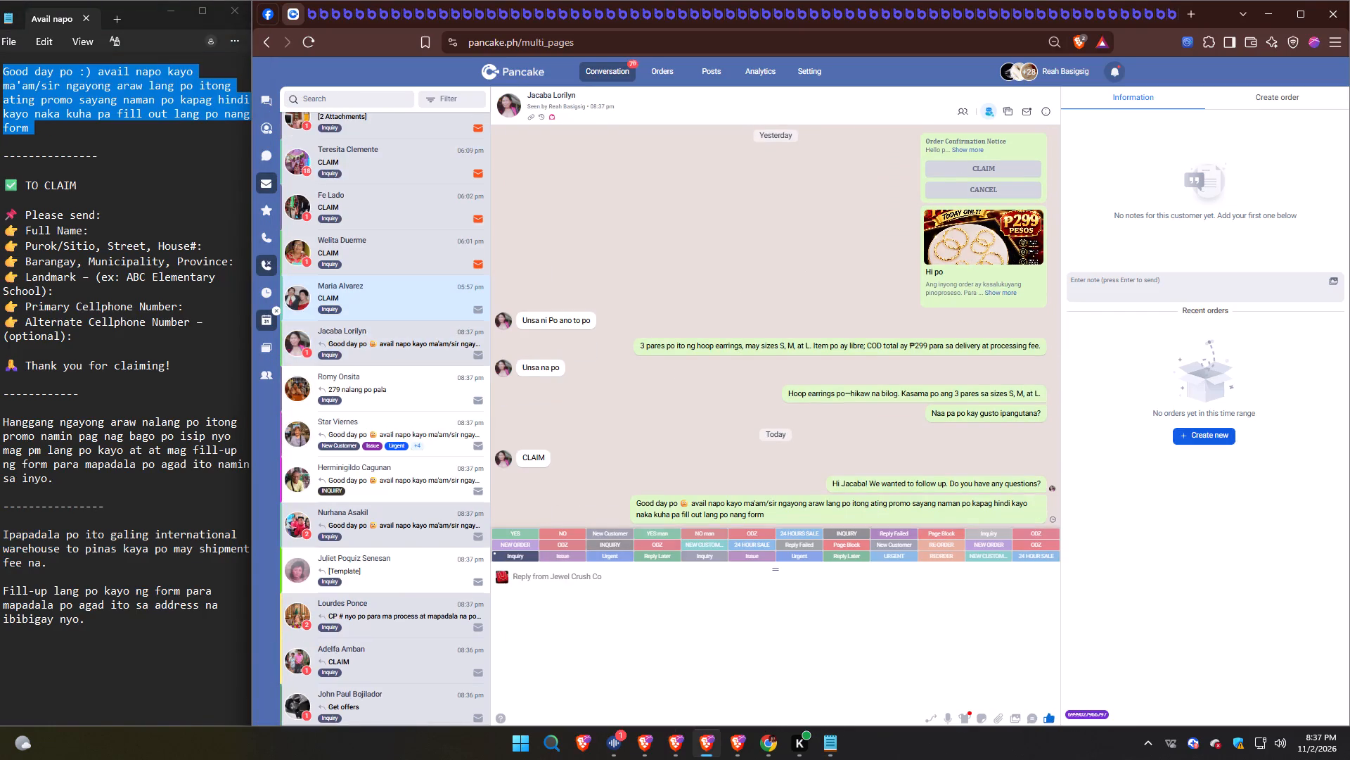
pyautogui.click(636, 636)
pyautogui.hotkey('ctrl', 'v')
pyautogui.press('Return')
pyautogui.click(361, 243)
pyautogui.click(622, 626)
pyautogui.hotkey('ctrl', 'v')
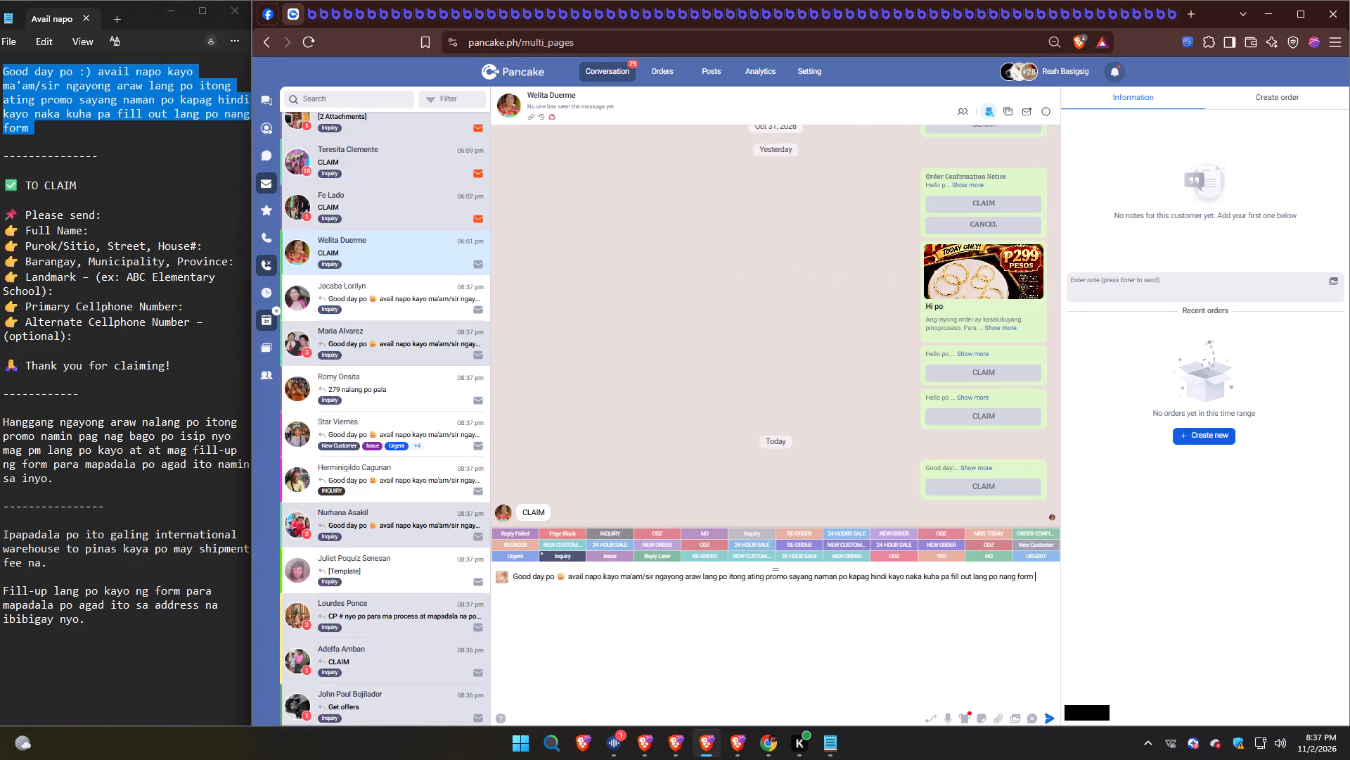
pyautogui.press('Return')
# Send the promo message to the 06:02 pm "CLAIM" conversation and the 06:09 pm Jewel Crush Co "CLAIM" one.
pyautogui.click(387, 208)
pyautogui.click(620, 637)
pyautogui.hotkey('ctrl', 'v')
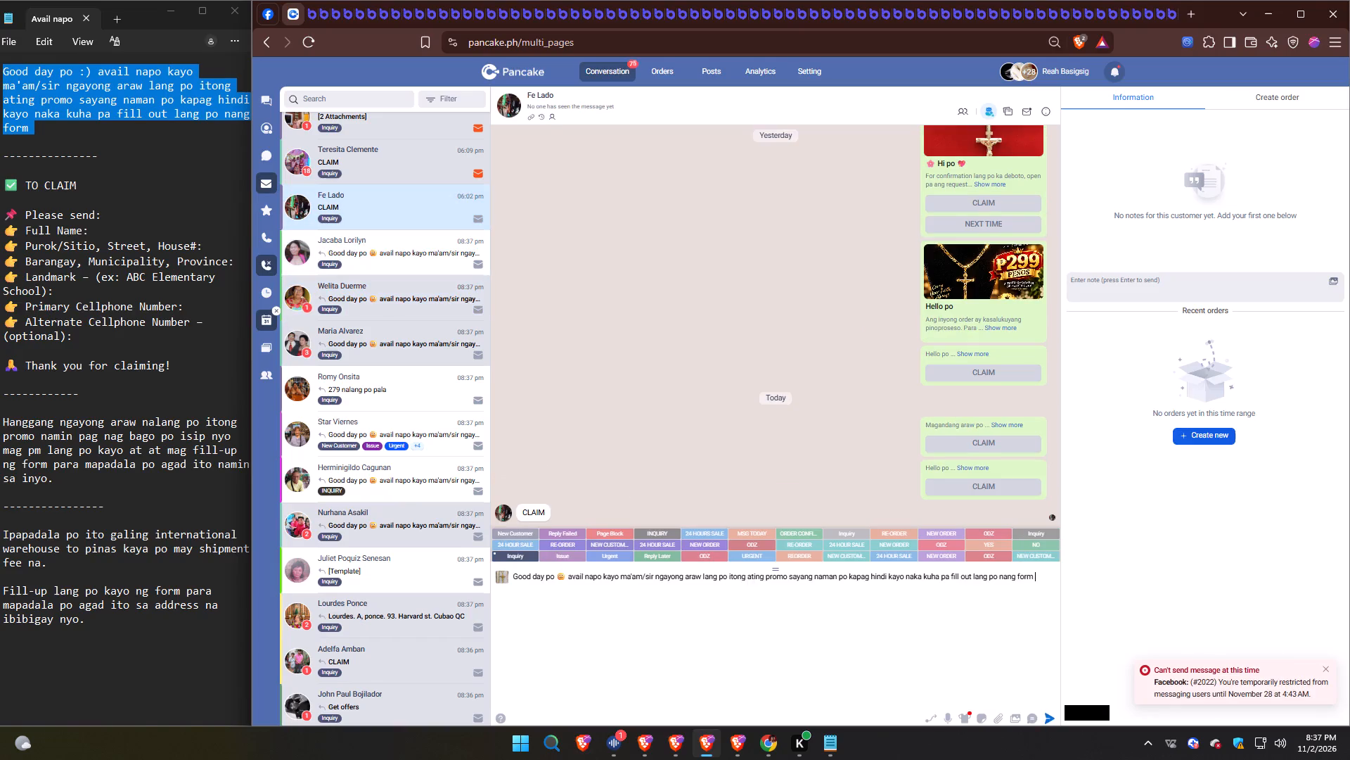
pyautogui.press('Return')
pyautogui.click(338, 140)
pyautogui.click(641, 648)
pyautogui.hotkey('ctrl', 'v')
pyautogui.press('Return')
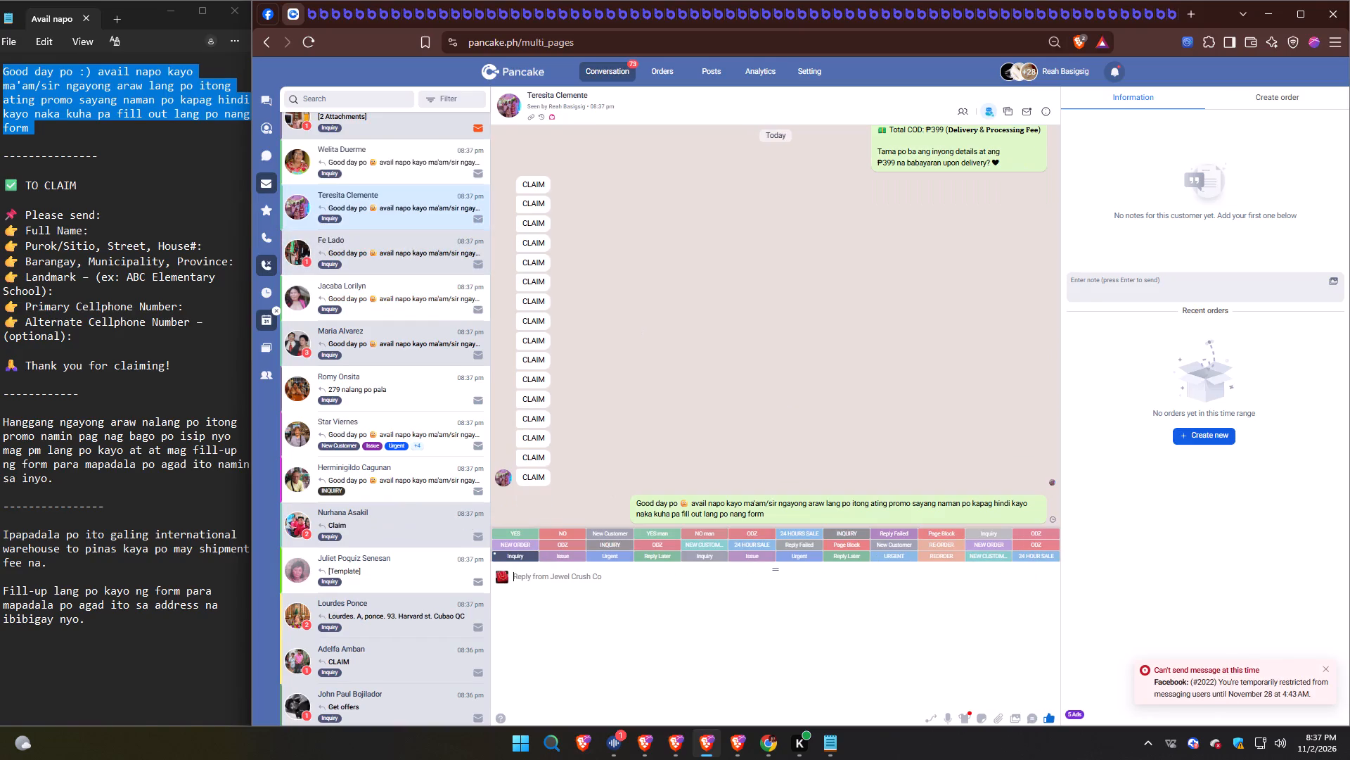
# Open the 06:09 pm "[2 Attachments]" conversation without replying and send the promo message to the 06:09 pm "CLAIM" one above it.
pyautogui.scroll(2, 487, 505)
pyautogui.click(384, 248)
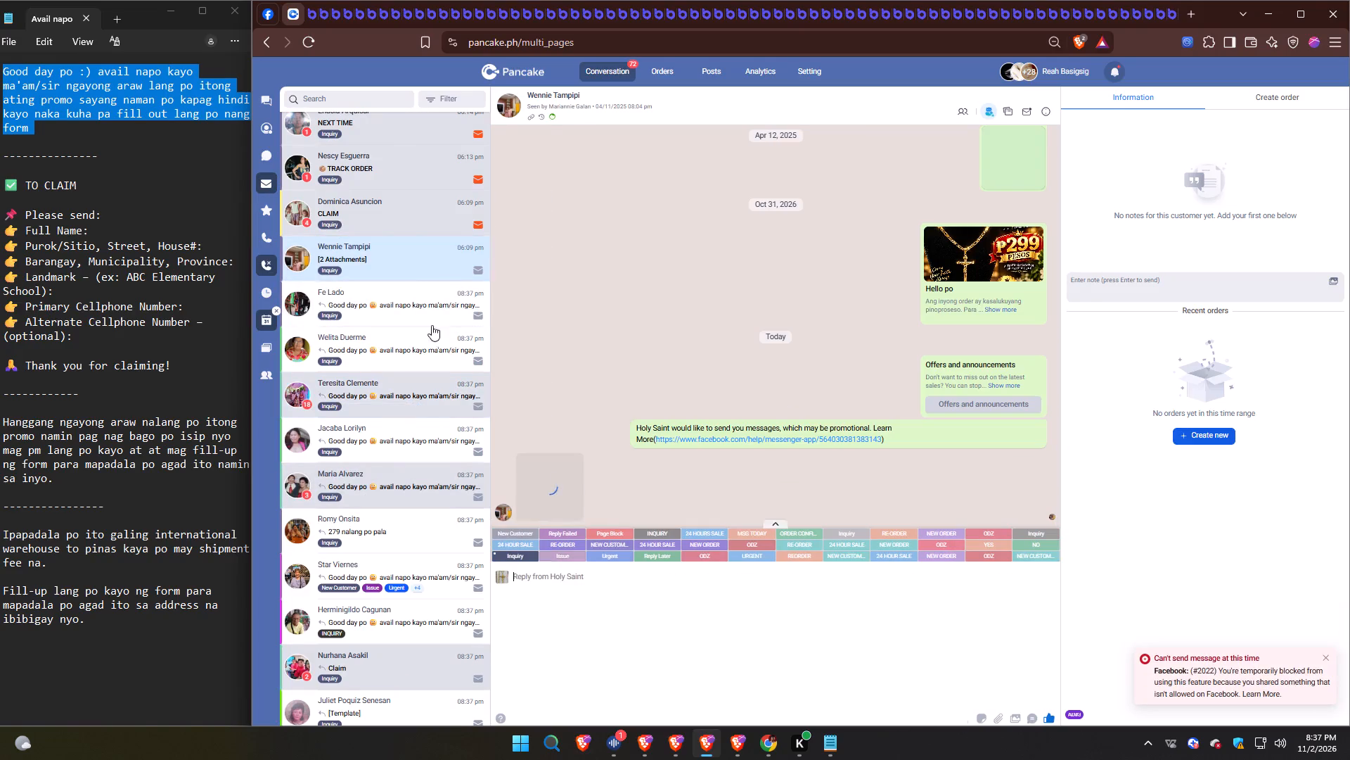
pyautogui.click(394, 218)
pyautogui.click(636, 619)
pyautogui.hotkey('ctrl', 'v')
pyautogui.press('Return')
# Open the "TRACK ORDER" and "NEXT TIME" conversations without replying and send the promo message to the 06:14 pm "CLAIM" one.
pyautogui.scroll(1, 333, 485)
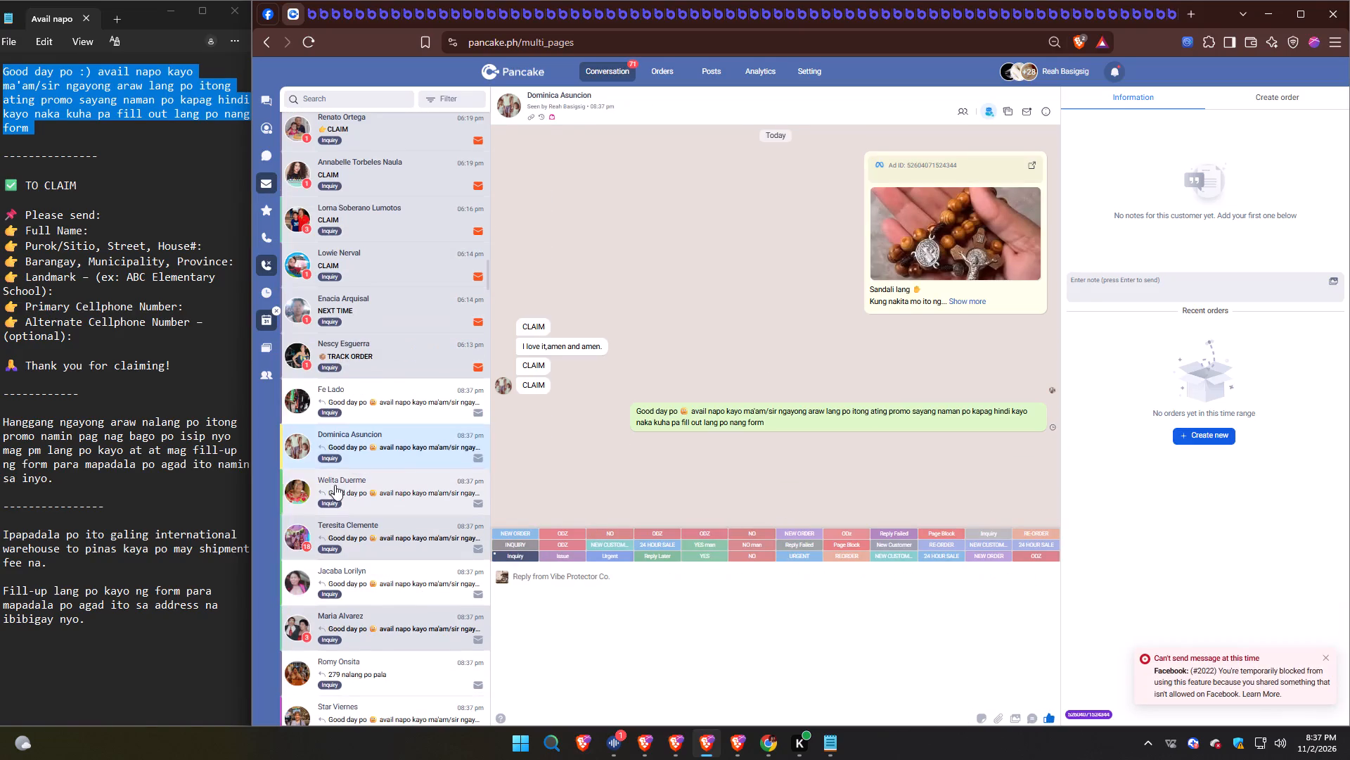
pyautogui.click(348, 329)
pyautogui.click(371, 349)
pyautogui.click(375, 271)
pyautogui.click(623, 602)
pyautogui.hotkey('ctrl', 'v')
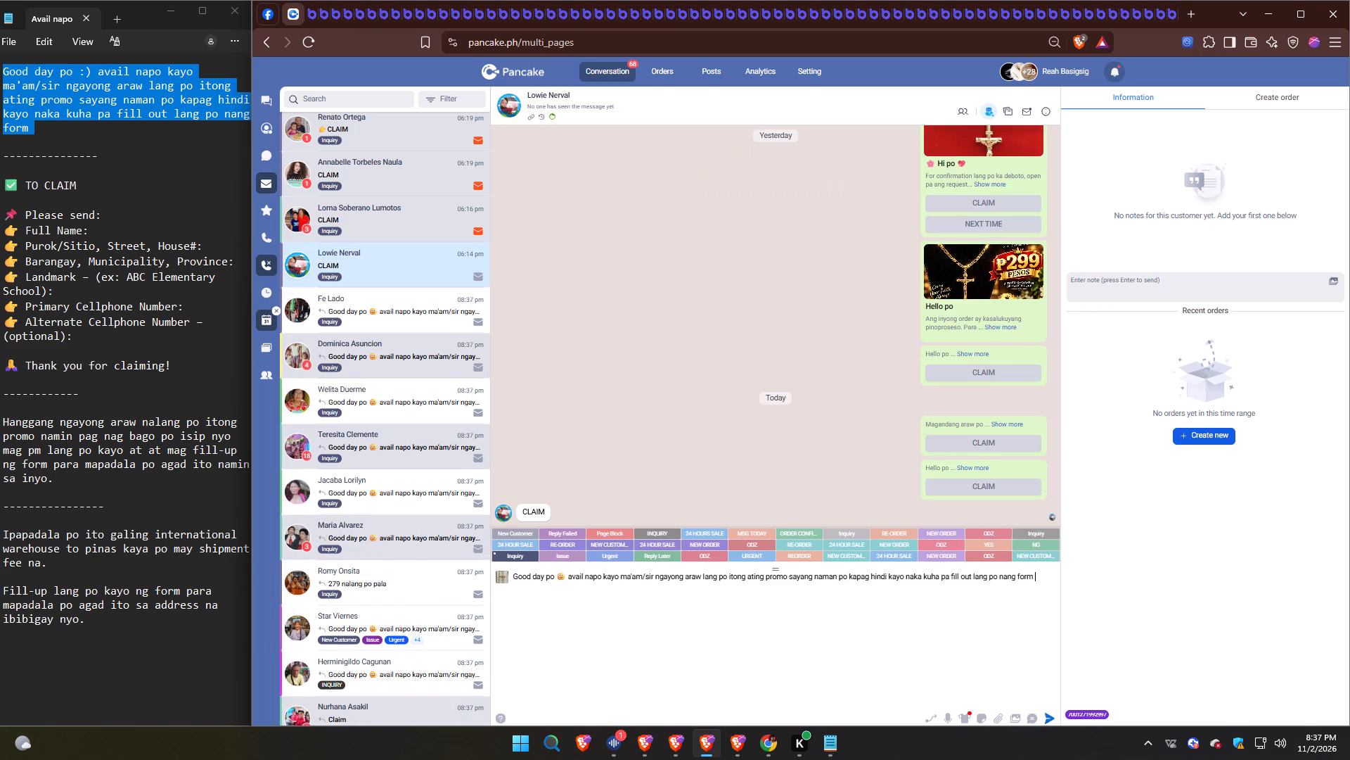
pyautogui.press('Return')
# Send the promo message to the 06:16 pm and 06:19 pm "CLAIM" conversations.
pyautogui.click(425, 227)
pyautogui.click(616, 620)
pyautogui.hotkey('ctrl', 'v')
pyautogui.press('Return')
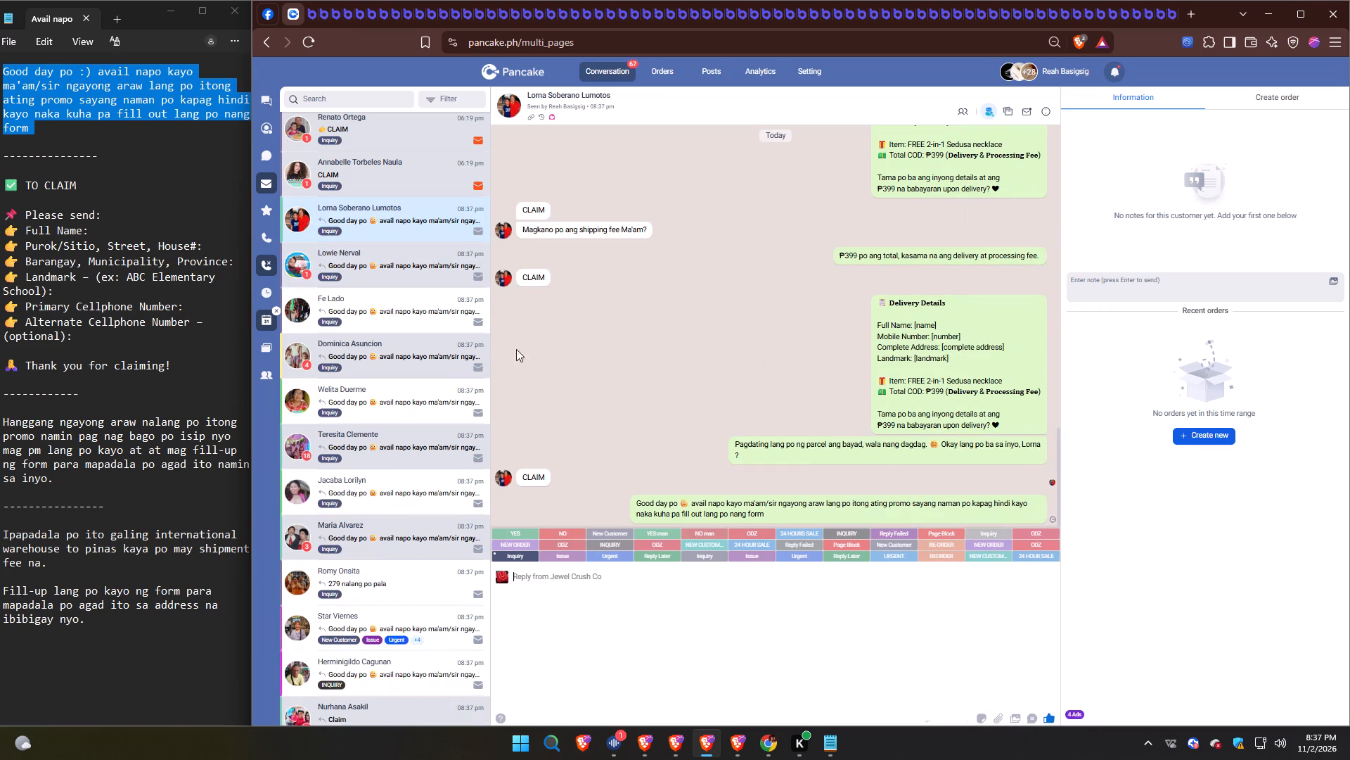
pyautogui.click(415, 183)
pyautogui.scroll(1, 406, 473)
pyautogui.click(660, 648)
pyautogui.hotkey('ctrl', 'v')
pyautogui.press('Return')
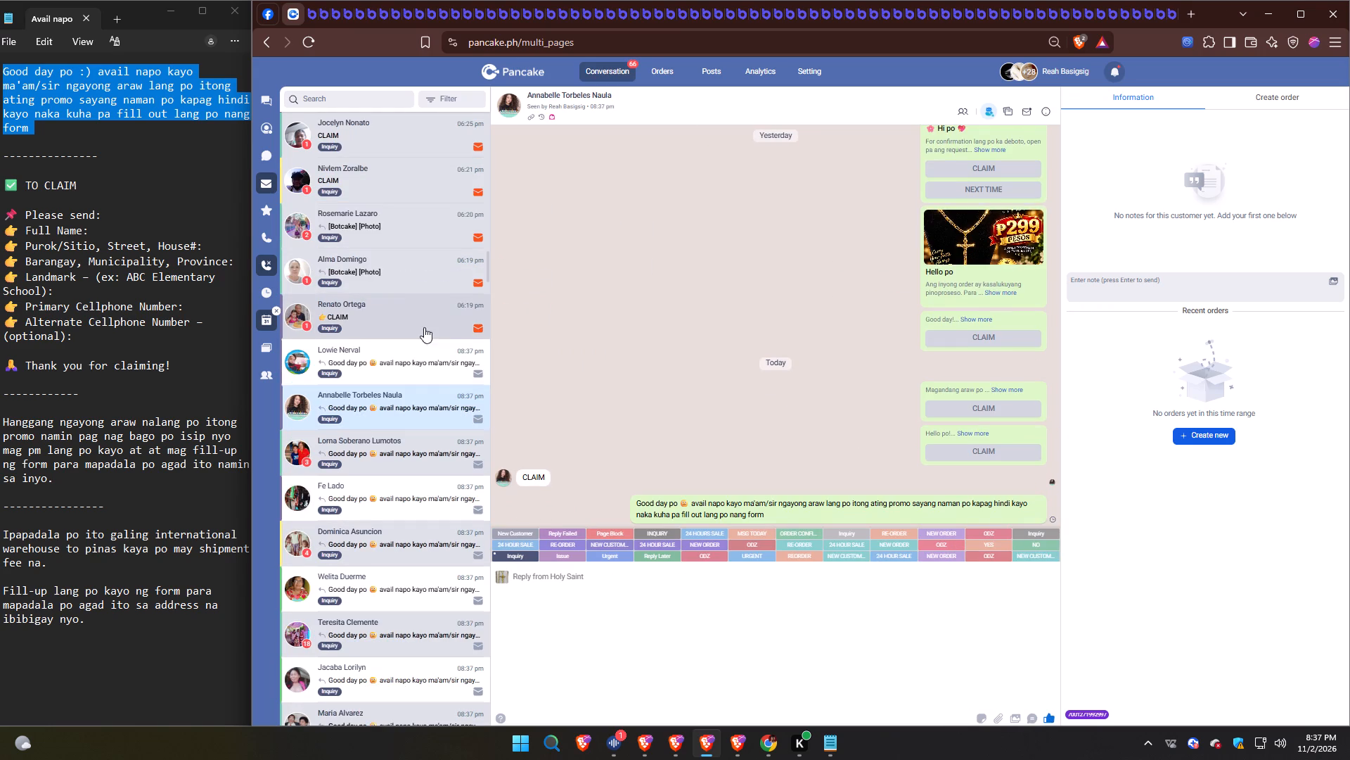
# Open the 06:19 pm "👉 CLAIM" conversation and send it the "TO CLAIM" form copied from the Notepad notes.
pyautogui.click(394, 296)
pyautogui.click(406, 317)
pyautogui.moveTo(197, 365); pyautogui.dragTo(7, 255)
pyautogui.click(169, 373)
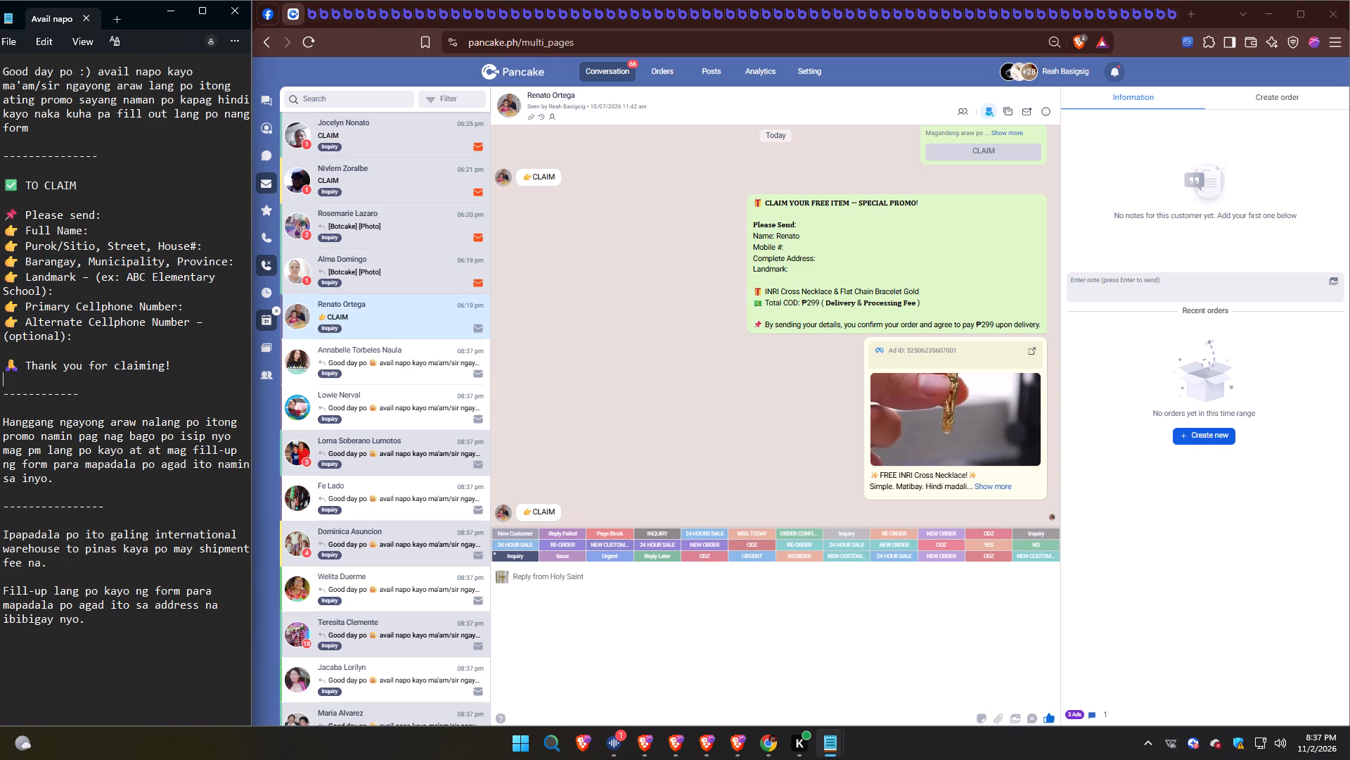
pyautogui.keyDown('ctrl'); pyautogui.scroll(2, 207, 369); pyautogui.keyUp('ctrl')
pyautogui.keyDown('ctrl'); pyautogui.scroll(-4, 207, 372); pyautogui.keyUp('ctrl')
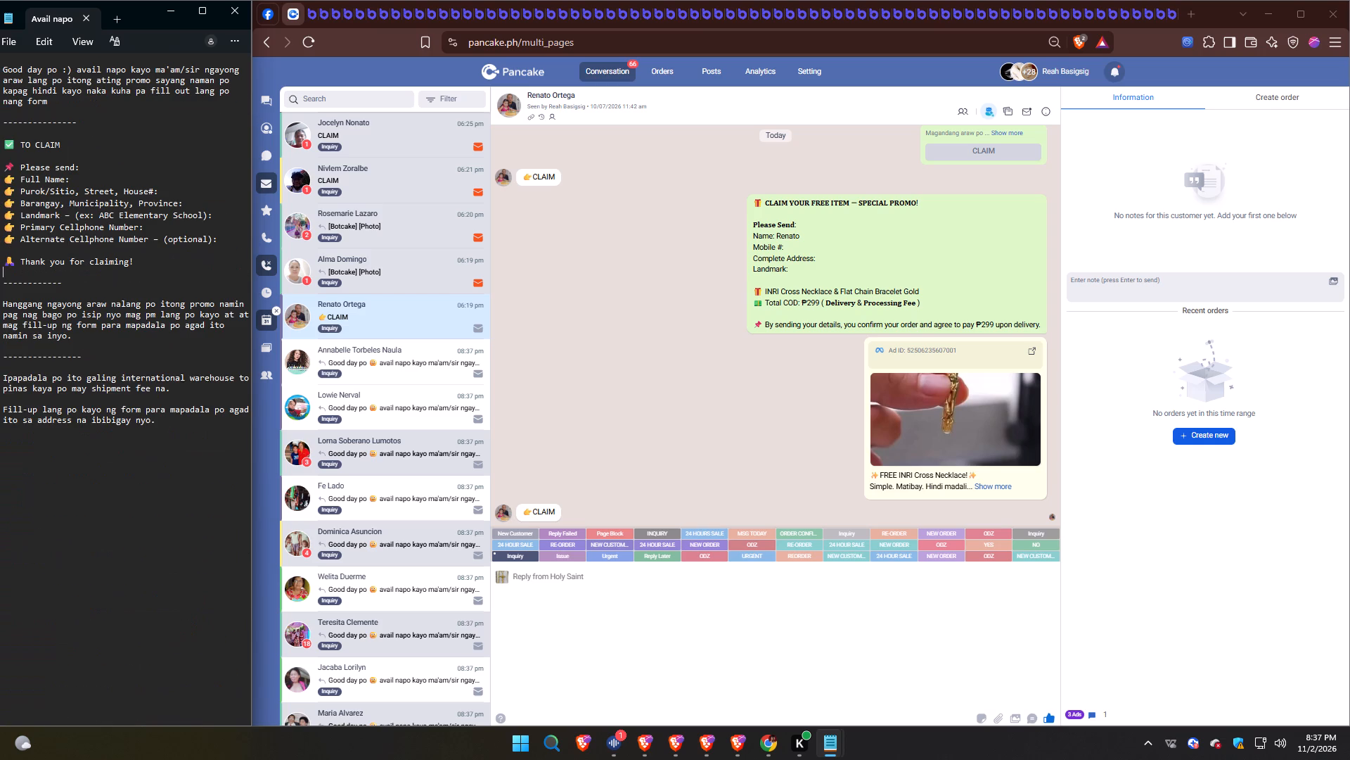
pyautogui.keyDown('ctrl'); pyautogui.scroll(2, 201, 365); pyautogui.keyUp('ctrl')
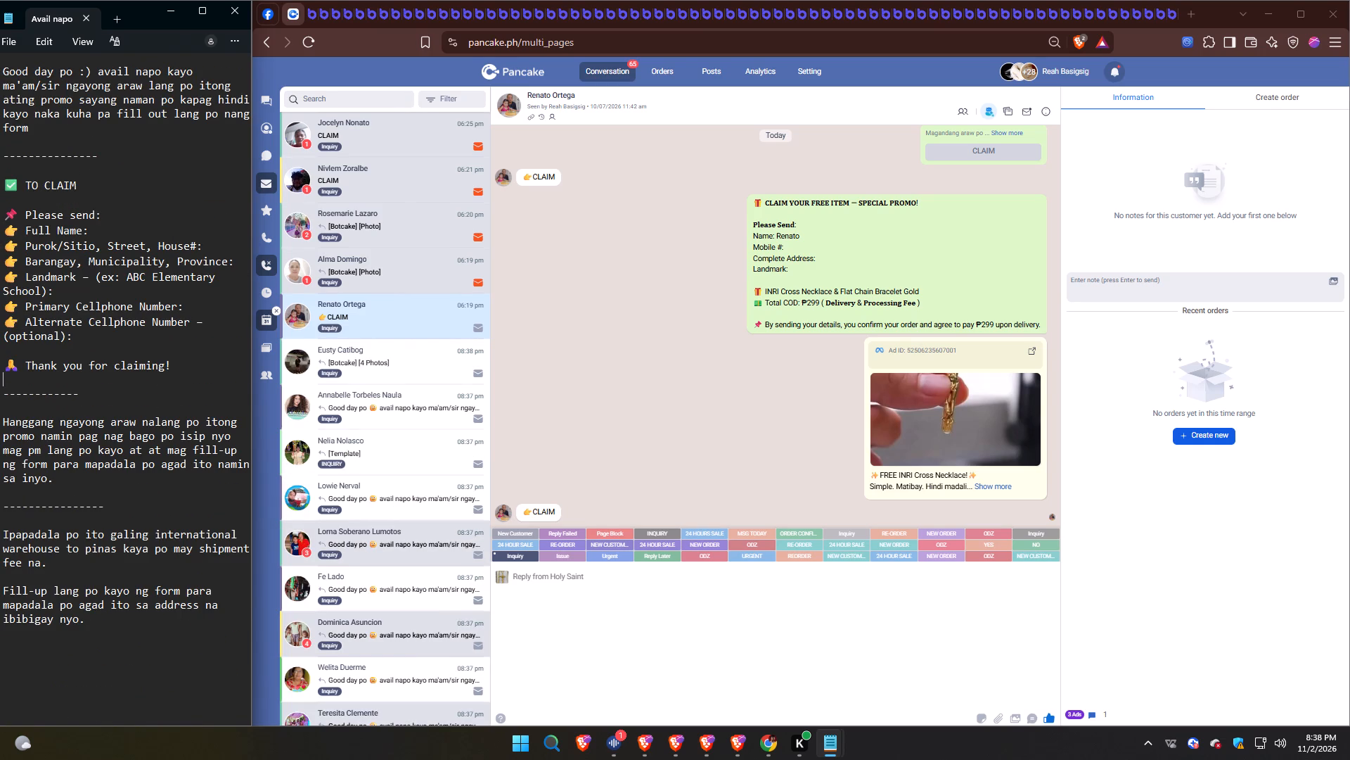
pyautogui.keyDown('ctrl'); pyautogui.scroll(-1, 202, 367); pyautogui.keyUp('ctrl')
pyautogui.moveTo(181, 301); pyautogui.dragTo(0, 185)
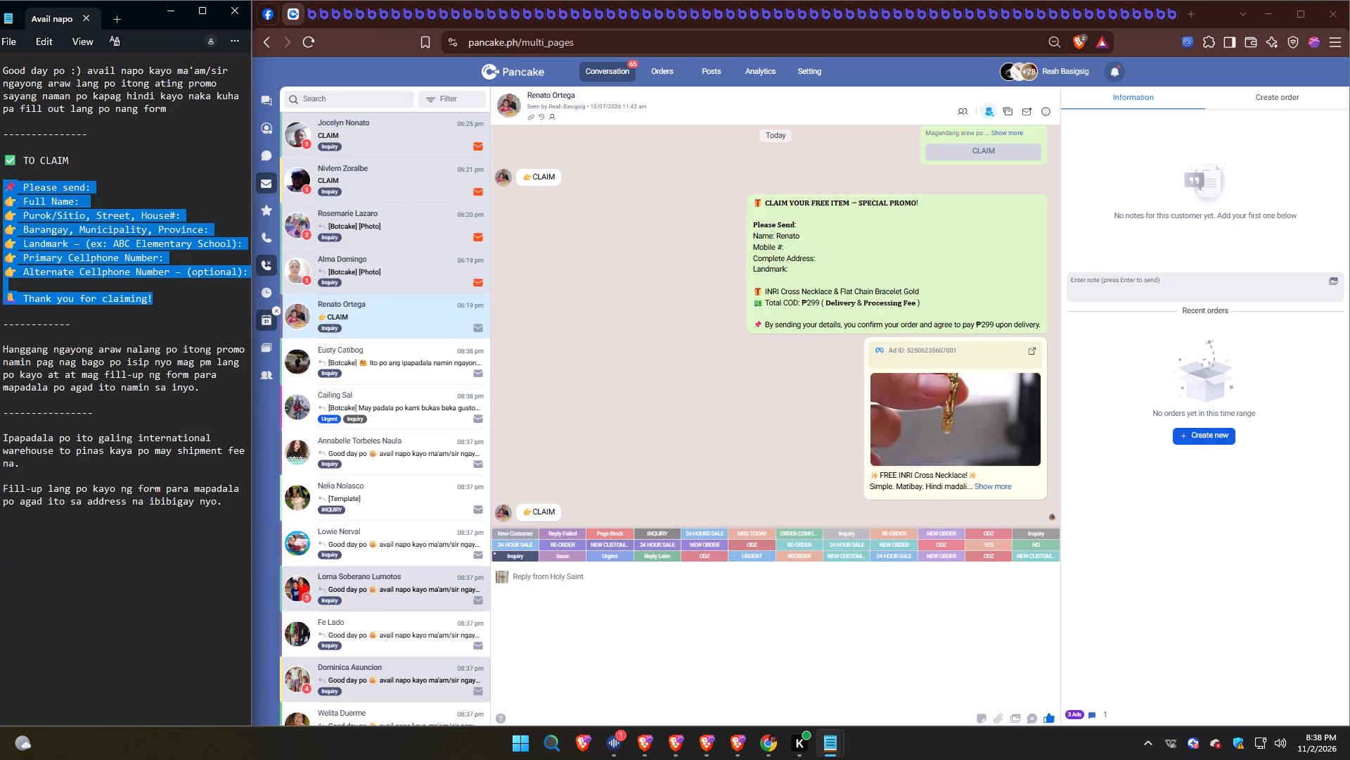
pyautogui.moveTo(0, 185); pyautogui.dragTo(0, 160)
pyautogui.hotkey('ctrl', 'c')
pyautogui.click(650, 613)
pyautogui.hotkey('ctrl', 'v')
pyautogui.press('Return')
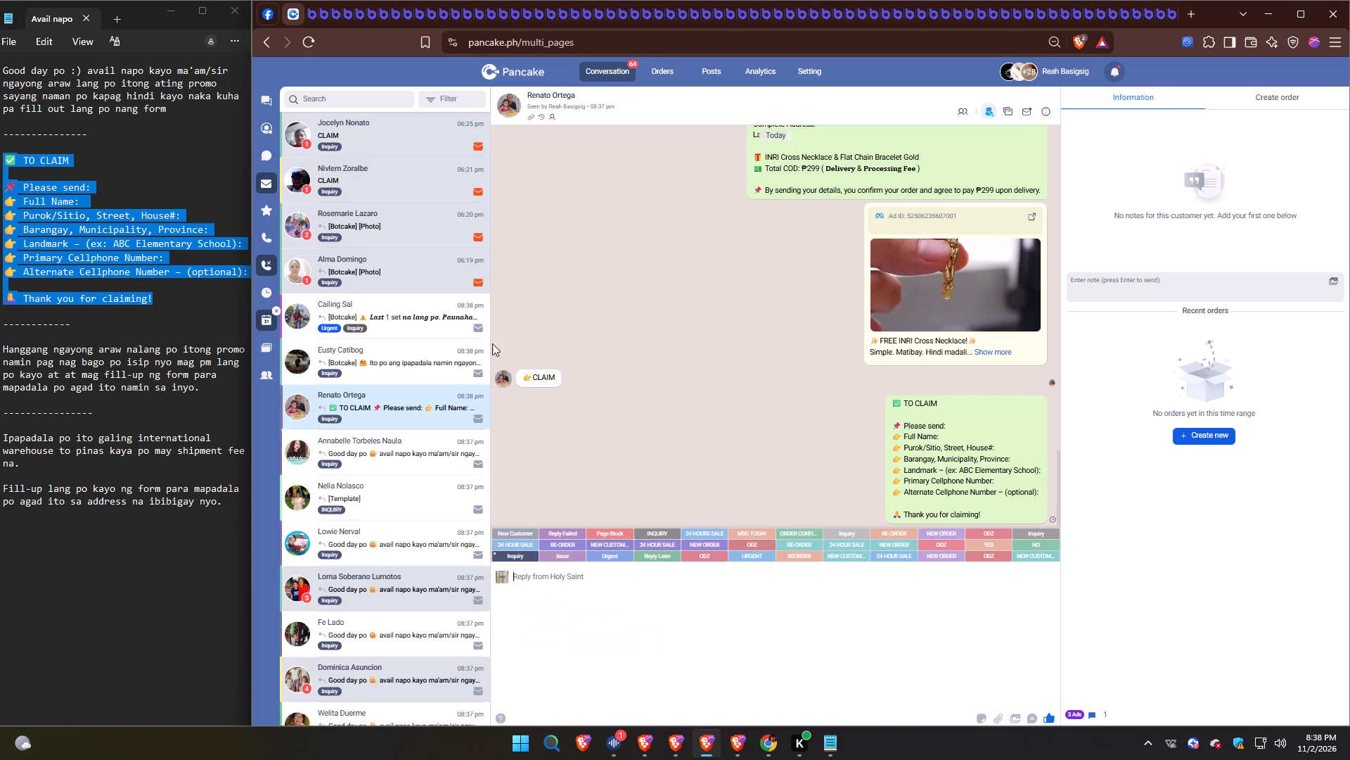
# Open the two "[Botcake] [Photo]" conversations without replying and send the "Good day po" promo message from the notes to the 06:21 pm "CLAIM" one.
pyautogui.click(387, 261)
pyautogui.moveTo(382, 234); pyautogui.dragTo(382, 228)
pyautogui.click(380, 177)
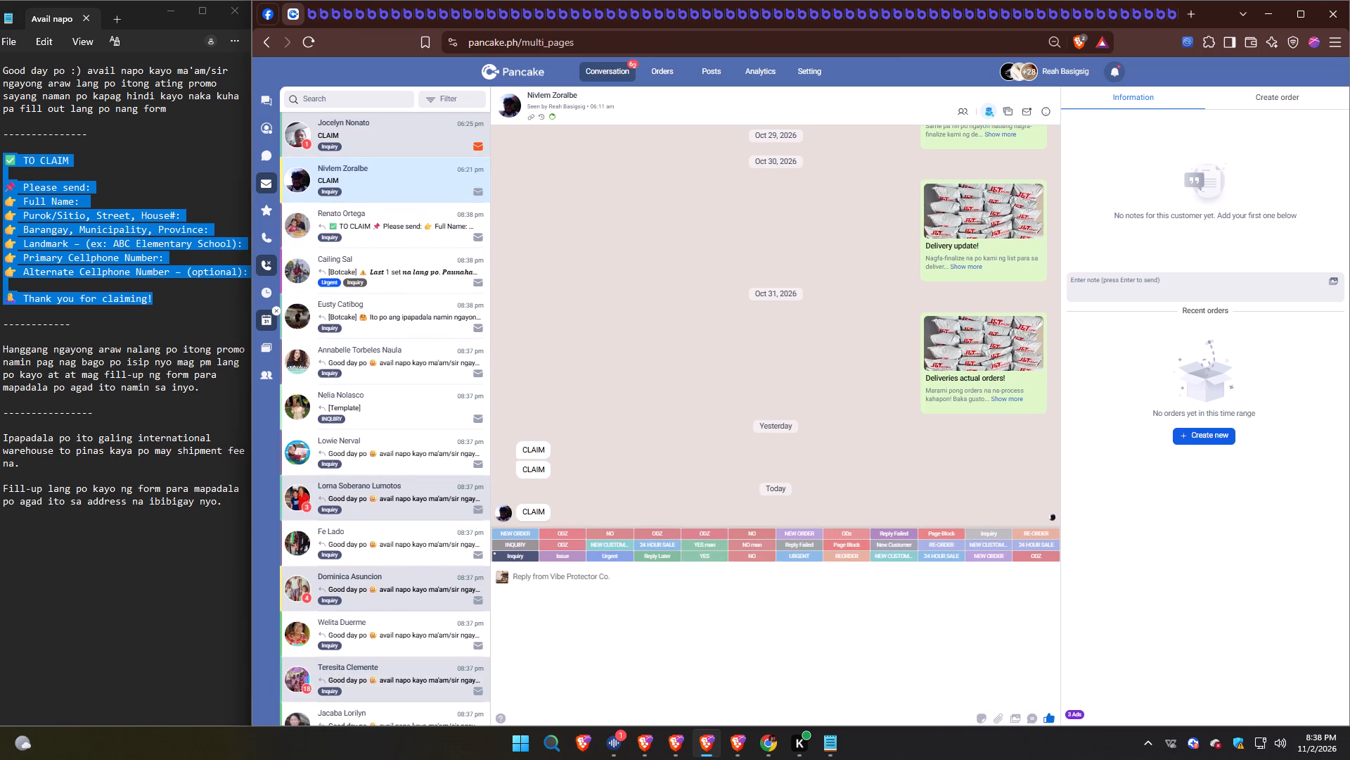
pyautogui.moveTo(184, 112); pyautogui.dragTo(0, 0)
pyautogui.hotkey('ctrl', 'c')
pyautogui.click(718, 623)
pyautogui.hotkey('ctrl', 'v')
pyautogui.press('Return')
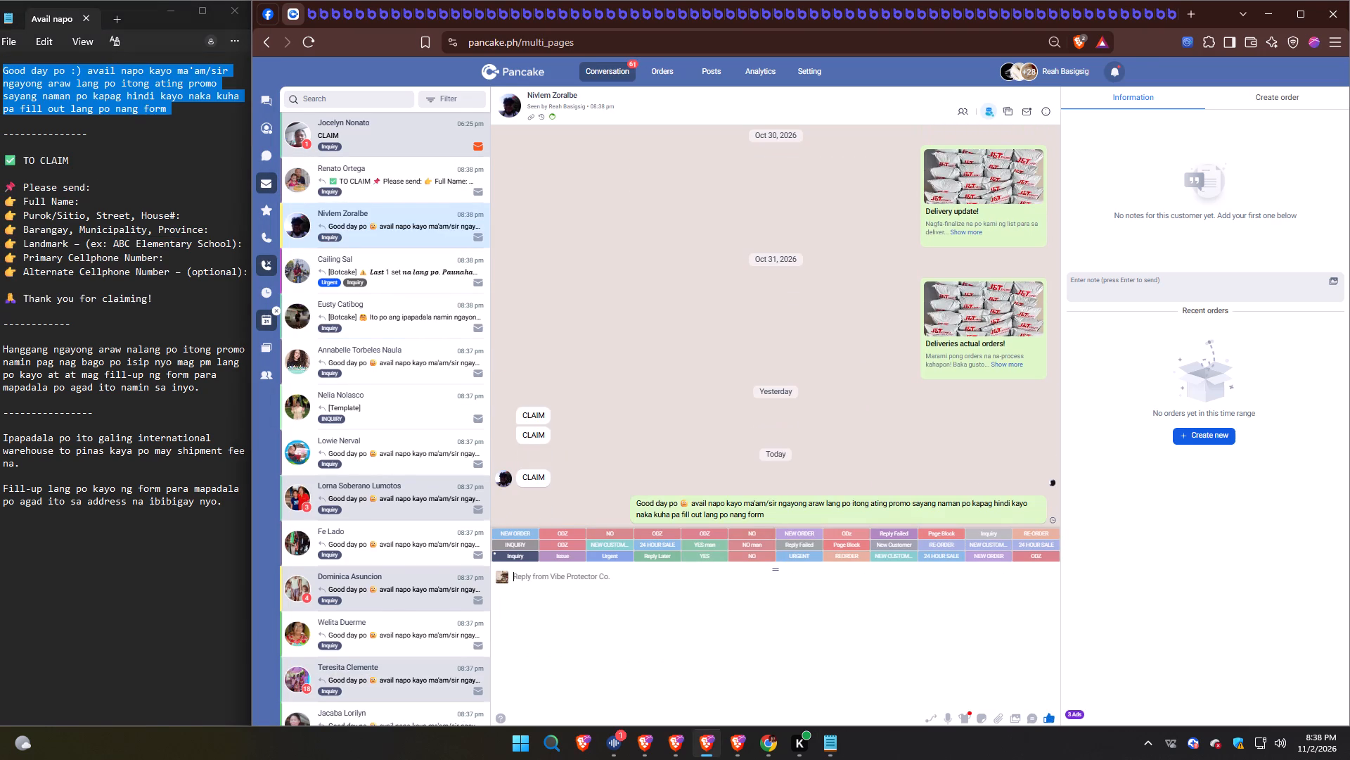
# Send the same promo message to the 06:25 pm Jewel Crush Co "CLAIM" conversation.
pyautogui.scroll(1, 351, 386)
pyautogui.click(399, 319)
pyautogui.click(695, 671)
pyautogui.hotkey('ctrl', 'v')
pyautogui.press('Return')
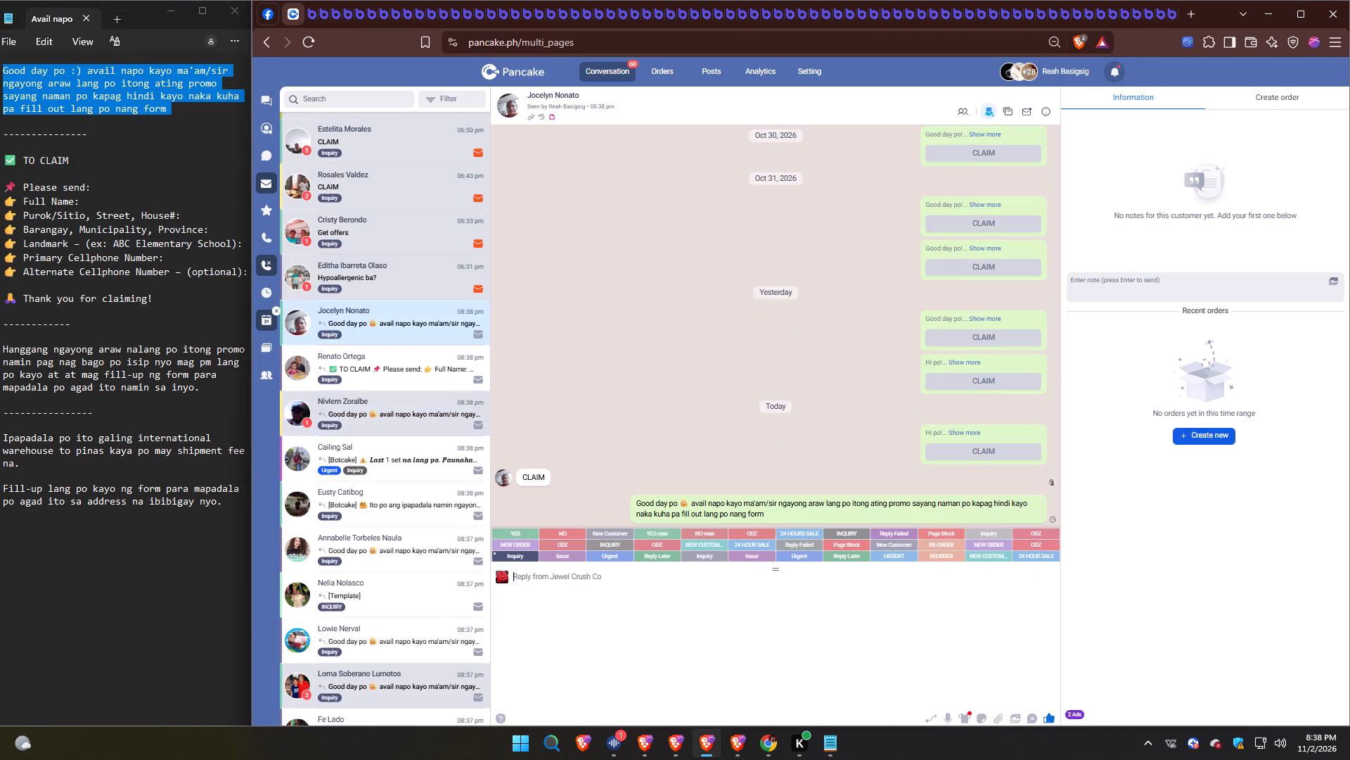
# Open the 06:31 pm "Hypoallergenic ba?" conversation without replying and send the promo message to the 06:33 pm "Get offers" one.
pyautogui.click(378, 275)
pyautogui.click(391, 223)
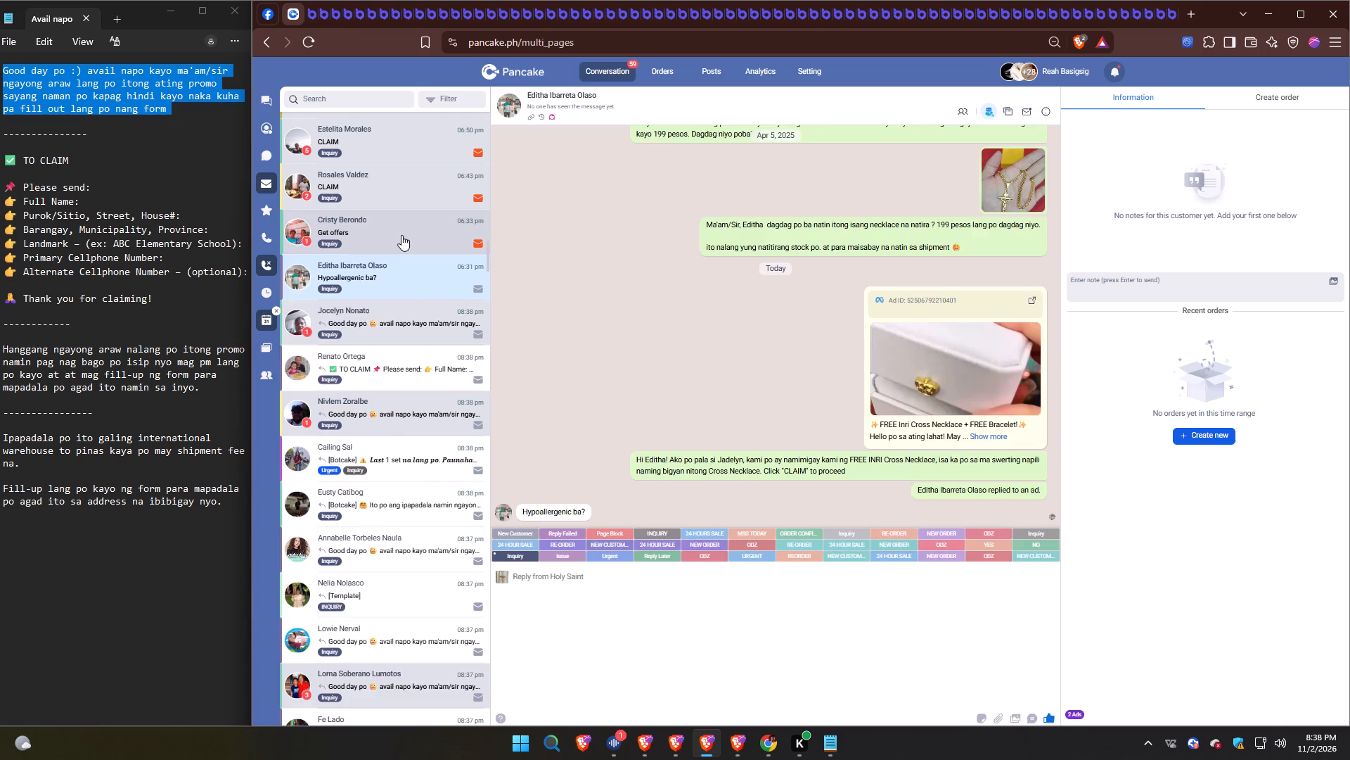
pyautogui.click(634, 640)
pyautogui.hotkey('ctrl', 'v')
pyautogui.press('Return')
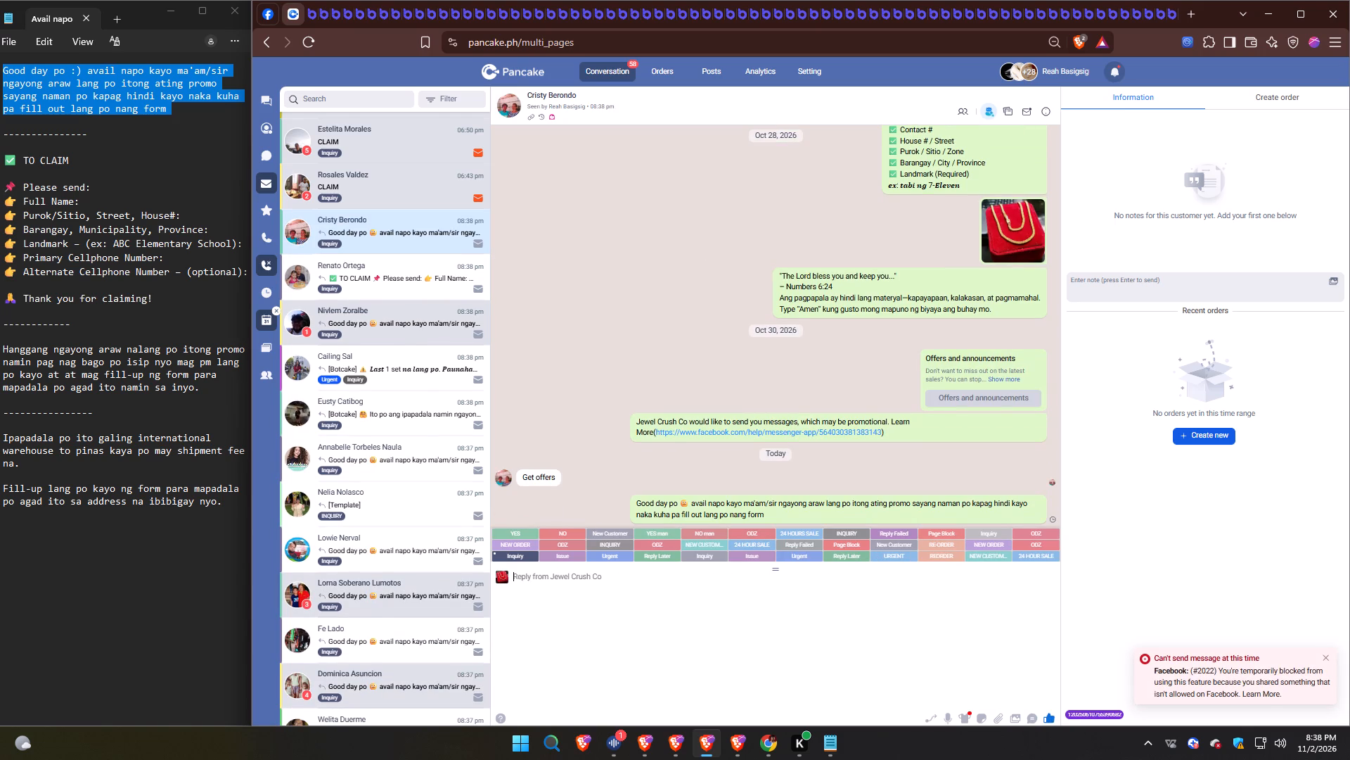
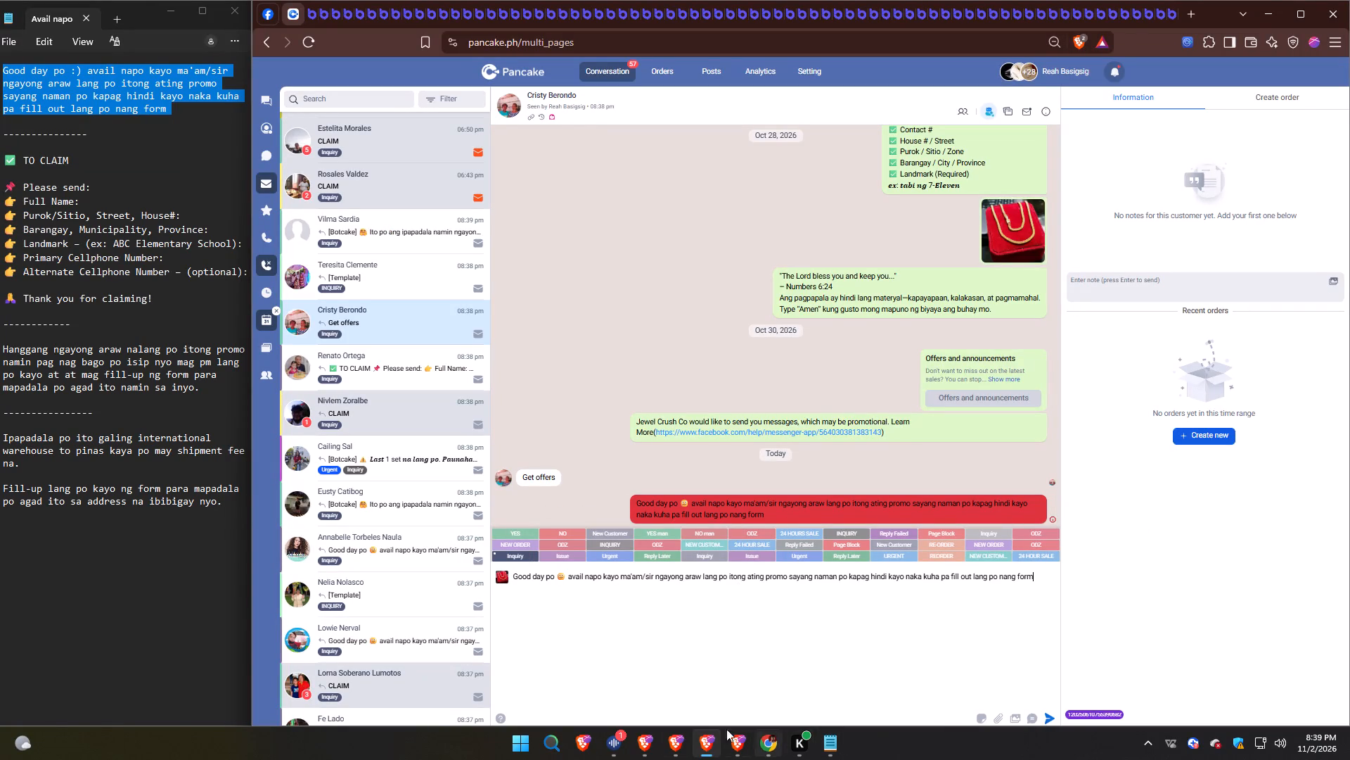
# Copy the "Good day po" promo message from the notes and send it to the 06:43 pm "CLAIM" conversation.
pyautogui.scroll(1, 390, 446)
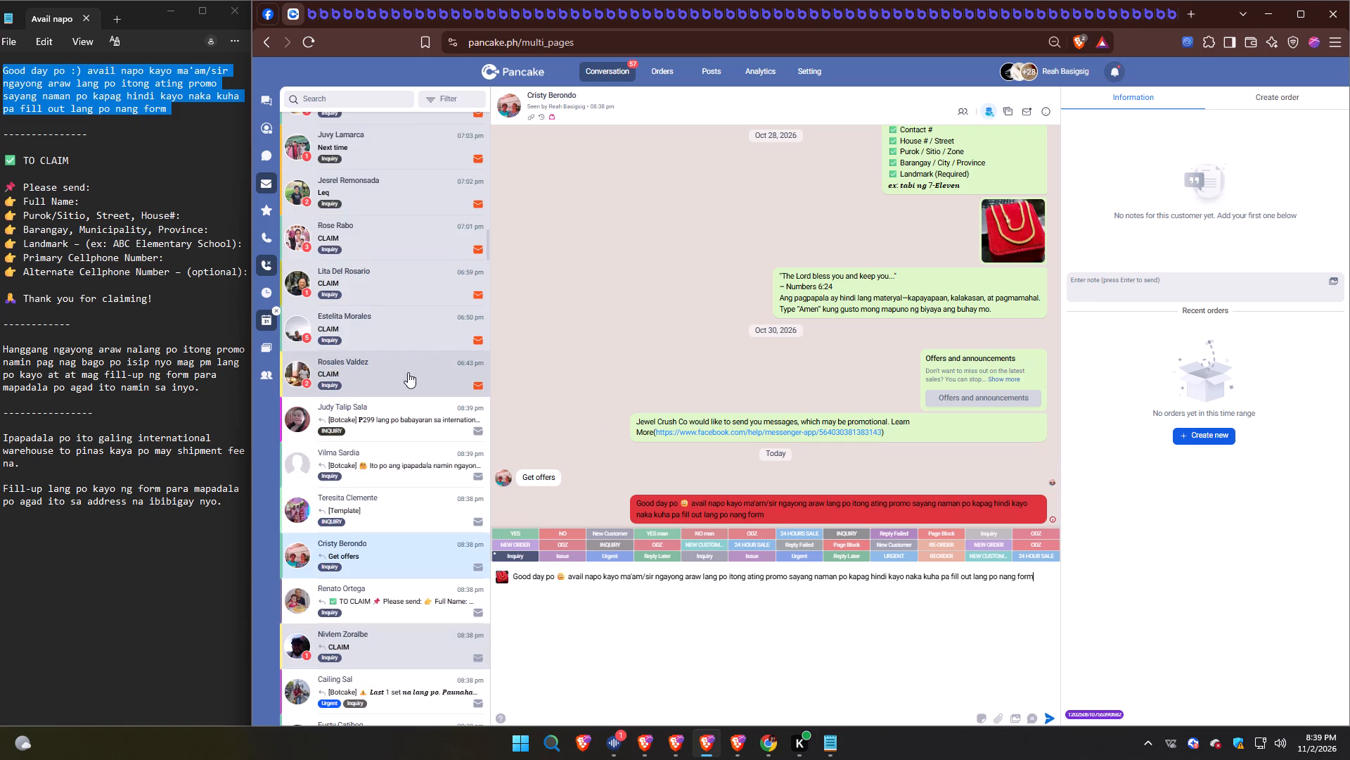
pyautogui.click(383, 369)
pyautogui.click(159, 139)
pyautogui.moveTo(187, 110); pyautogui.dragTo(0, 36)
pyautogui.hotkey('ctrl', 'c')
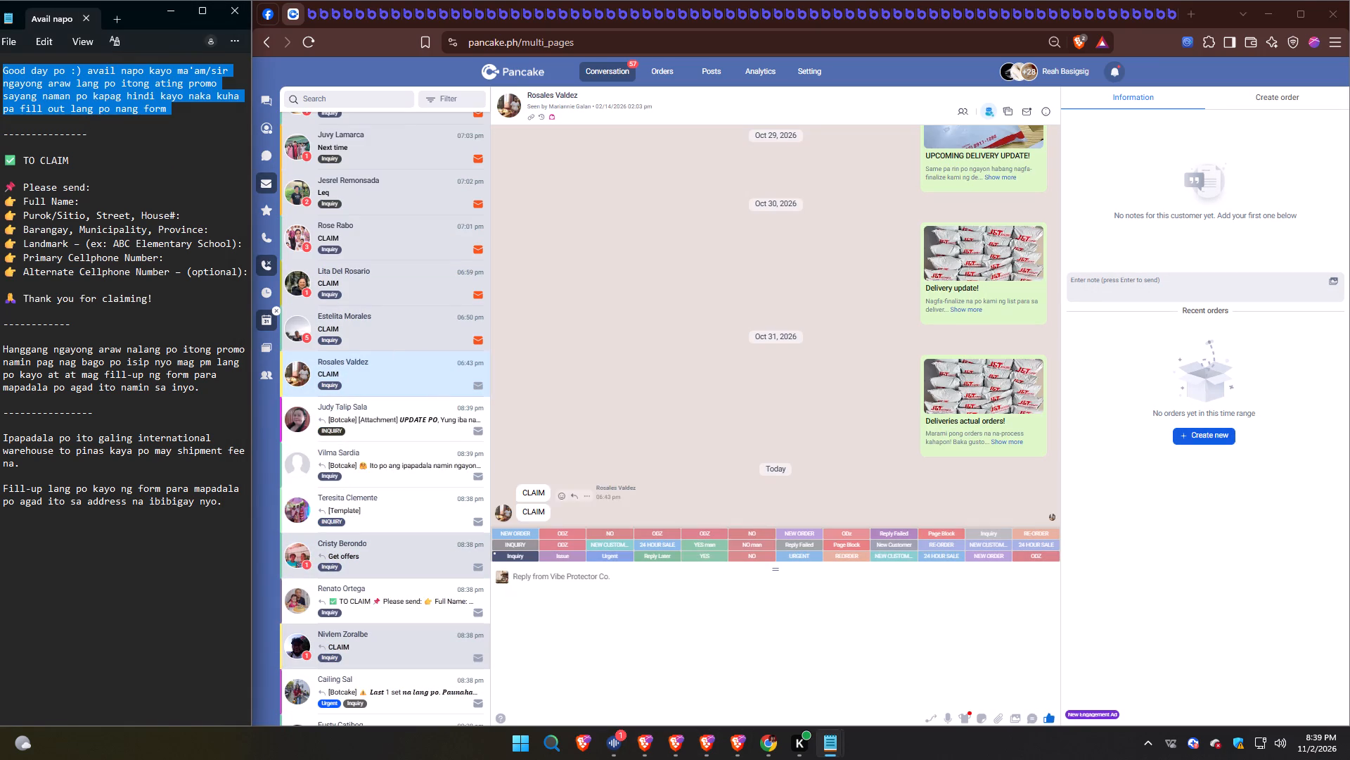
pyautogui.click(730, 650)
pyautogui.hotkey('ctrl', 'v')
pyautogui.press('Return')
# Send the same promo message to the 06:50 pm, 06:59 pm and 07:01 pm "CLAIM" conversations.
pyautogui.click(393, 329)
pyautogui.click(654, 623)
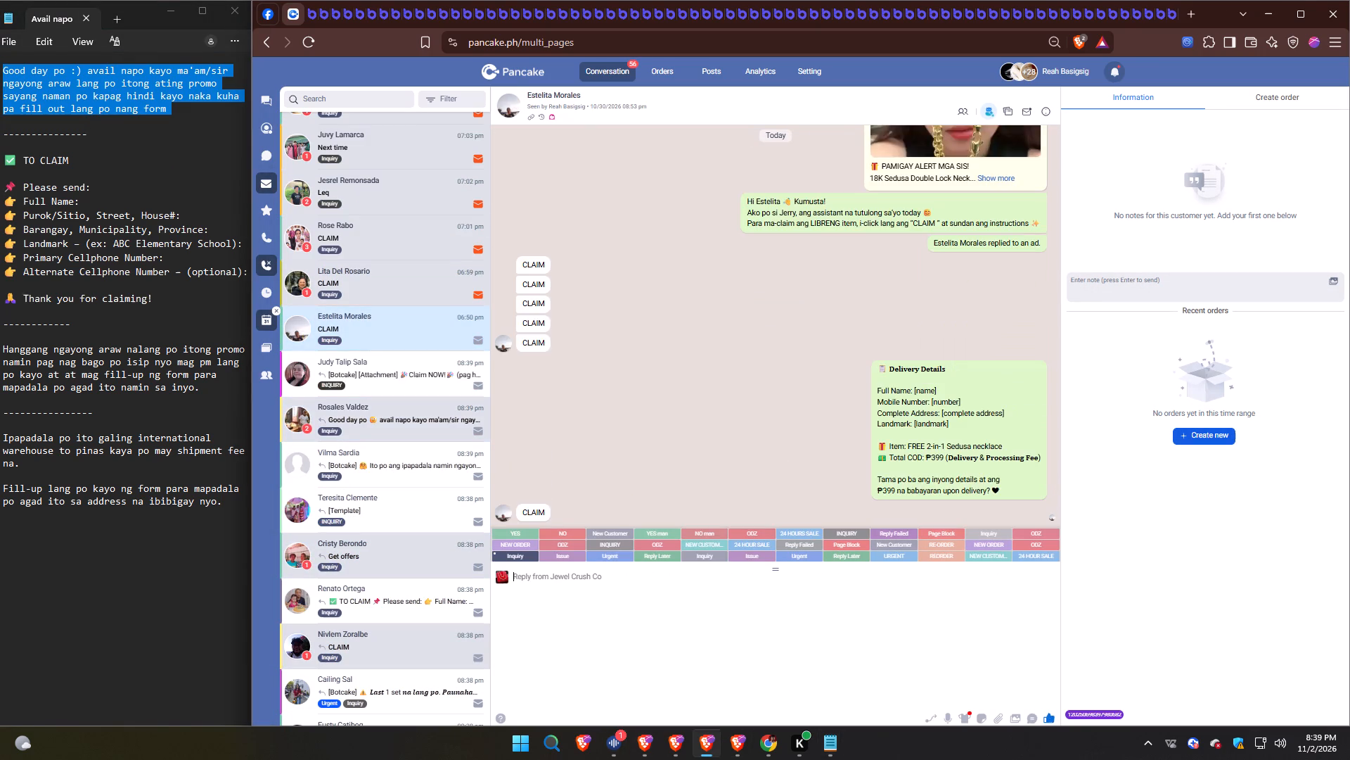
pyautogui.hotkey('ctrl', 'v')
pyautogui.press('Return')
pyautogui.click(368, 285)
pyautogui.hotkey('ctrl', 'v')
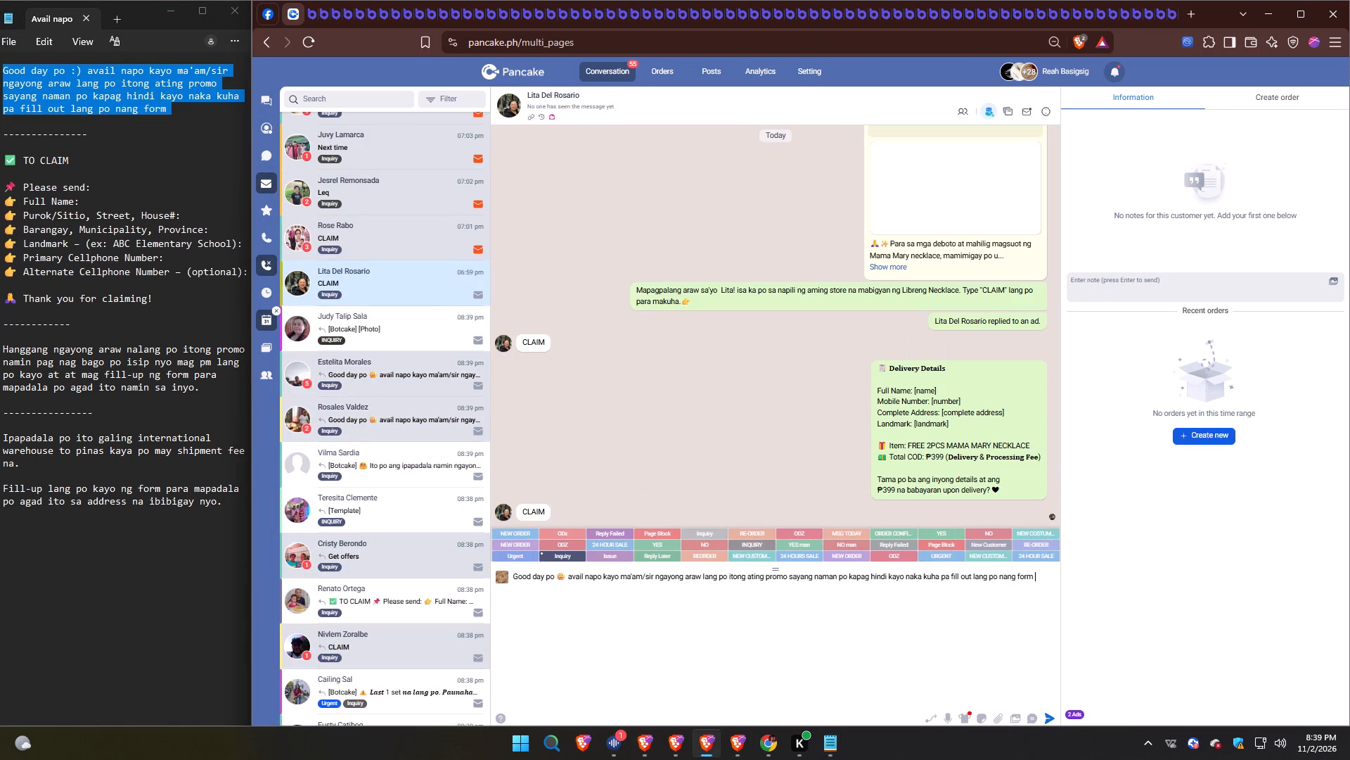
pyautogui.press('Return')
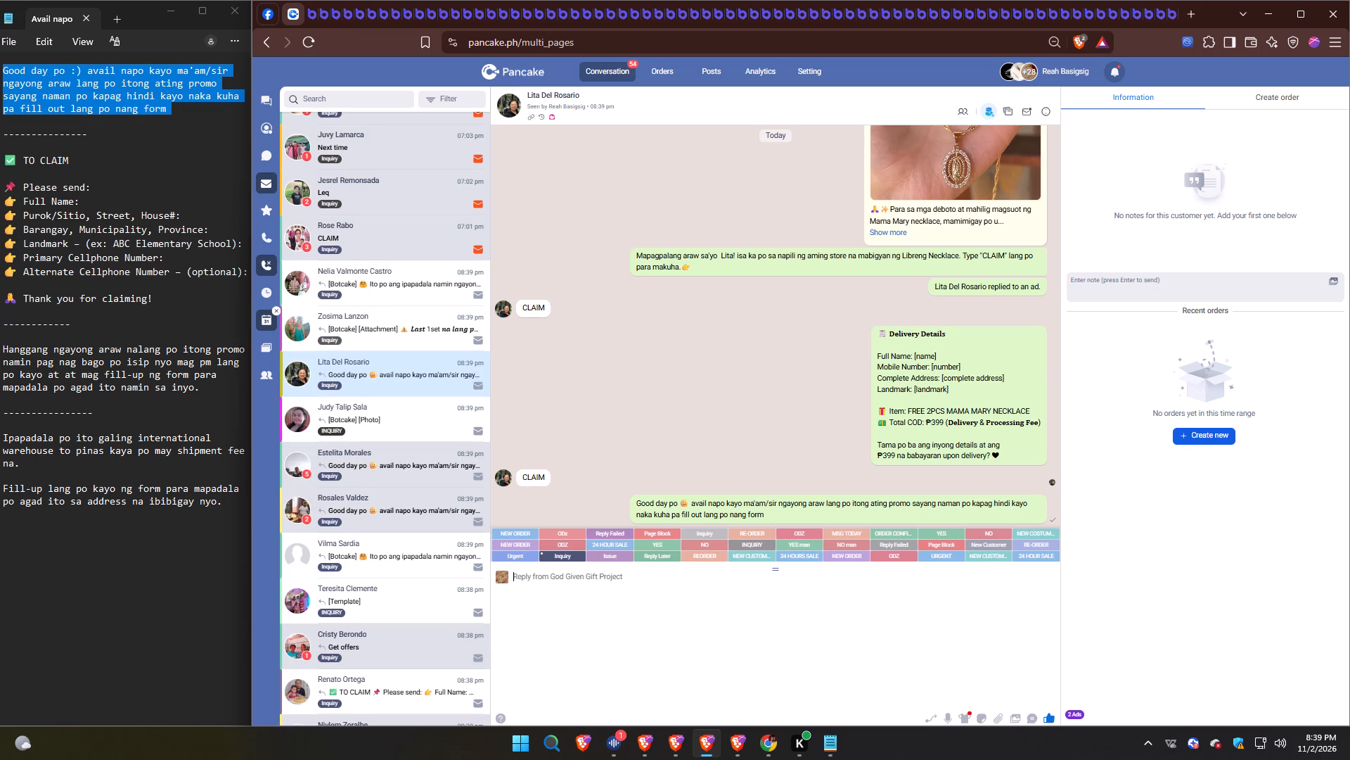
pyautogui.click(422, 239)
pyautogui.click(614, 599)
pyautogui.hotkey('ctrl', 'v')
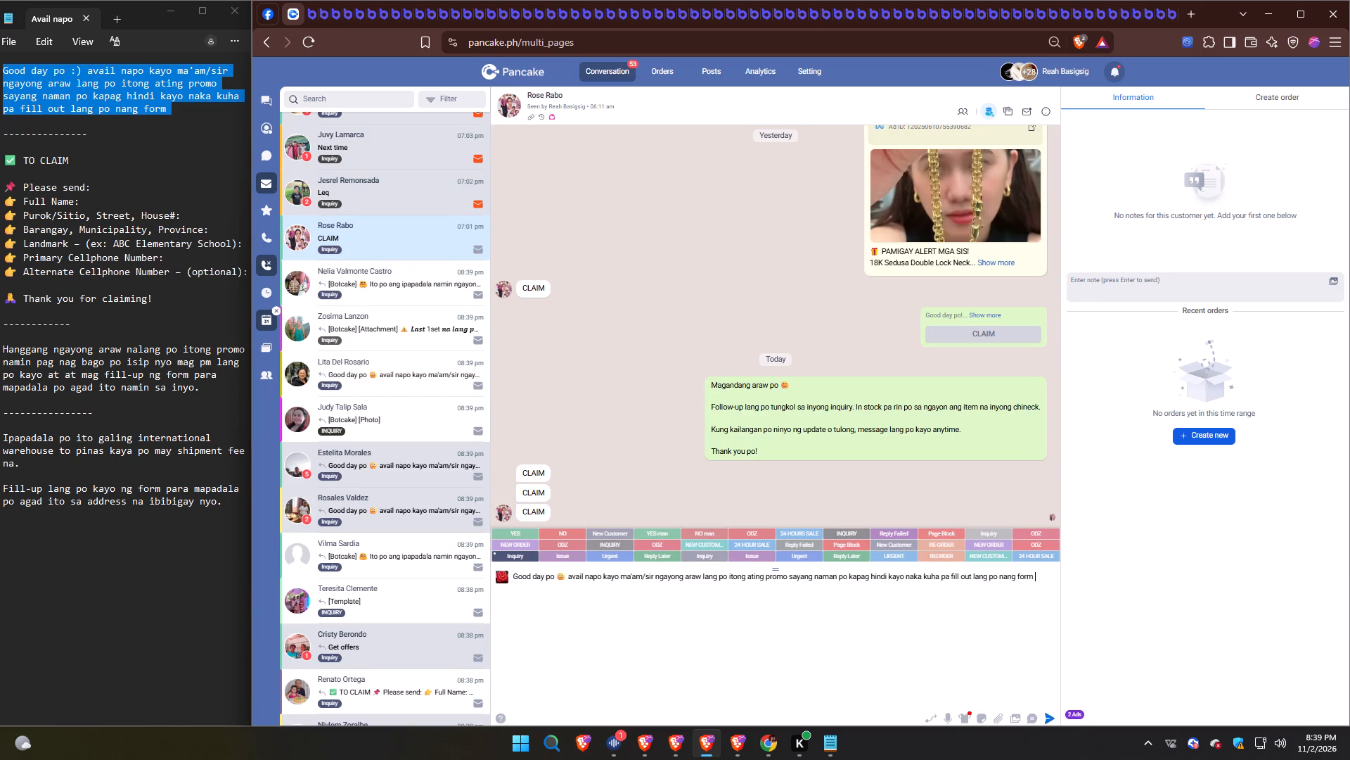
pyautogui.press('Return')
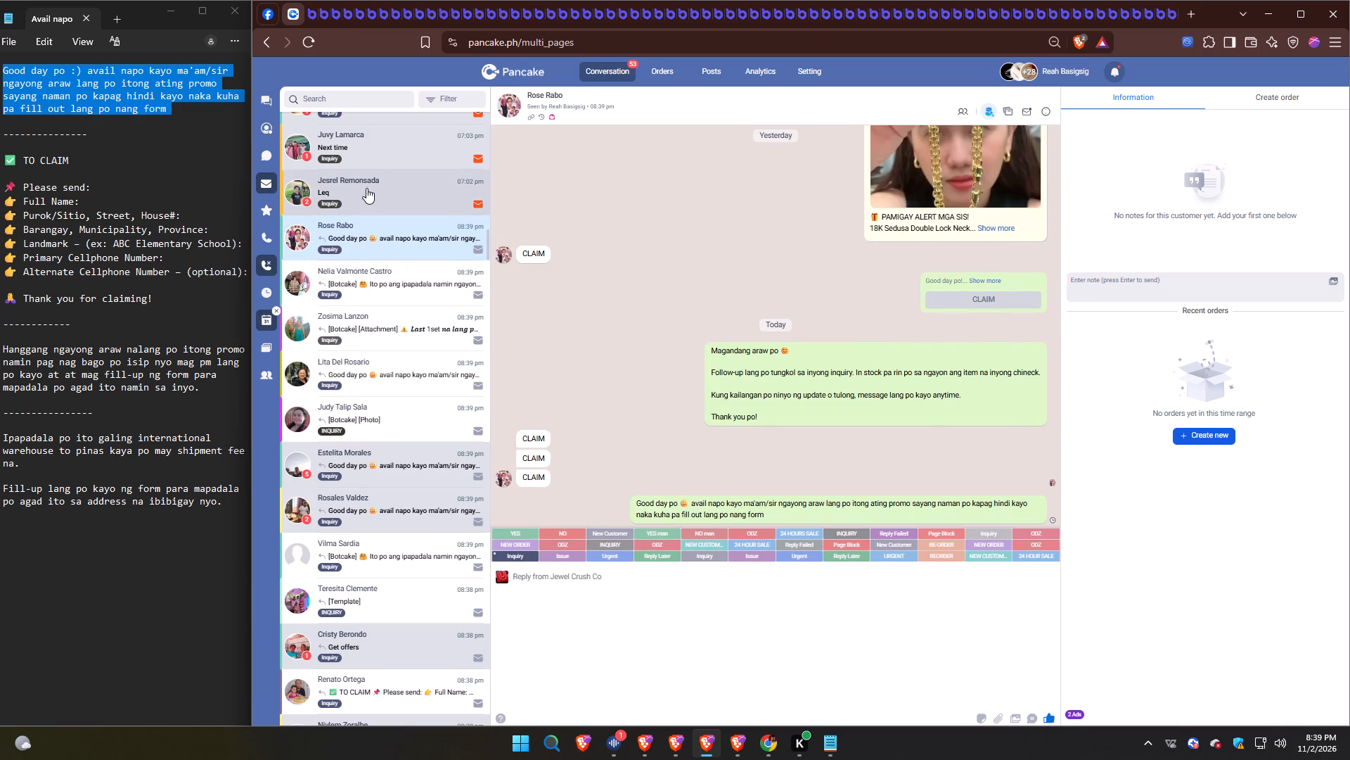
# Open the unread conversations from the 07:02 pm "Leq" through the 07:09 pm "Baka walang krus yan" one without replying.
pyautogui.click(366, 188)
pyautogui.click(357, 125)
pyautogui.scroll(1, 388, 371)
pyautogui.click(372, 289)
pyautogui.click(382, 239)
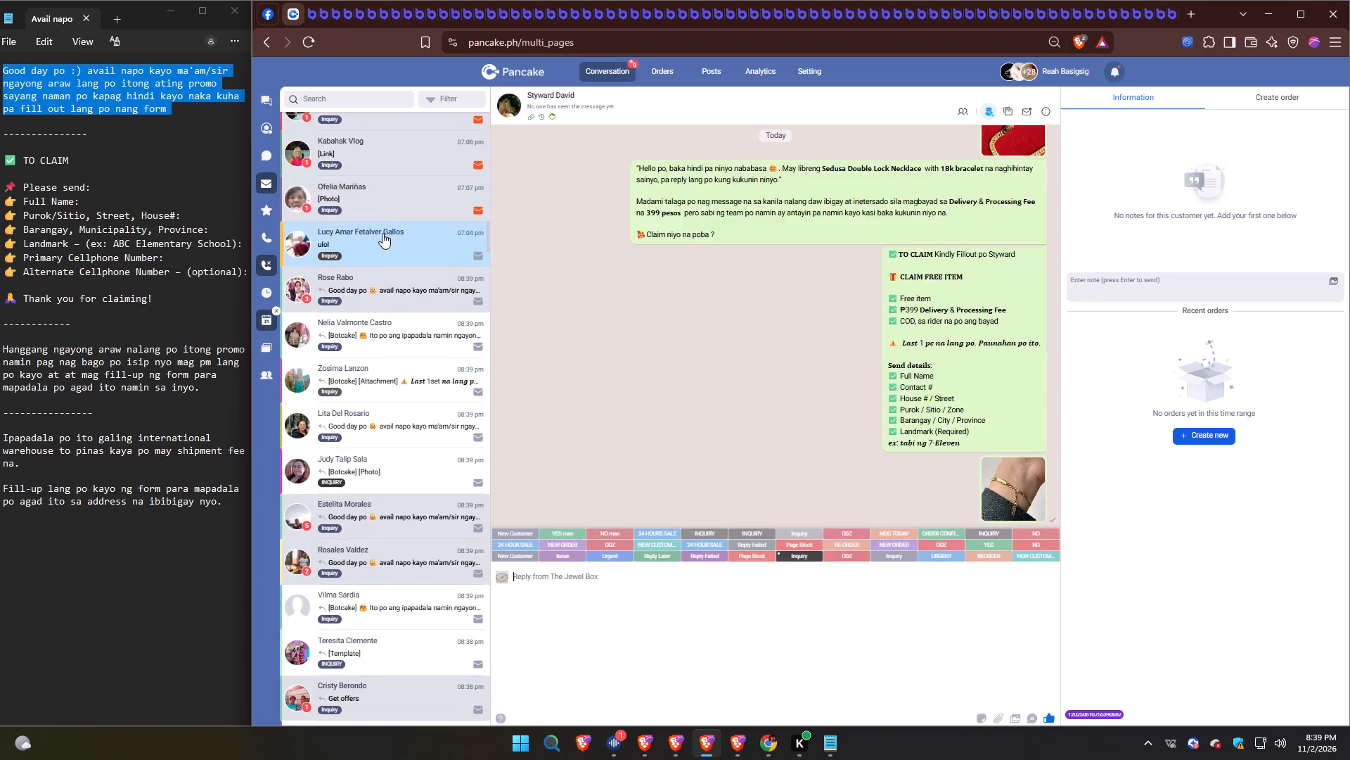
pyautogui.click(385, 198)
pyautogui.moveTo(379, 162); pyautogui.dragTo(375, 155)
pyautogui.scroll(2, 381, 527)
pyautogui.click(383, 479)
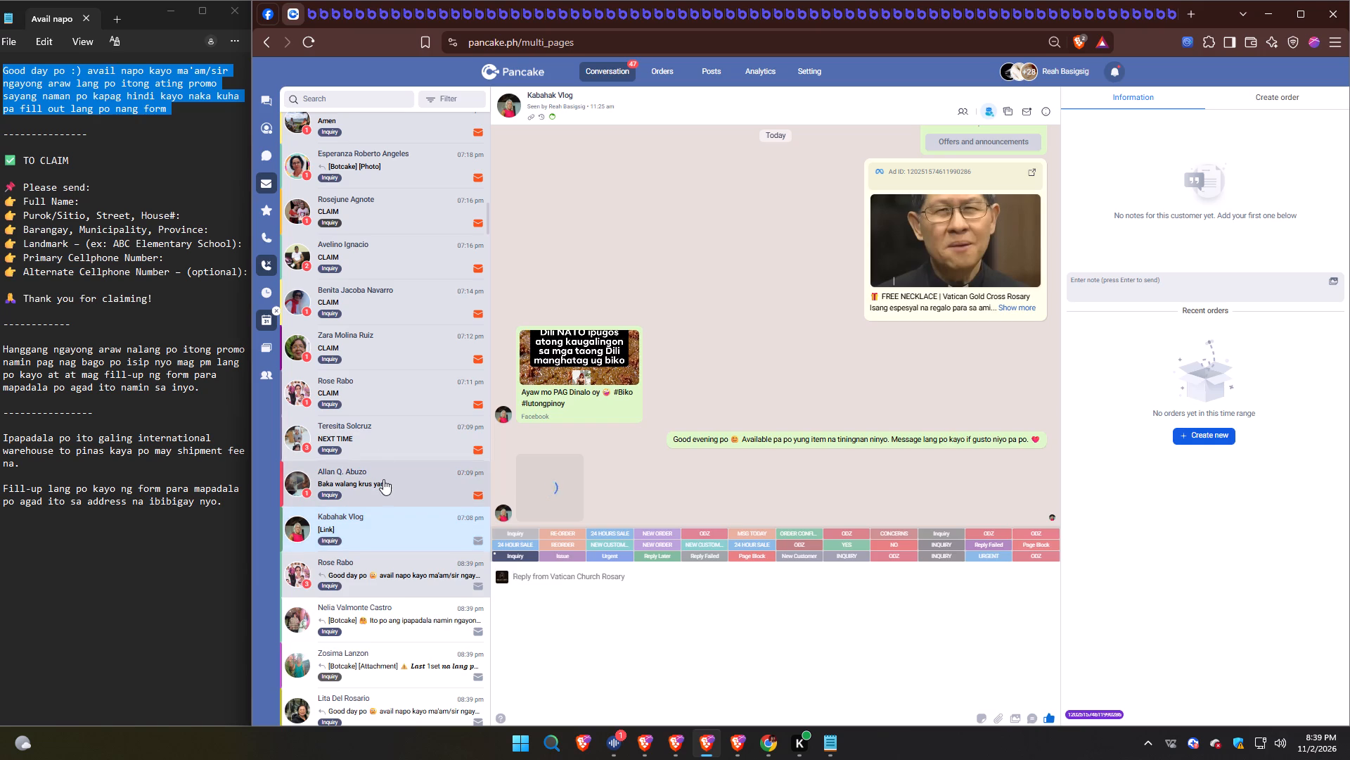
# Send the promo message to the 07:09 pm "NEXT TIME" conversation.
pyautogui.click(380, 434)
pyautogui.click(543, 621)
pyautogui.hotkey('ctrl', 'v')
pyautogui.press('Return')
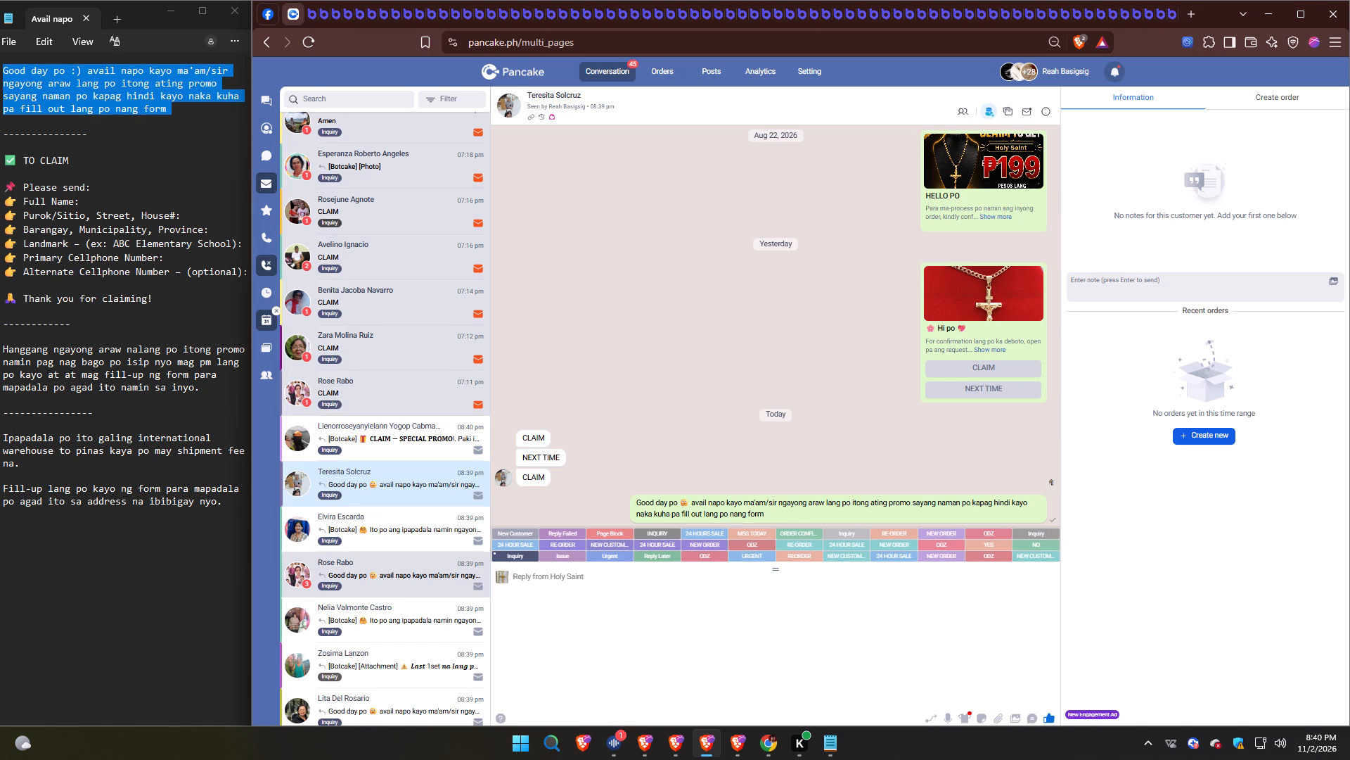
# Send the promo message to the 07:11 pm, 07:12 pm and 07:14 pm "CLAIM" conversations.
pyautogui.click(400, 383)
pyautogui.click(688, 647)
pyautogui.hotkey('ctrl', 'v')
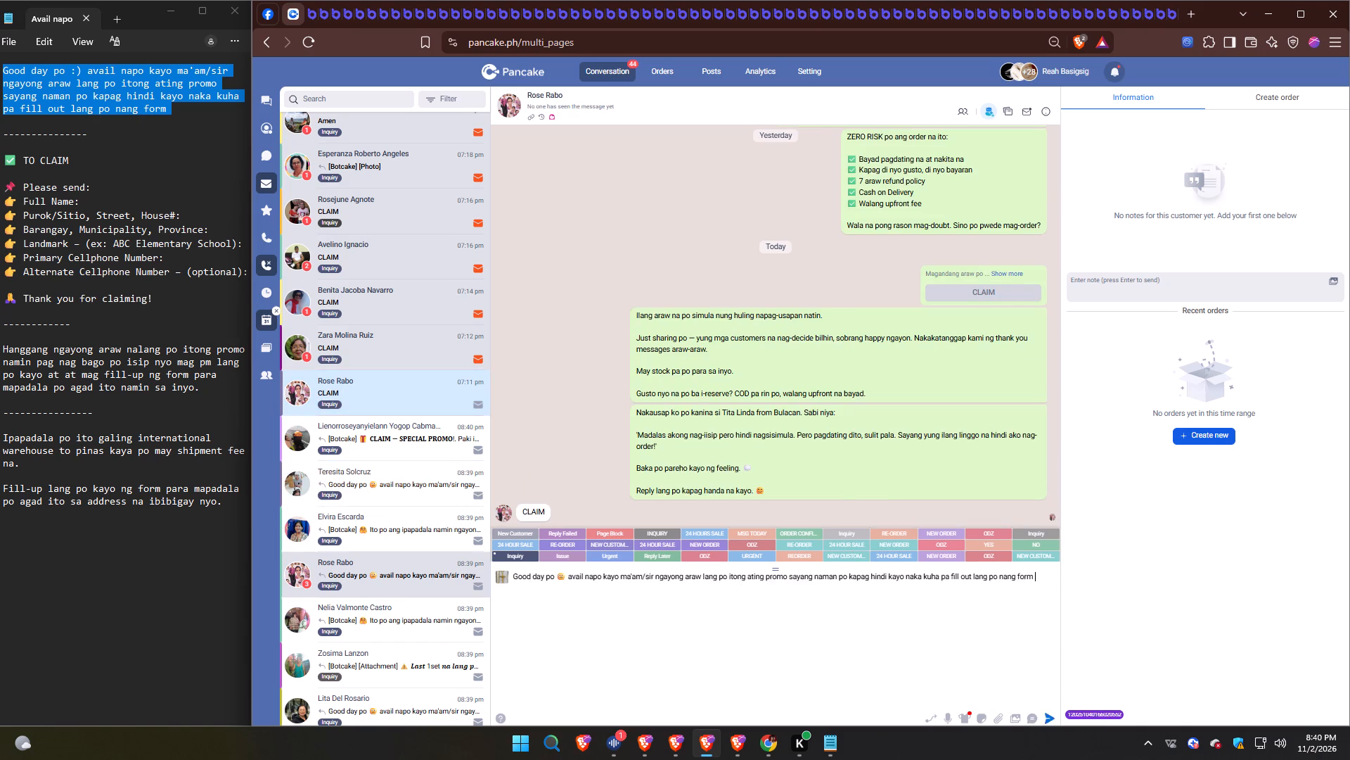
pyautogui.press('Return')
pyautogui.click(375, 346)
pyautogui.click(616, 656)
pyautogui.hotkey('ctrl', 'v')
pyautogui.press('Return')
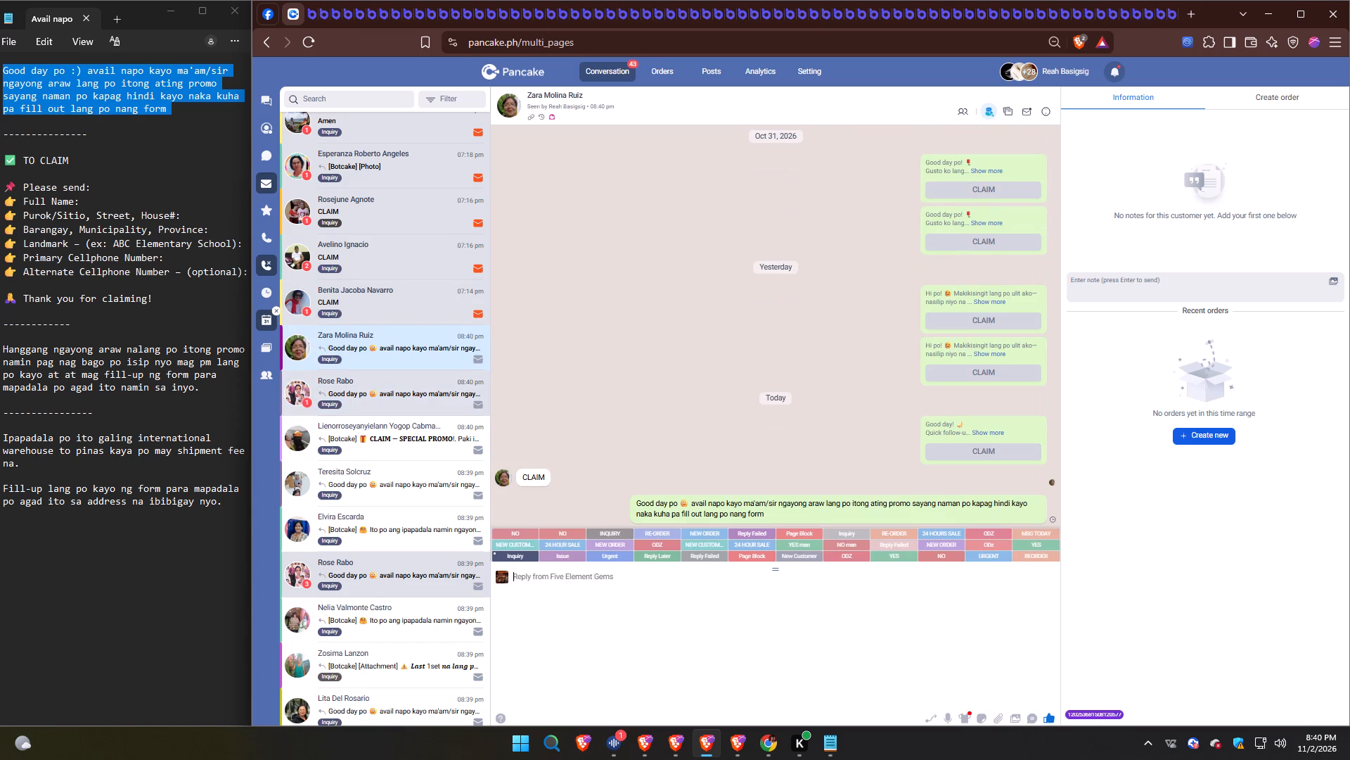
pyautogui.click(399, 317)
pyautogui.click(675, 638)
pyautogui.hotkey('ctrl', 'v')
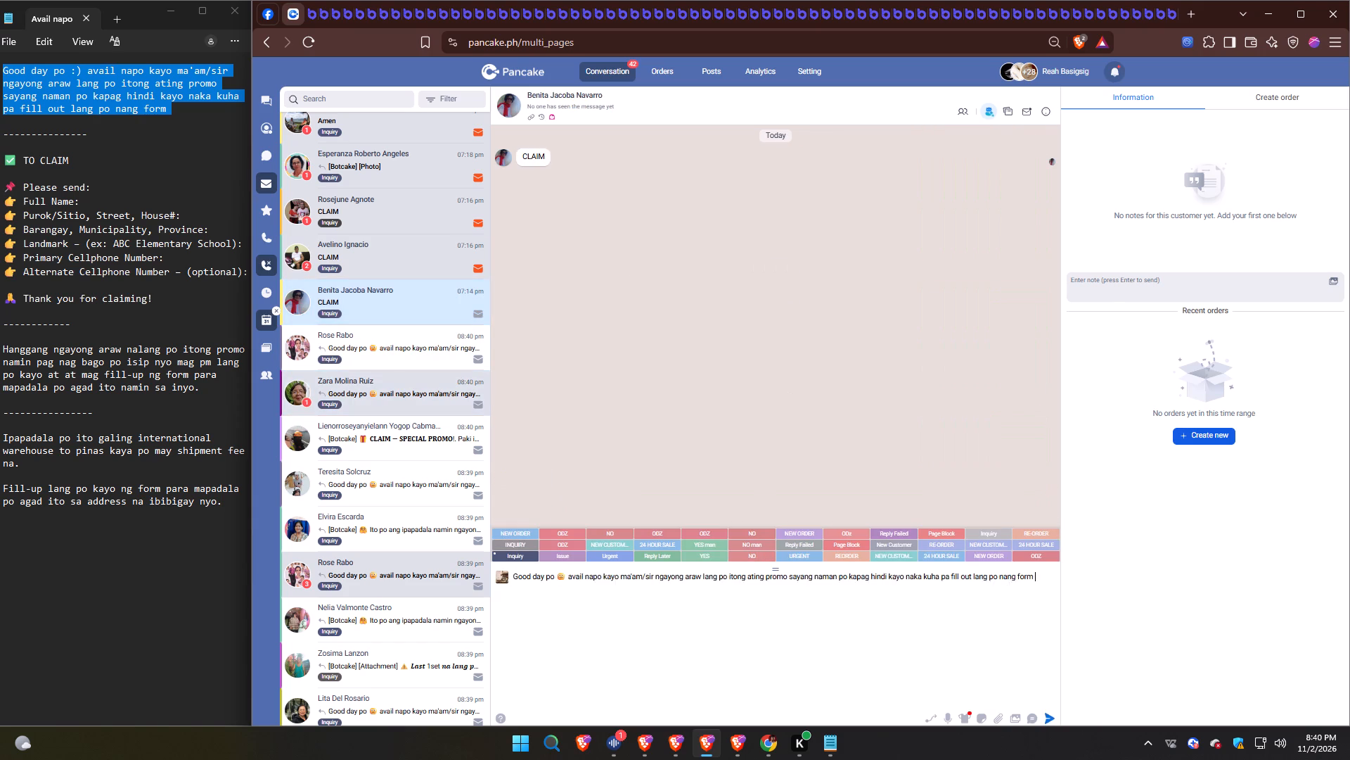
pyautogui.press('Return')
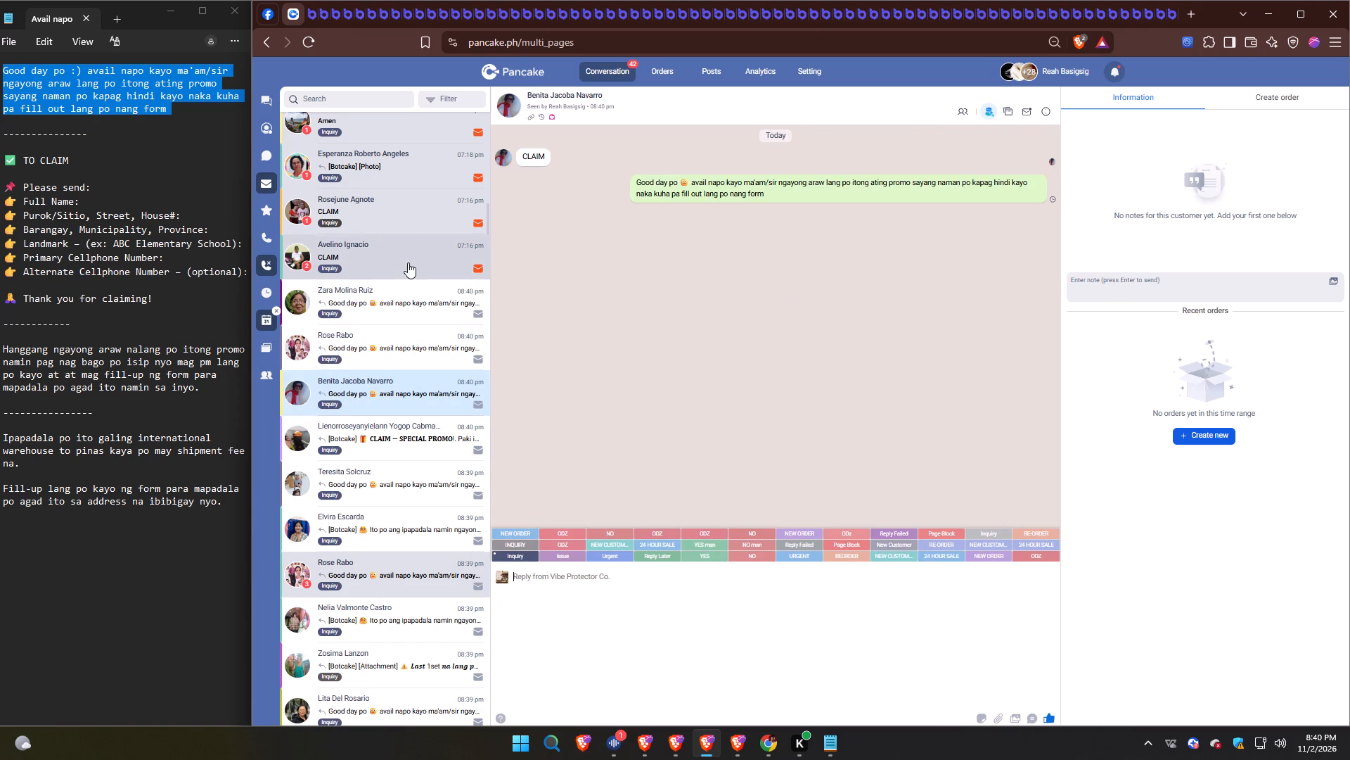
# Send the promo message to both 07:16 pm "CLAIM" conversations, in Jewel Crush Co and The Jewel Box.
pyautogui.click(408, 262)
pyautogui.click(619, 619)
pyautogui.hotkey('ctrl', 'v')
pyautogui.press('Return')
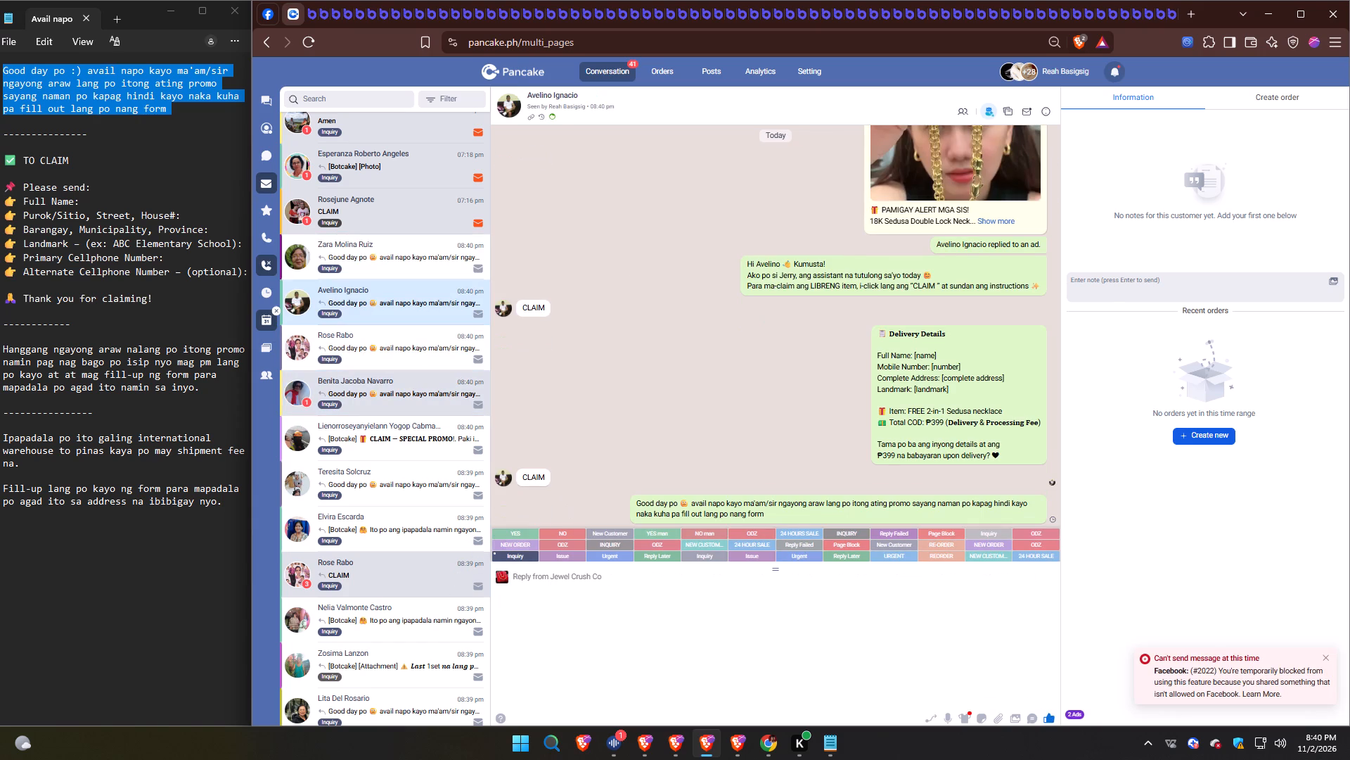
pyautogui.click(409, 207)
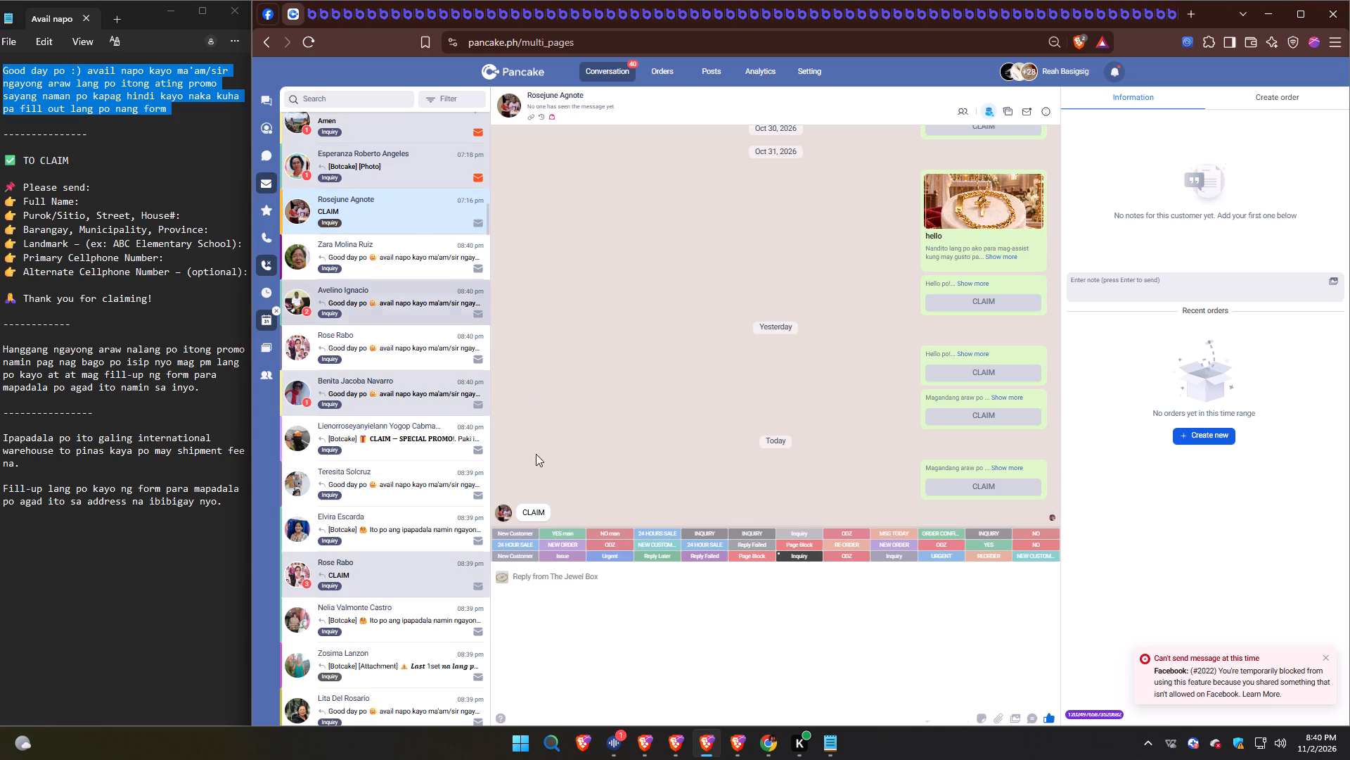
pyautogui.click(688, 652)
pyautogui.hotkey('ctrl', 'v')
pyautogui.press('Return')
# Open the 07:18 pm "[Botcake] [Photo]", 07:22 pm "Amen" and "Gdnyt", and 07:23 pm "[Sticker]" conversations without replying.
pyautogui.scroll(1, 455, 546)
pyautogui.click(403, 359)
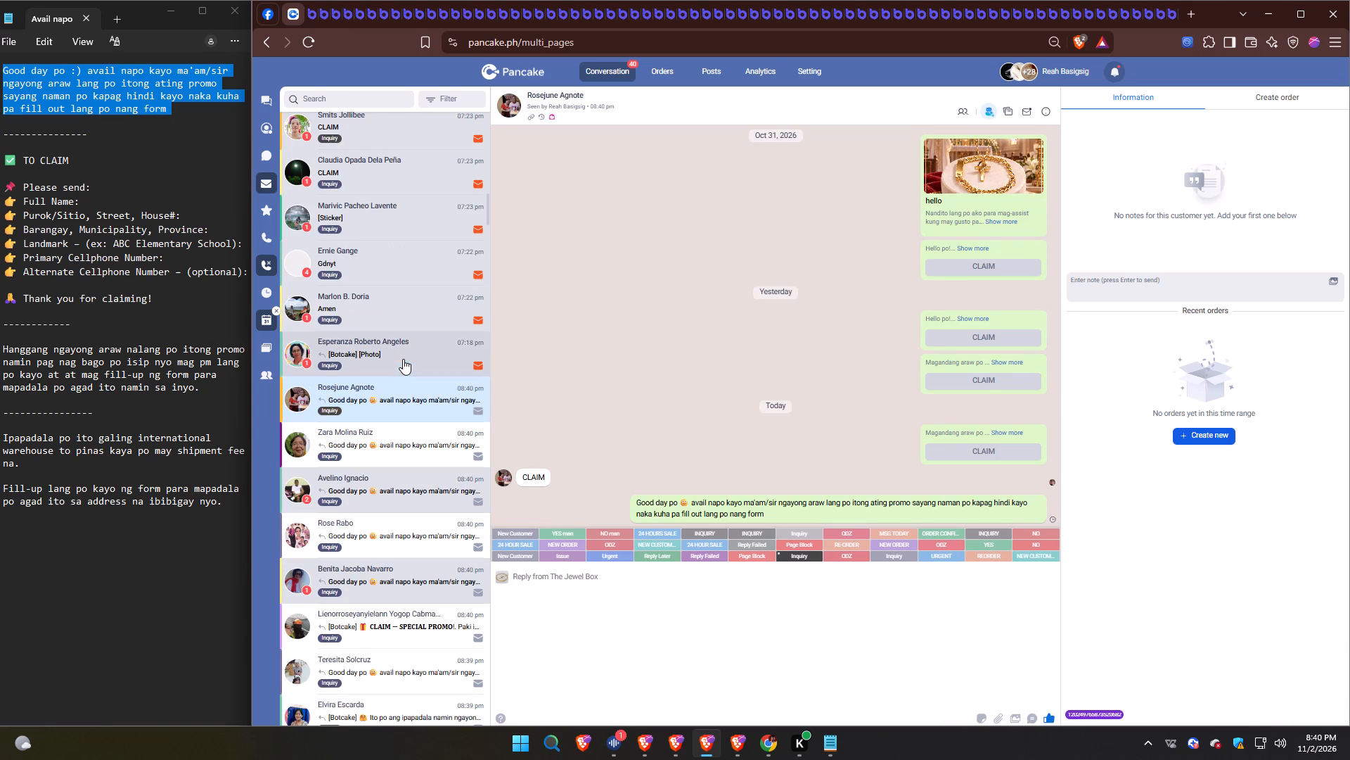
pyautogui.click(401, 315)
pyautogui.click(407, 281)
pyautogui.click(410, 224)
# Send the promo message to the two 07:23 pm "CLAIM" conversations.
pyautogui.click(409, 179)
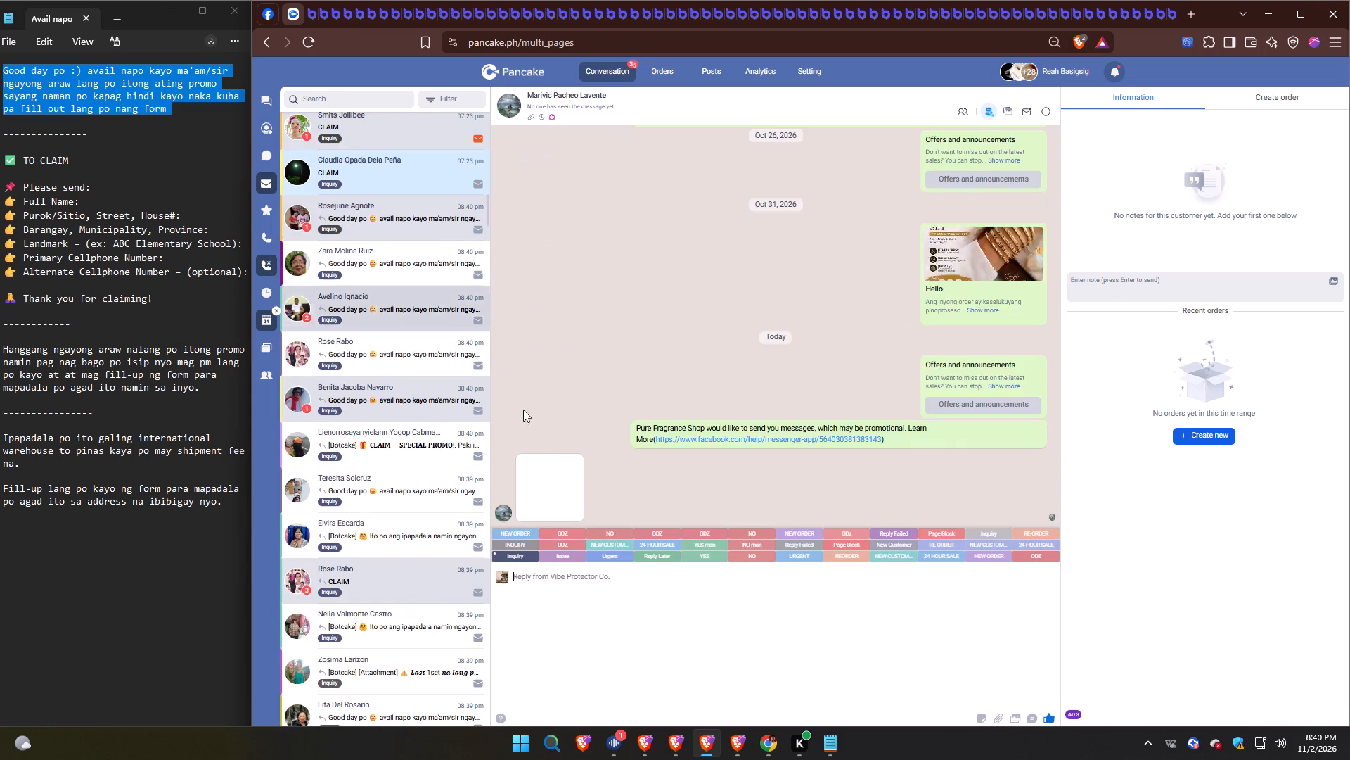
pyautogui.click(627, 638)
pyautogui.hotkey('ctrl', 'v')
pyautogui.press('Return')
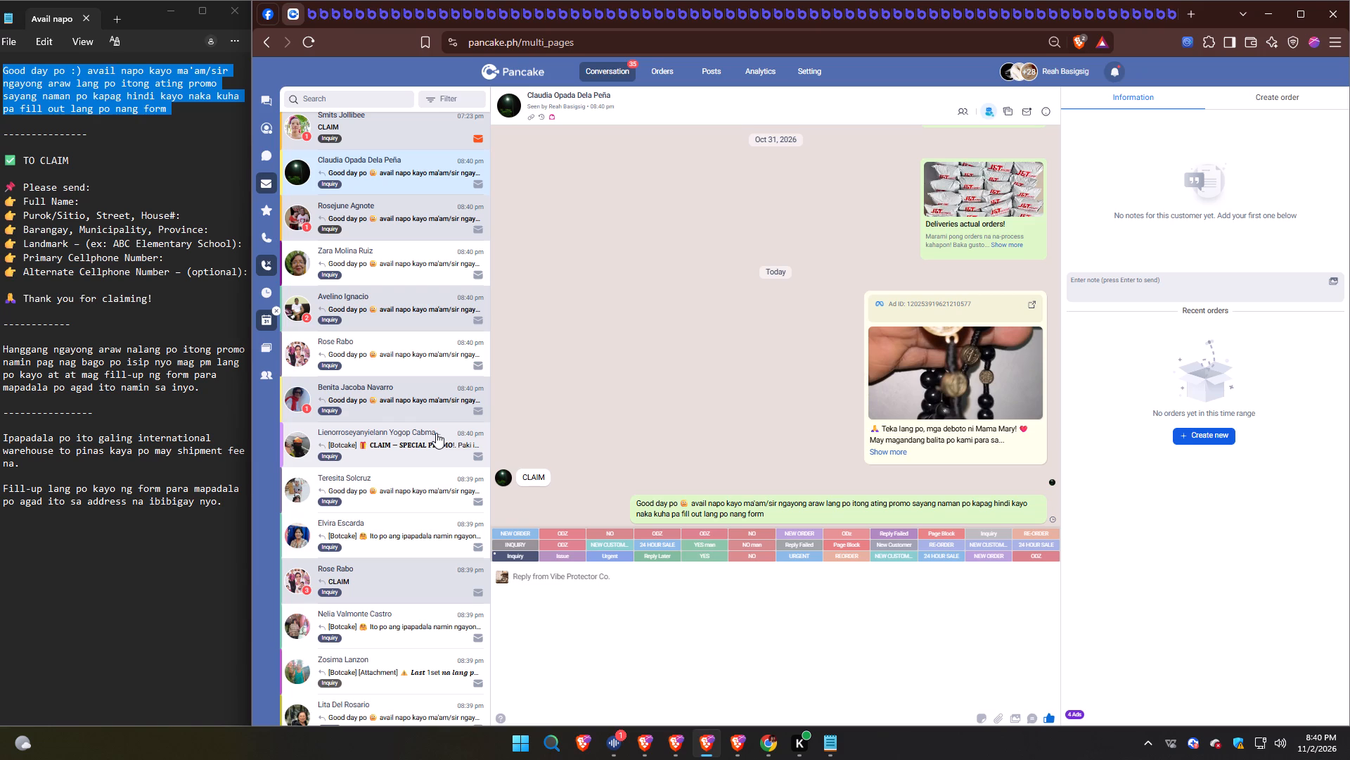
pyautogui.scroll(1, 366, 402)
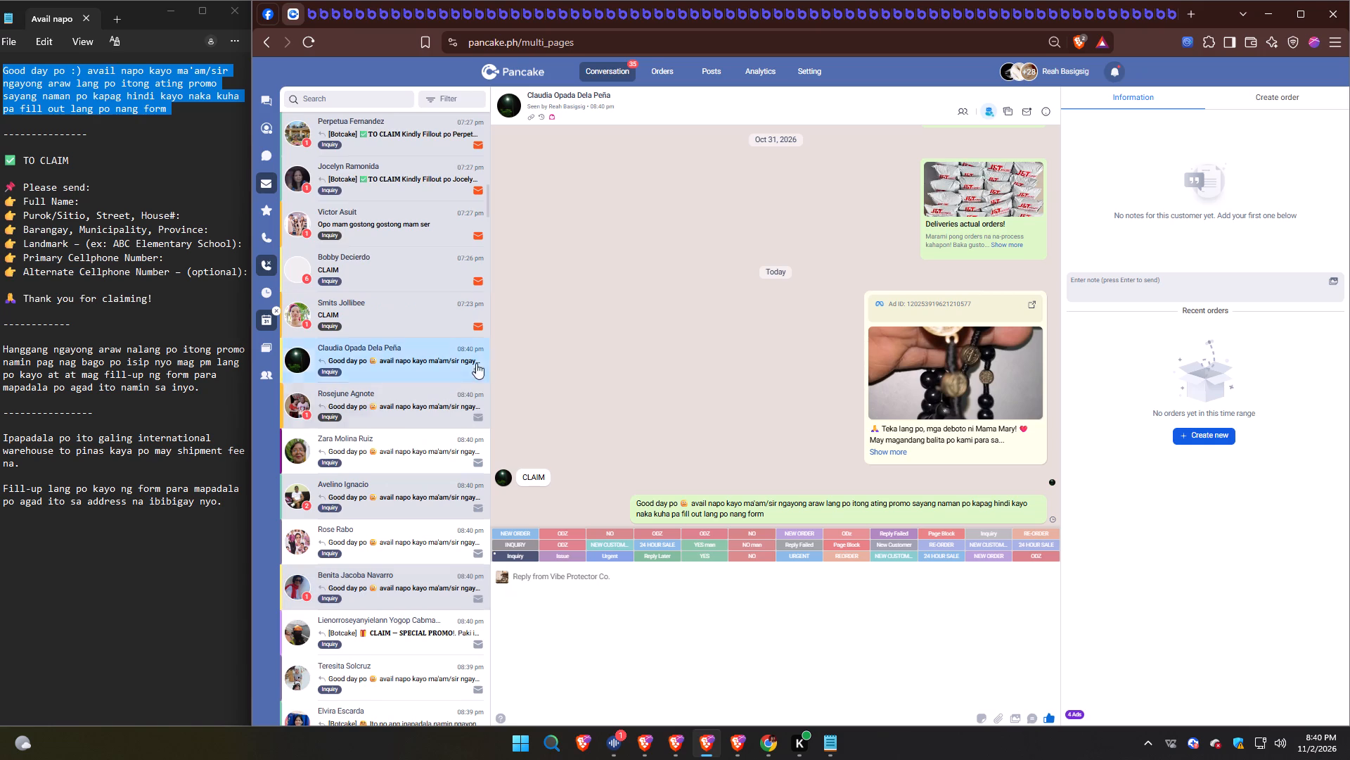
pyautogui.click(442, 312)
pyautogui.click(654, 614)
pyautogui.hotkey('ctrl', 'v')
pyautogui.press('Return')
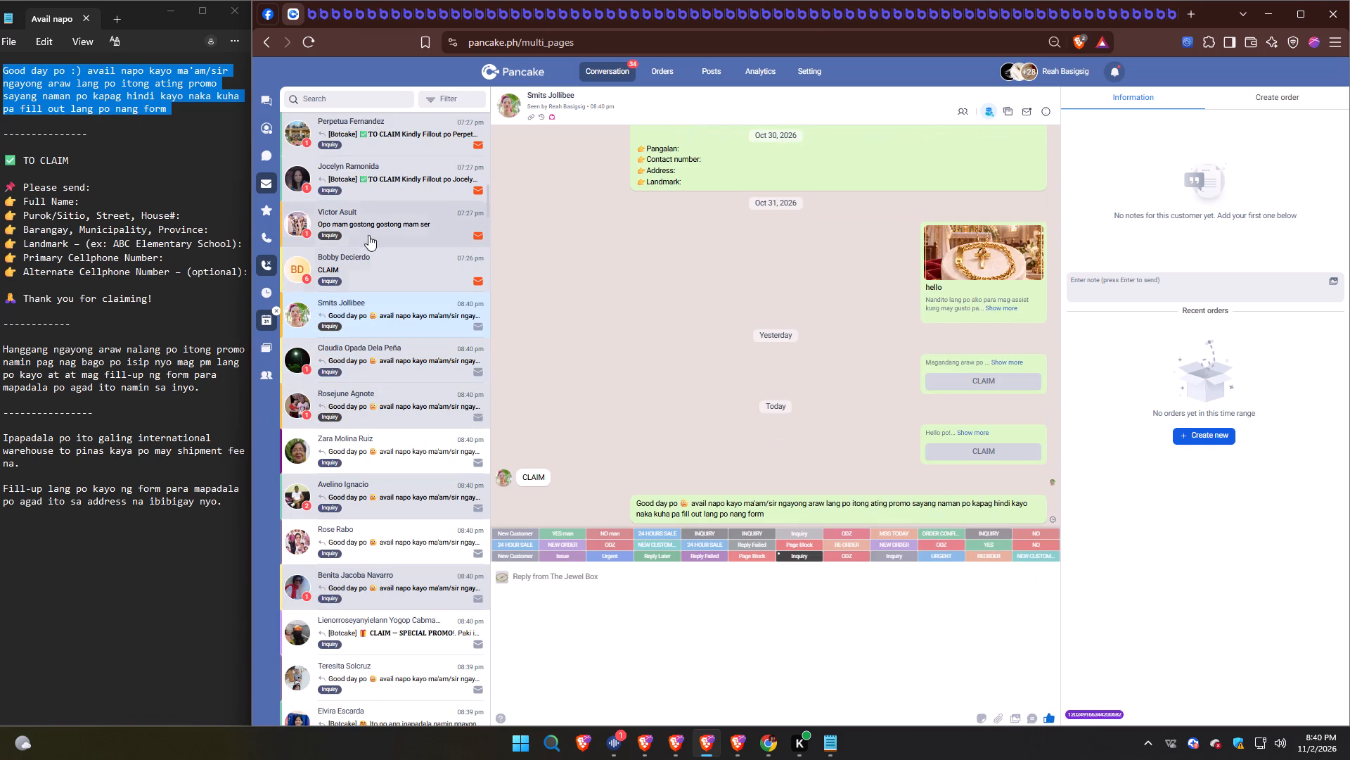
# Send the promo message to the 07:26 pm "CLAIM" conversation in Vibe Protector Co.
pyautogui.click(370, 262)
pyautogui.click(624, 652)
pyautogui.hotkey('ctrl', 'v')
pyautogui.press('Return')
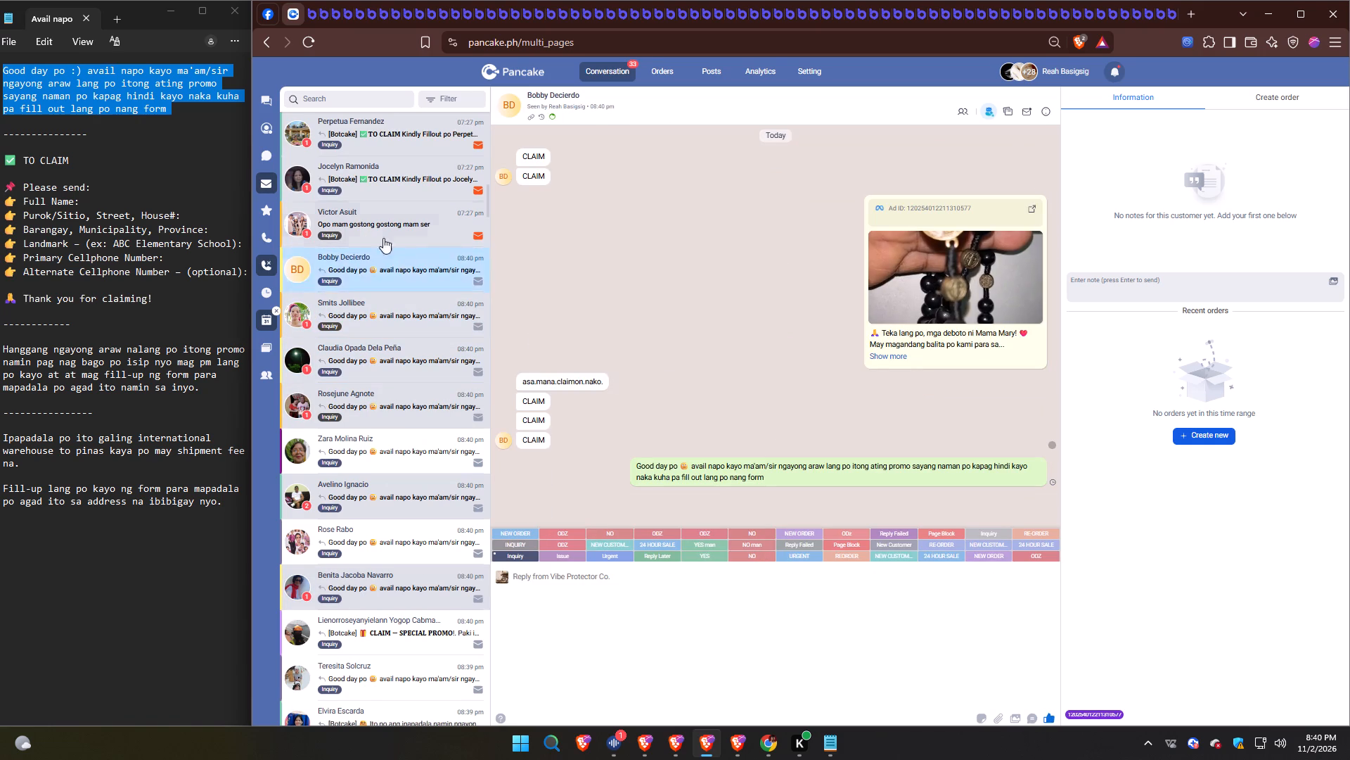
# Open the 07:27 pm customer and "TO CLAIM" bot conversations, plus the 07:28 pm and 07:29 pm bot-answered ones, without replying.
pyautogui.click(364, 223)
pyautogui.click(389, 179)
pyautogui.click(396, 148)
pyautogui.scroll(1, 382, 564)
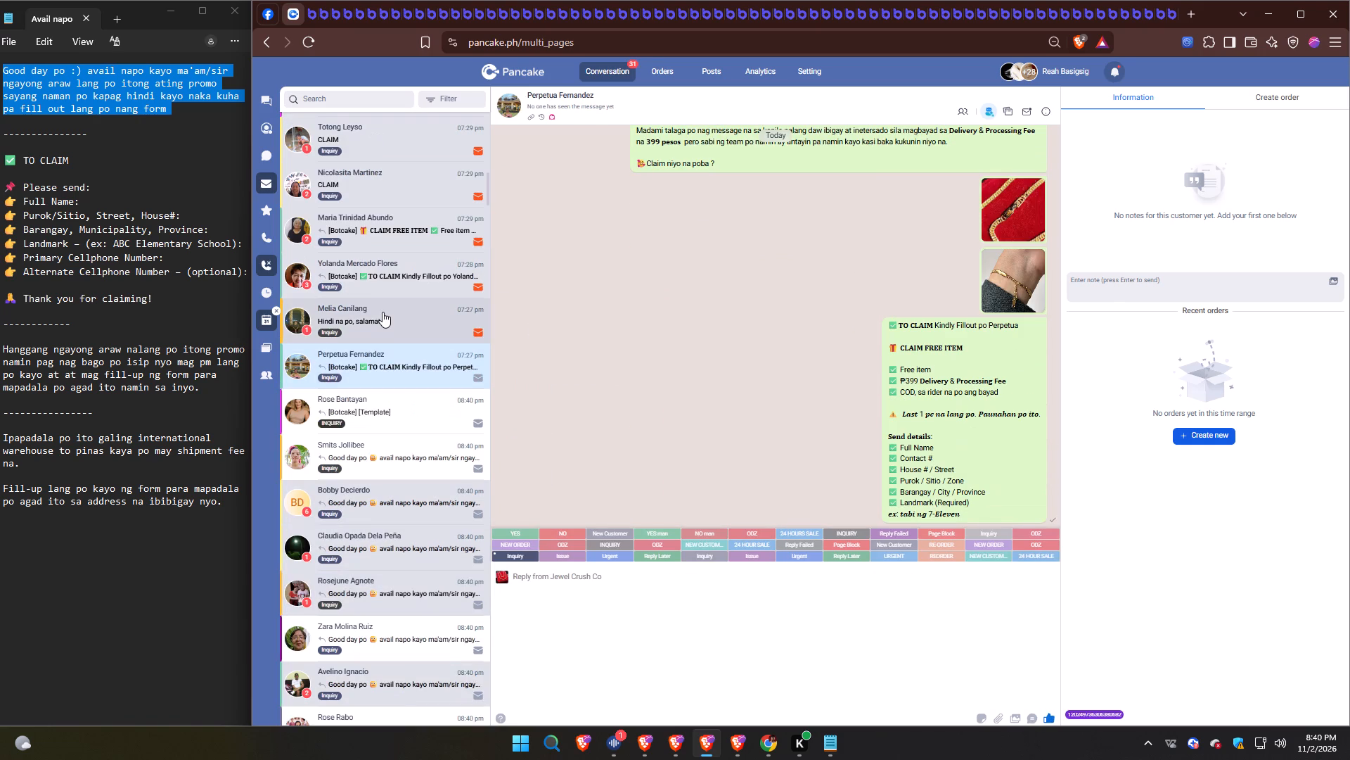
pyautogui.click(382, 312)
pyautogui.click(385, 270)
pyautogui.click(386, 240)
# Send the promo message to the two 07:29 pm "CLAIM" conversations.
pyautogui.click(388, 193)
pyautogui.click(647, 597)
pyautogui.hotkey('ctrl', 'v')
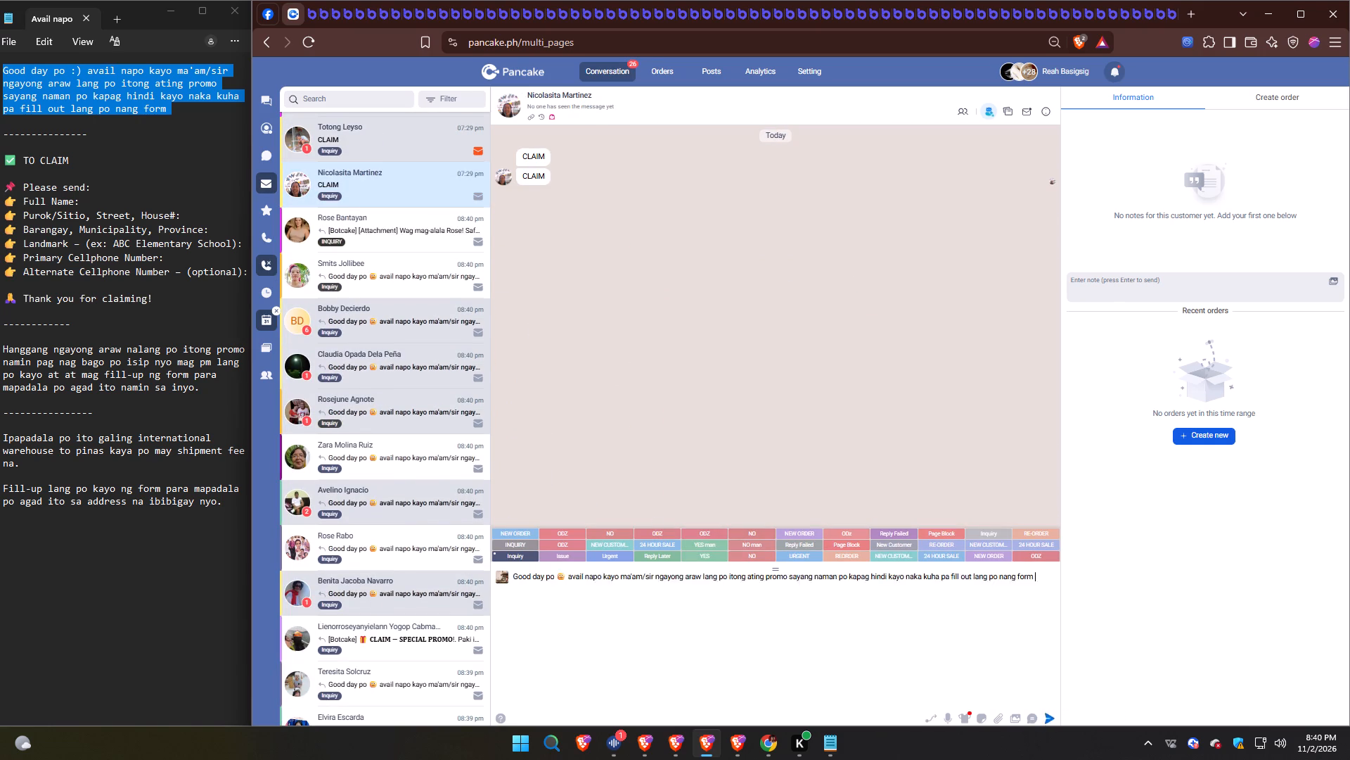
pyautogui.press('Return')
pyautogui.scroll(1, 487, 497)
pyautogui.scroll(1, 394, 521)
pyautogui.click(385, 313)
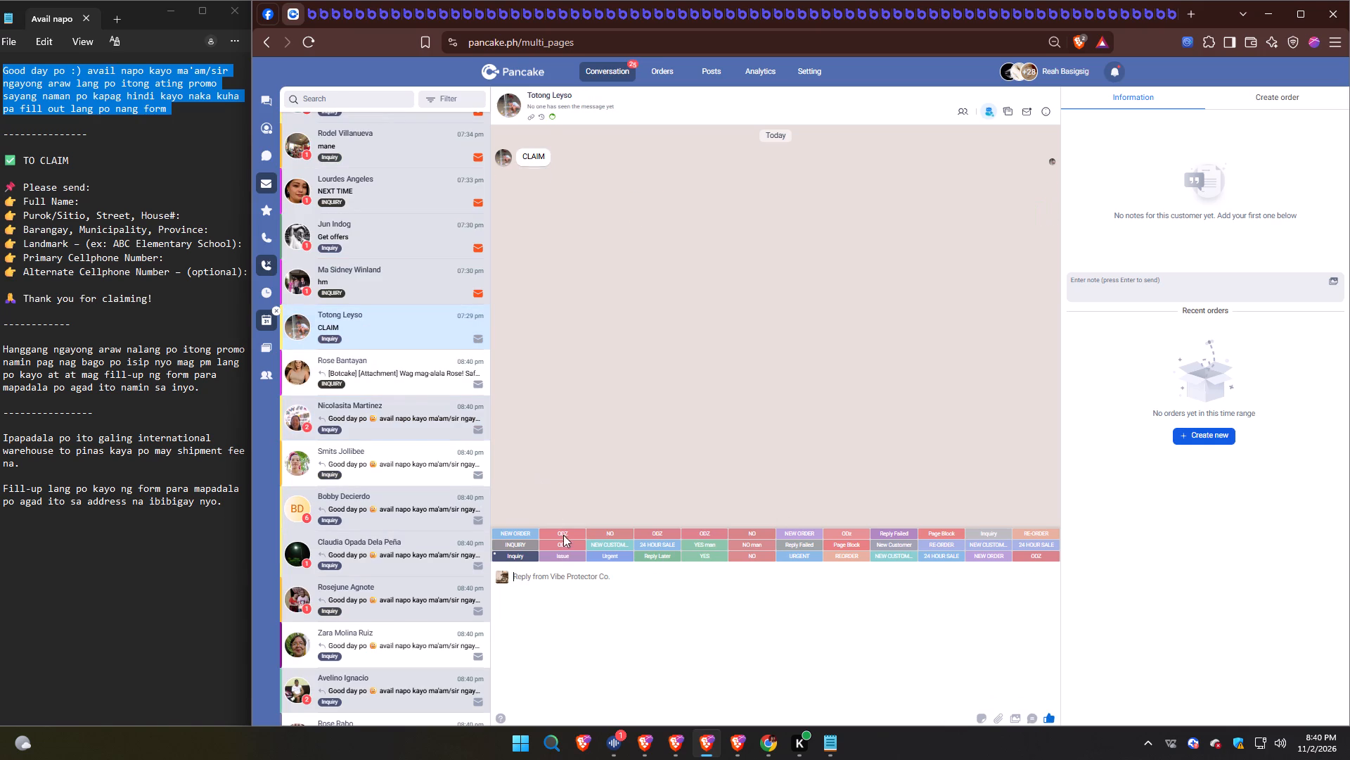
pyautogui.click(623, 673)
pyautogui.hotkey('ctrl', 'v')
pyautogui.press('Return')
# Open the 07:30 pm "hm" conversation without replying and send the promo message to the 07:30 pm "Get offers" one.
pyautogui.click(381, 278)
pyautogui.click(393, 232)
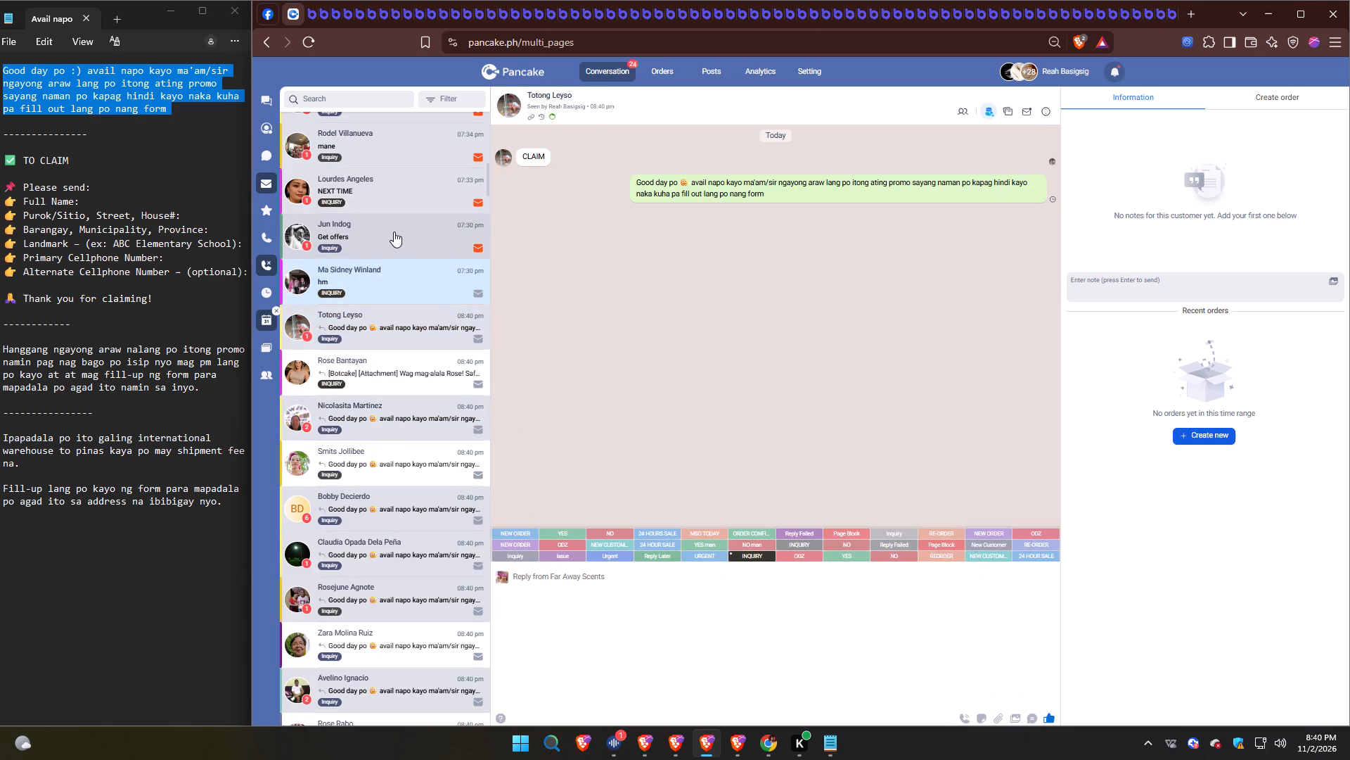
pyautogui.click(679, 628)
pyautogui.hotkey('ctrl', 'v')
pyautogui.press('Return')
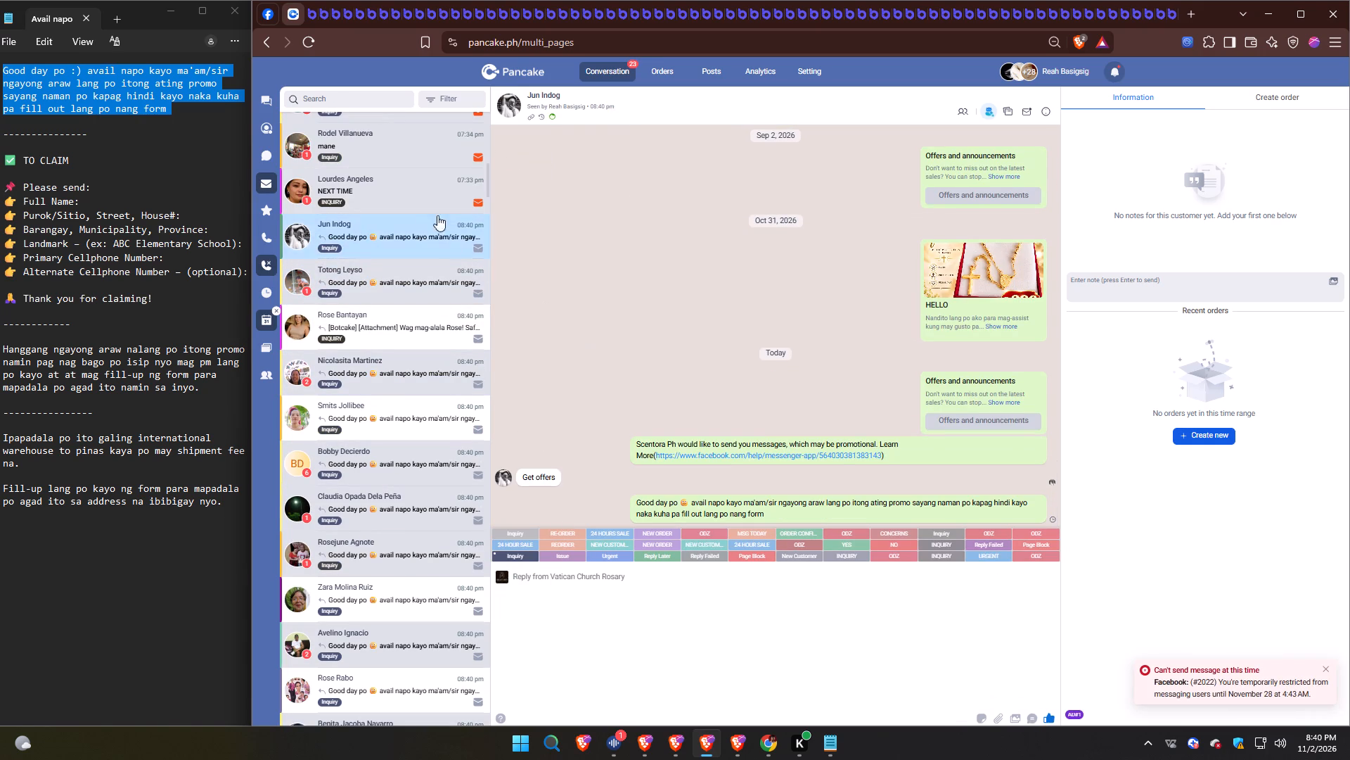
# Open the 07:33 pm "NEXT TIME" and 07:34 pm "mane" conversations without replying.
pyautogui.click(417, 189)
pyautogui.click(397, 141)
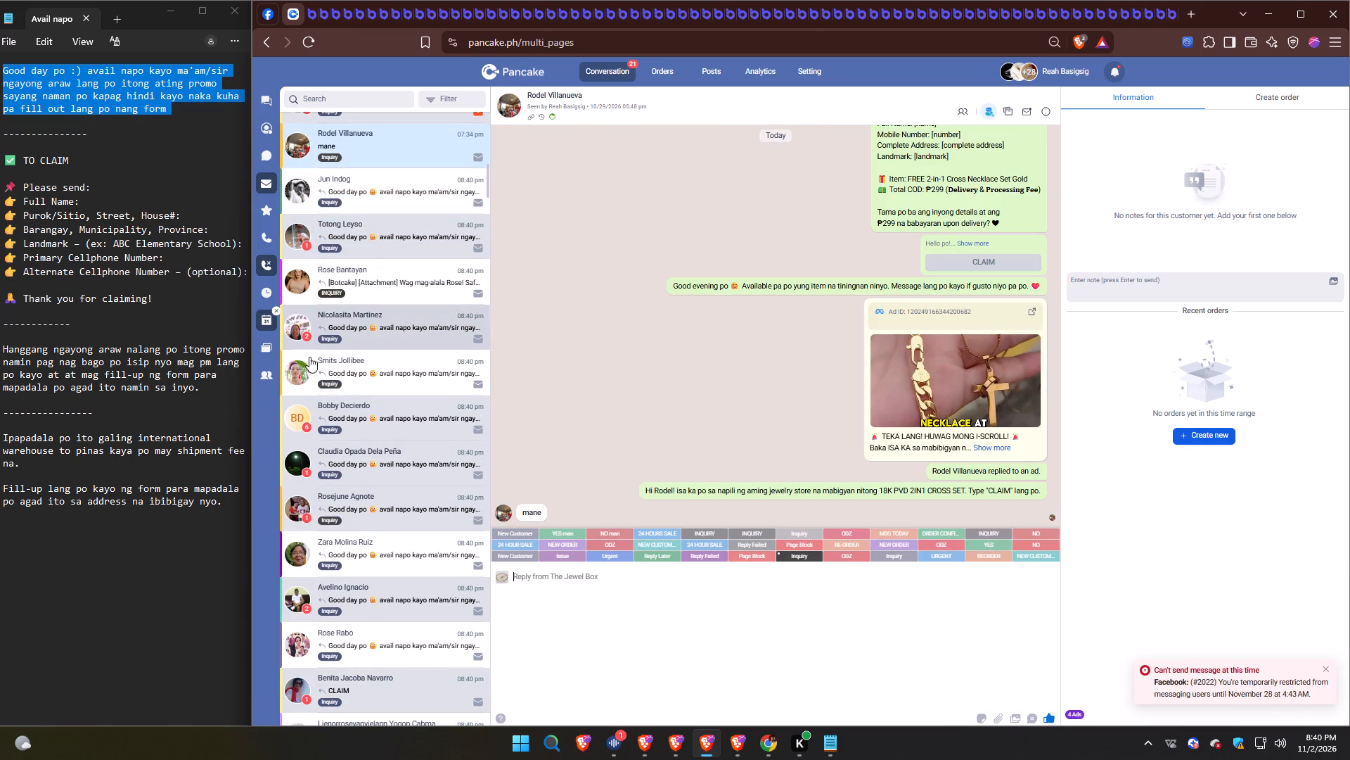
# Send the promo message to the next unread "CLAIM" conversation above the 07:34 pm one, in Vibe Protector Co.
pyautogui.scroll(1, 338, 492)
pyautogui.click(362, 279)
pyautogui.click(616, 665)
pyautogui.hotkey('ctrl', 'v')
pyautogui.press('Return')
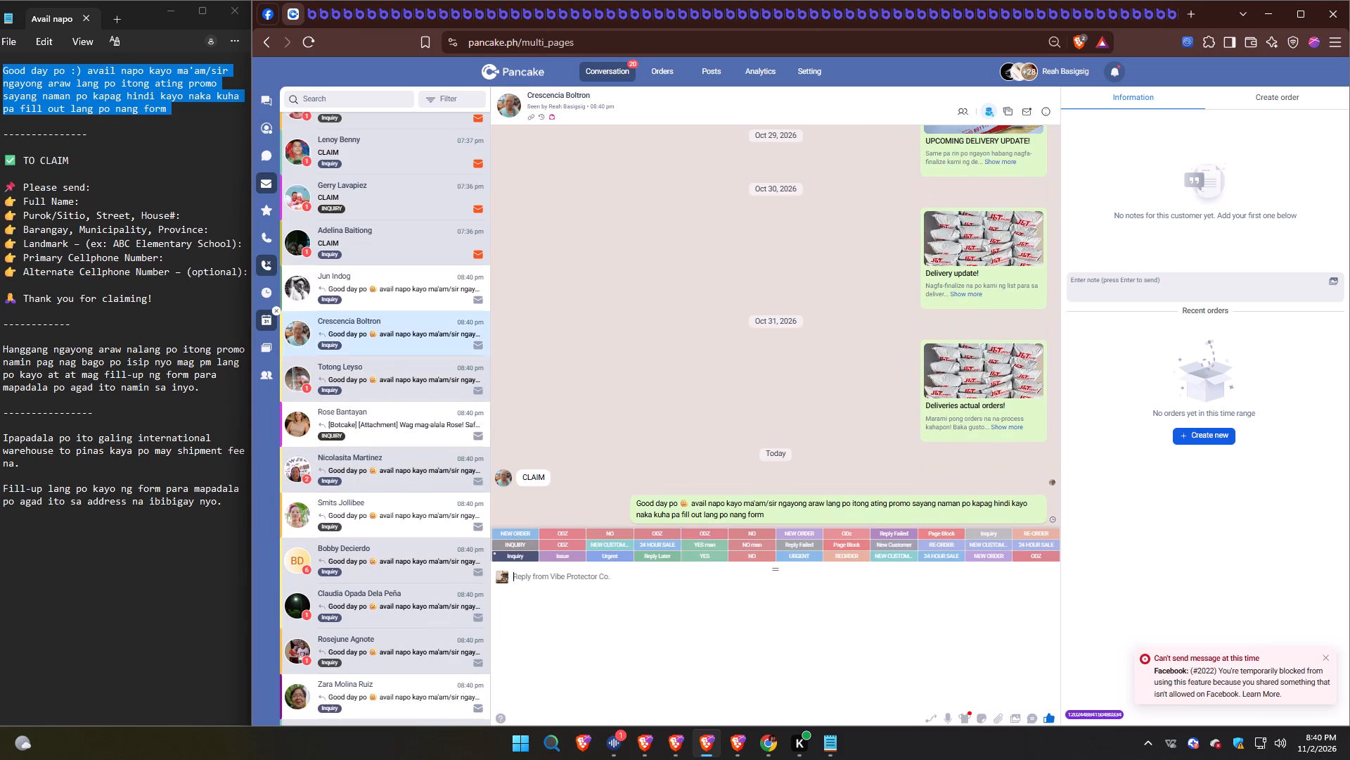
# Send the promo message to both 07:36 pm "CLAIM" conversations, in God Given Gift Project and Far Away Scents.
pyautogui.click(398, 235)
pyautogui.click(620, 642)
pyautogui.hotkey('ctrl', 'v')
pyautogui.press('Return')
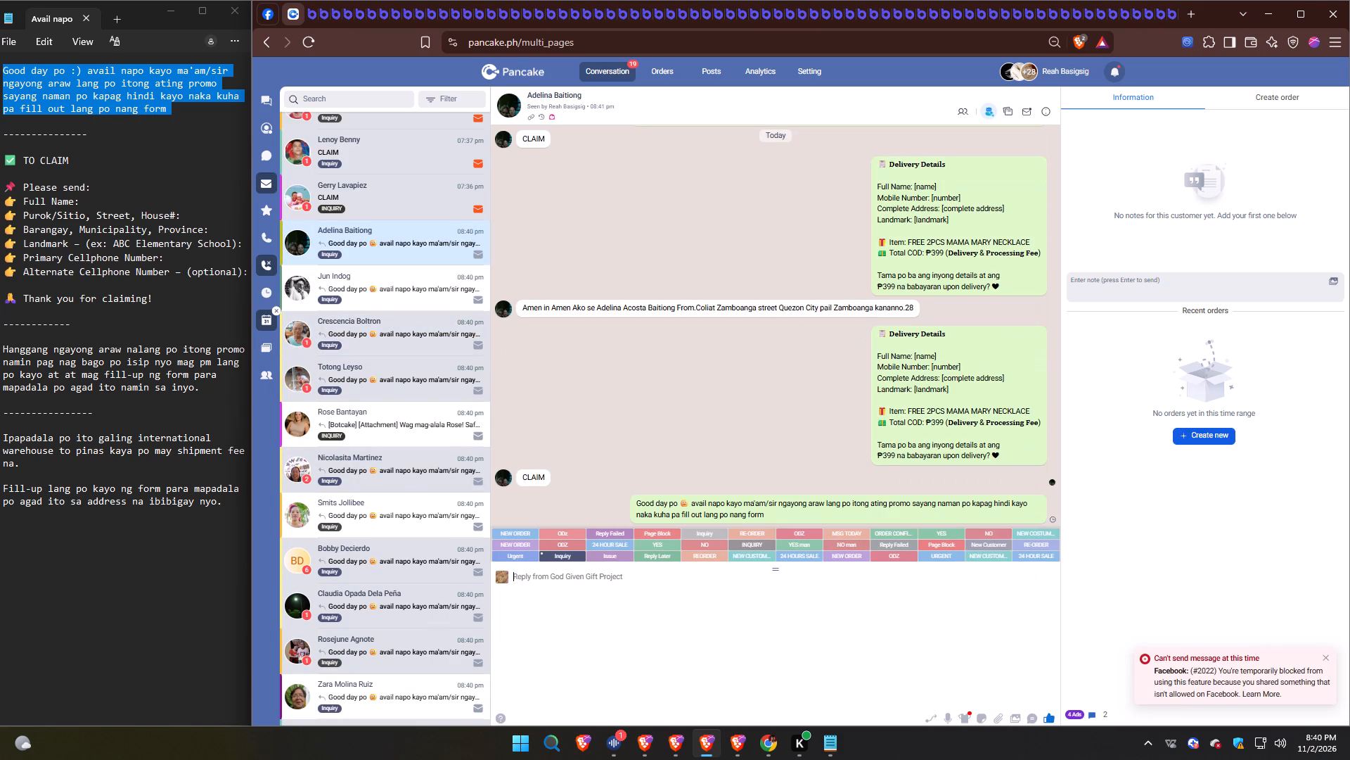
pyautogui.scroll(1, 420, 498)
pyautogui.click(399, 376)
pyautogui.click(621, 631)
pyautogui.hotkey('ctrl', 'v')
pyautogui.press('Return')
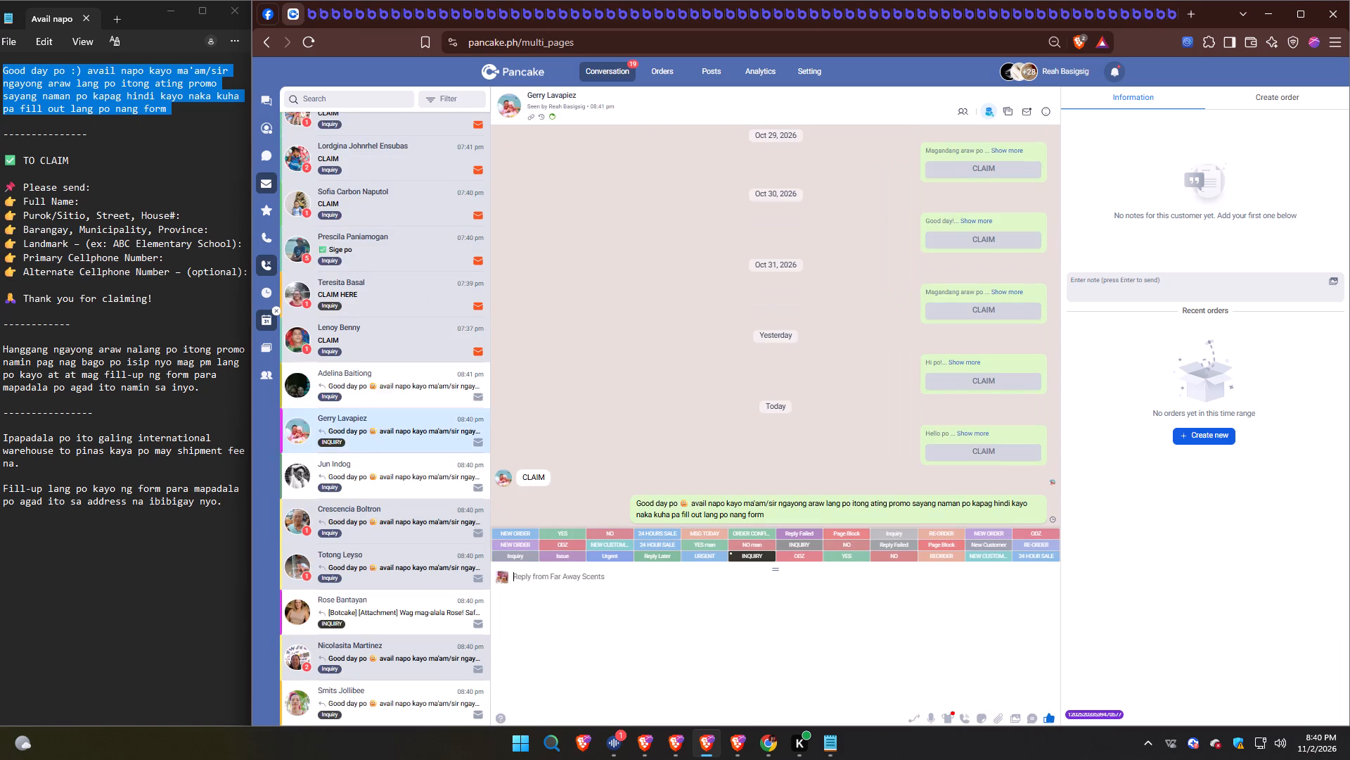
# Send the promo message to the 07:37 pm "CLAIM" and 07:39 pm "CLAIM HERE" conversations.
pyautogui.click(371, 329)
pyautogui.click(617, 658)
pyautogui.hotkey('ctrl', 'v')
pyautogui.press('Return')
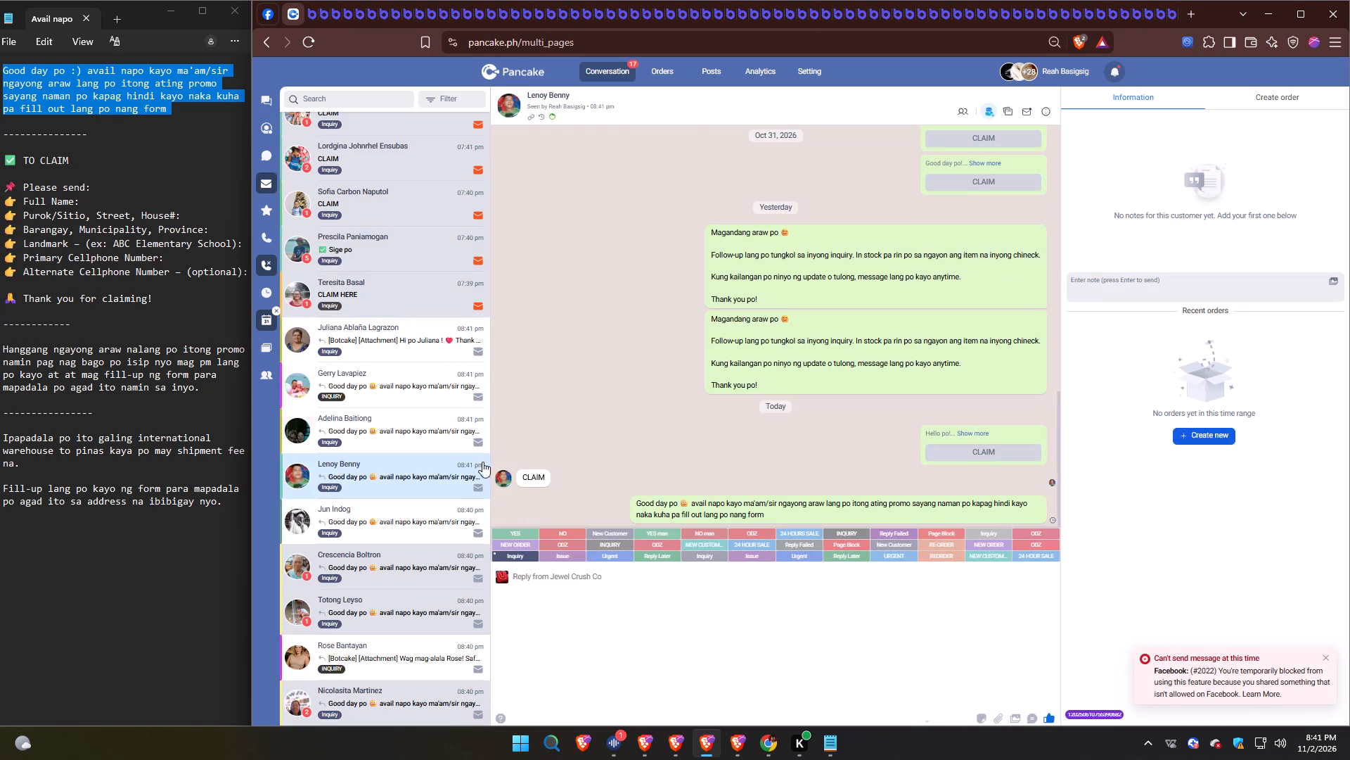
pyautogui.click(400, 274)
pyautogui.click(661, 701)
pyautogui.keyDown('ctrl'); pyautogui.click(667, 637); pyautogui.keyUp('ctrl')
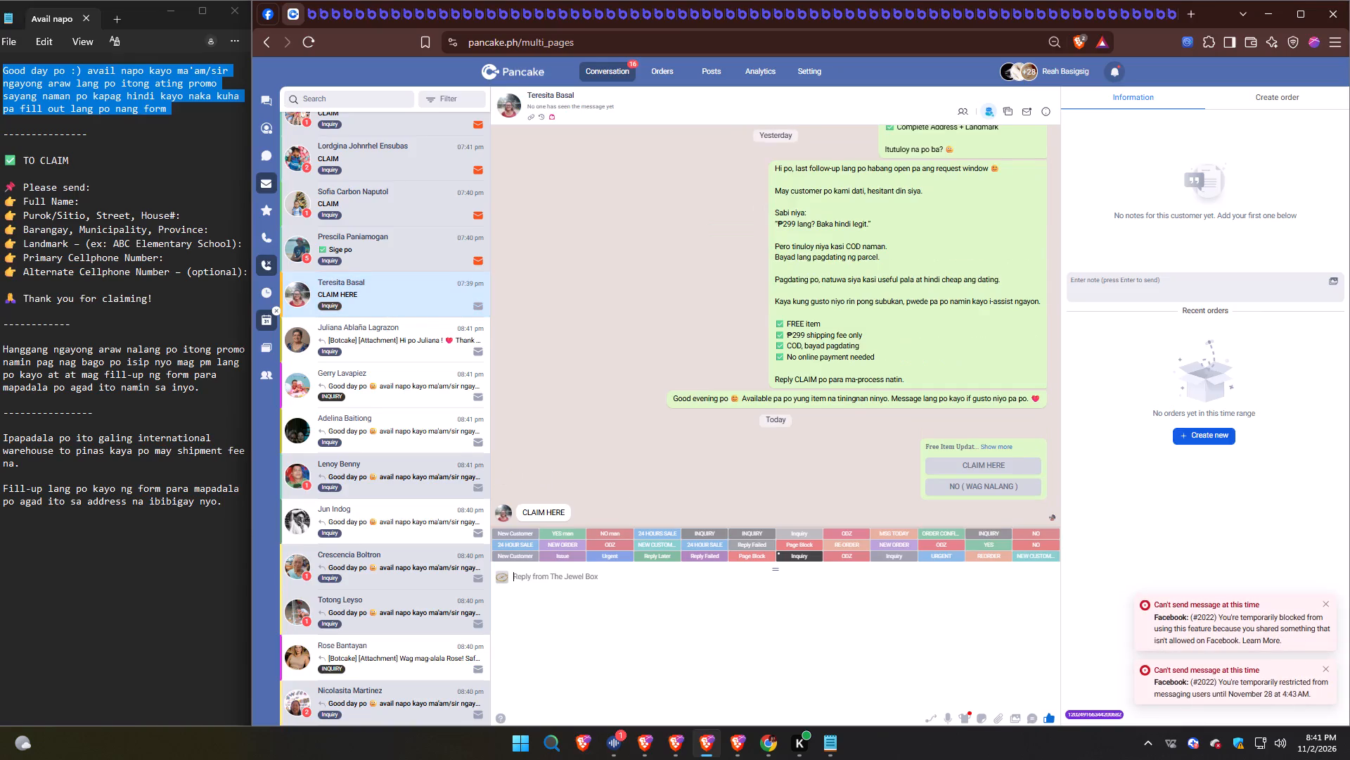
pyautogui.hotkey('ctrl', 'v')
pyautogui.press('Return')
# Open the 07:40 pm "Sige po" conversation without replying and send the promo message to the 07:40 pm and 07:41 pm "CLAIM" ones.
pyautogui.click(420, 245)
pyautogui.click(405, 203)
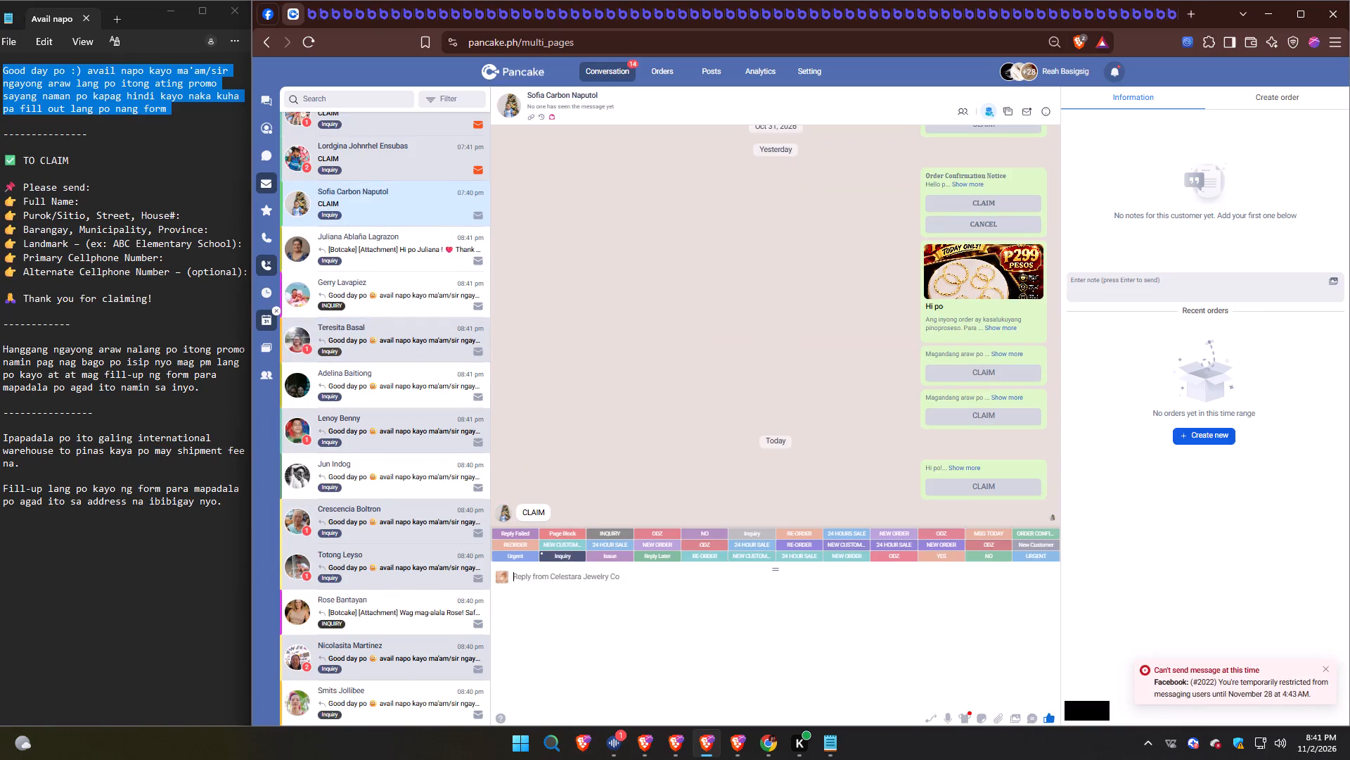
pyautogui.click(628, 611)
pyautogui.hotkey('ctrl', 'v')
pyautogui.press('Return')
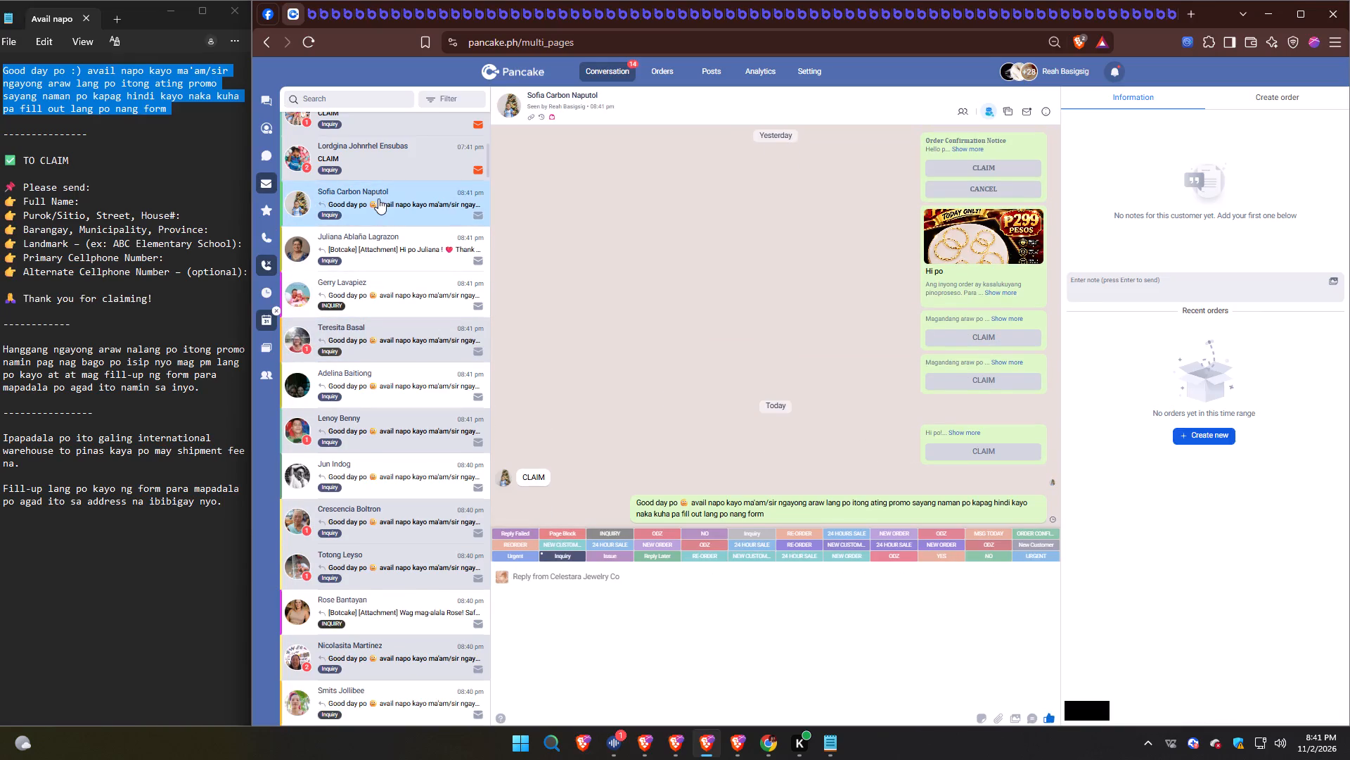
pyautogui.click(384, 145)
pyautogui.click(660, 618)
pyautogui.hotkey('ctrl', 'v')
pyautogui.press('Return')
# Send the promo message to the 07:42 pm conversations: two reading "CLAIM" and one reading "Amen po".
pyautogui.scroll(1, 445, 477)
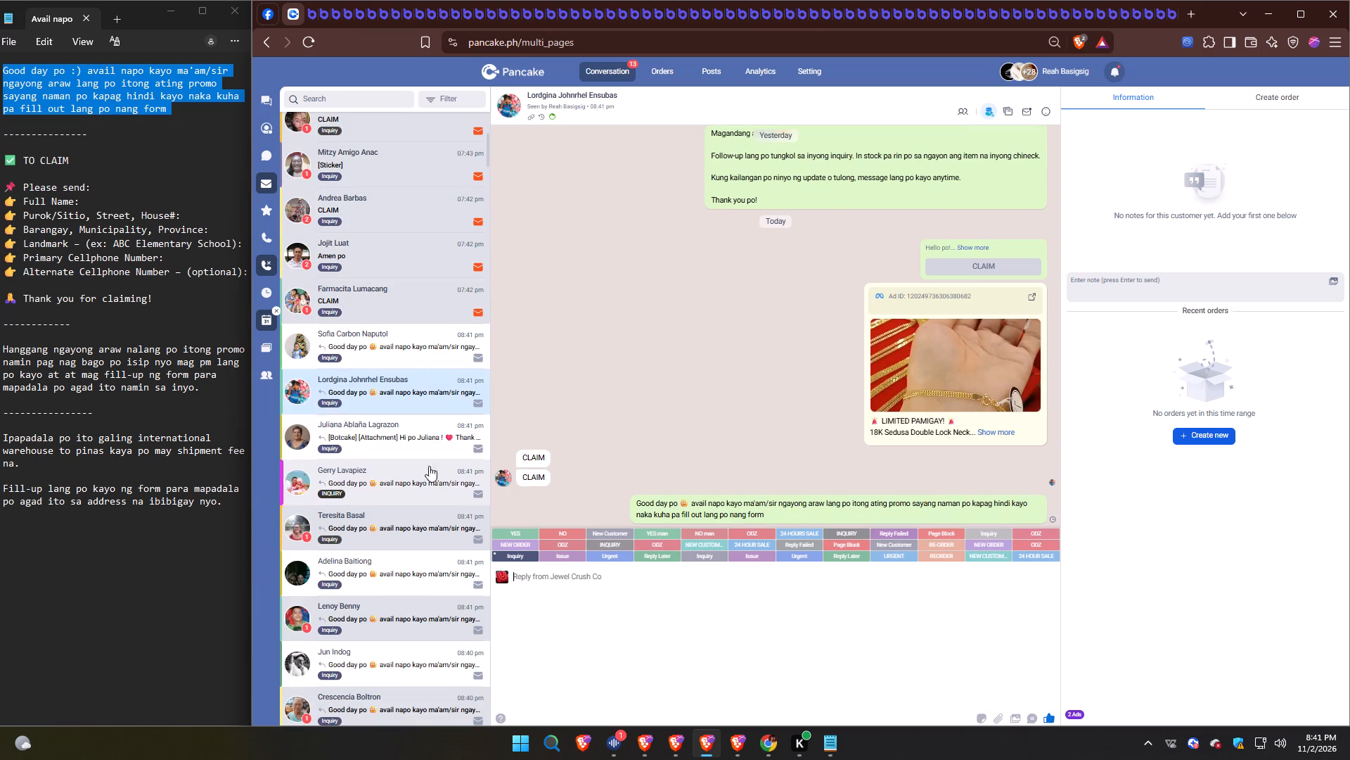
pyautogui.click(409, 303)
pyautogui.click(655, 687)
pyautogui.hotkey('ctrl', 'v')
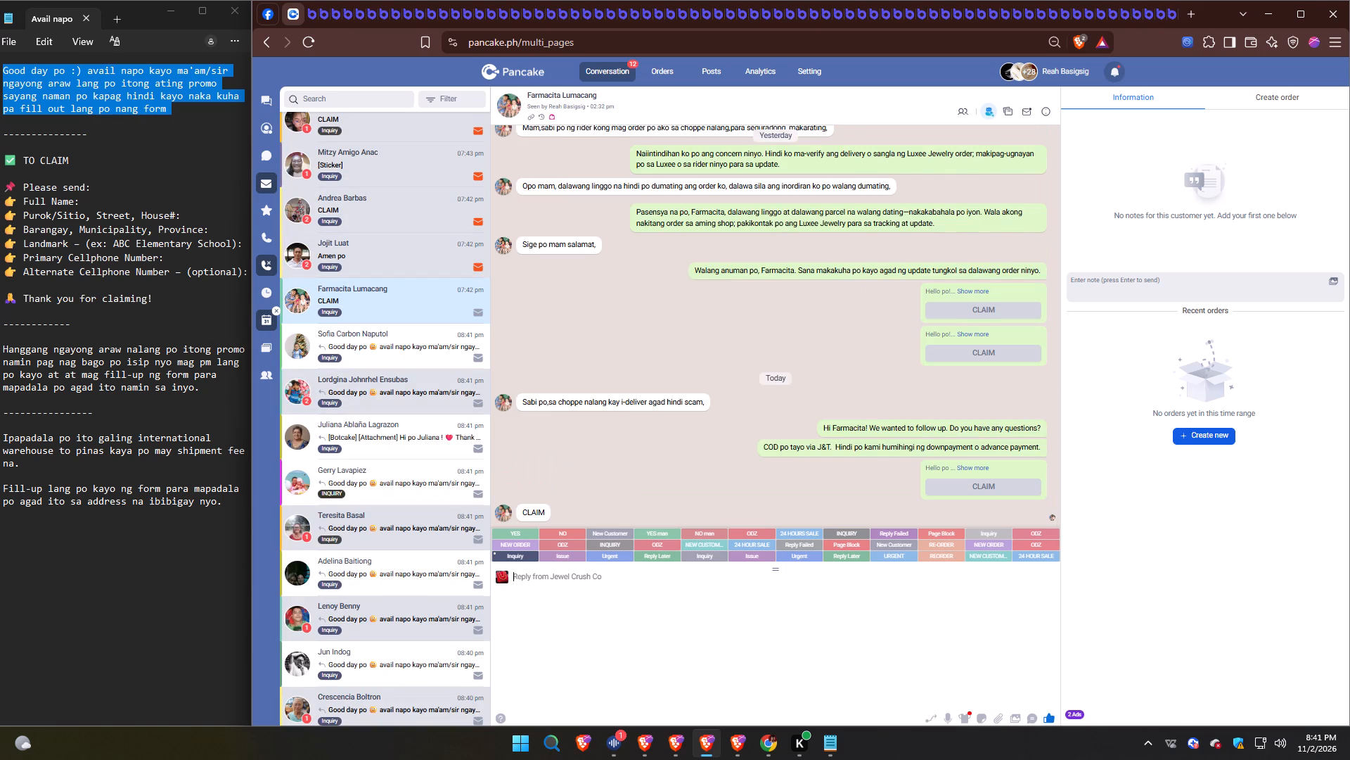
pyautogui.press('Return')
pyautogui.click(405, 262)
pyautogui.click(628, 647)
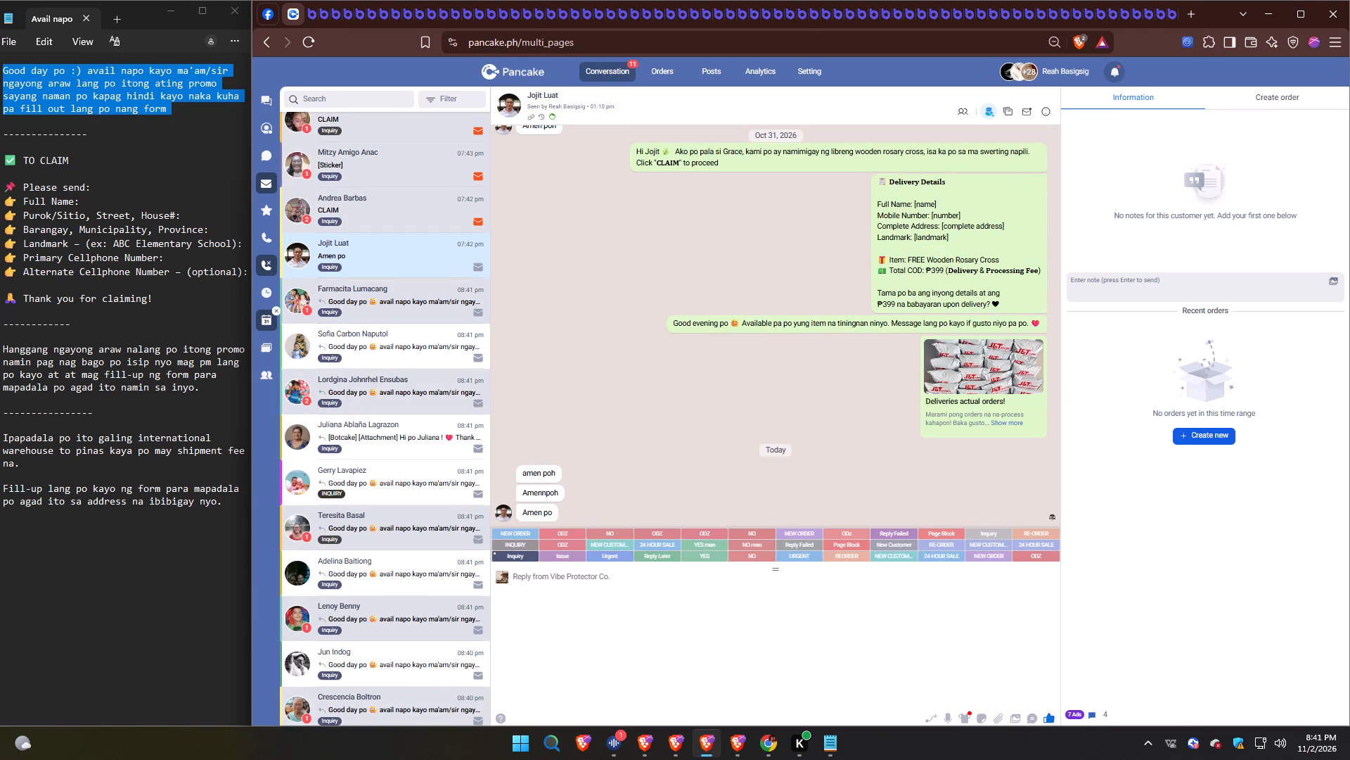
pyautogui.hotkey('ctrl', 'v')
pyautogui.press('Return')
pyautogui.click(383, 226)
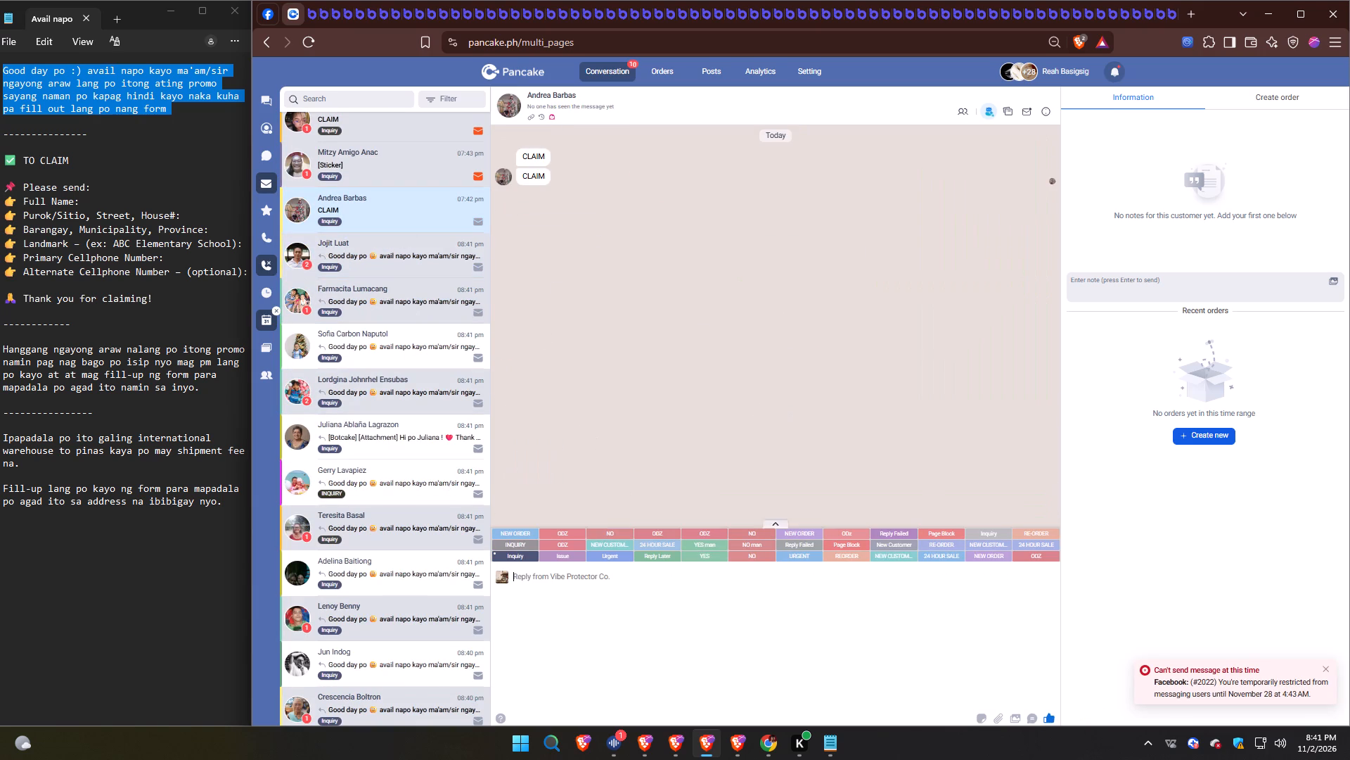
pyautogui.click(689, 618)
pyautogui.hotkey('ctrl', 'v')
pyautogui.press('Return')
# Open the 07:43 pm "[Sticker]" conversation without replying and send the promo message to the 07:45 pm and 07:46 pm "CLAIM" ones.
pyautogui.scroll(1, 407, 547)
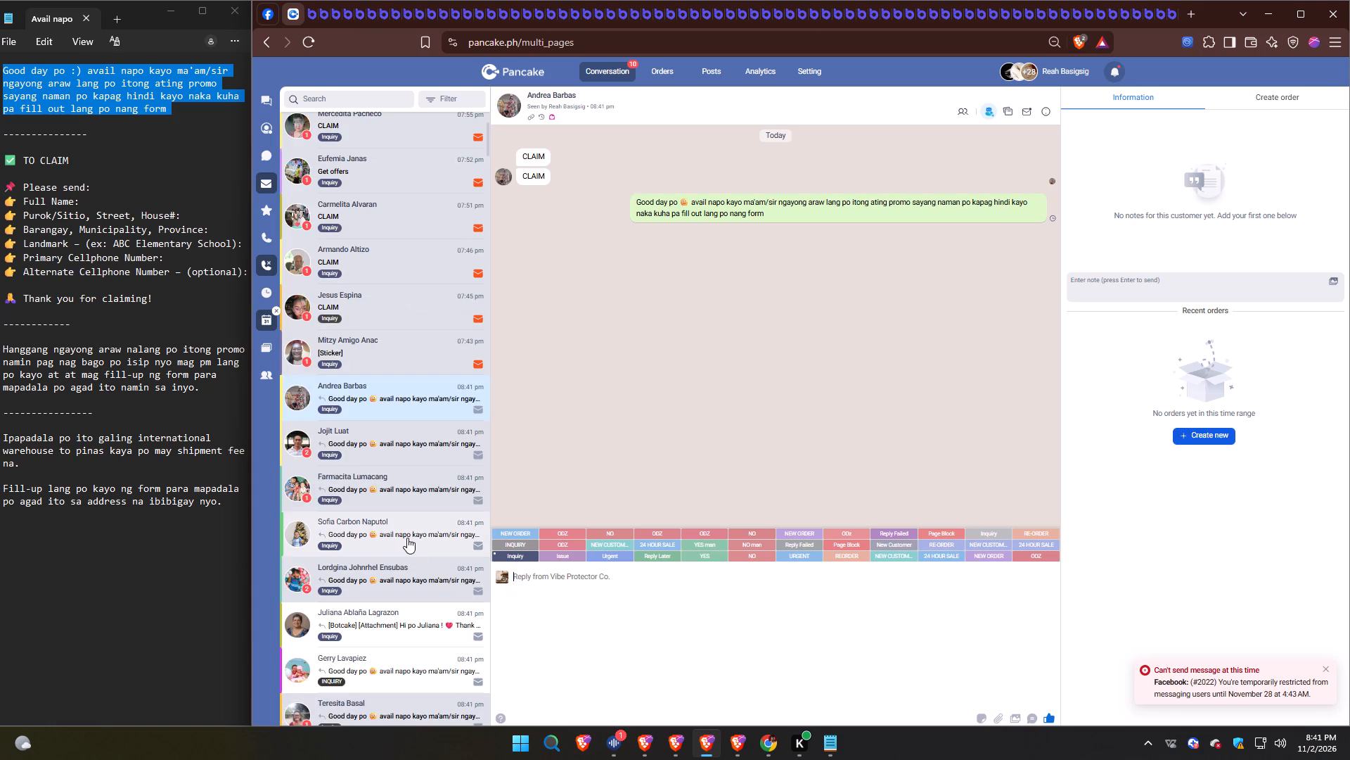
pyautogui.click(419, 348)
pyautogui.click(409, 317)
pyautogui.click(612, 619)
pyautogui.hotkey('ctrl', 'v')
pyautogui.press('Return')
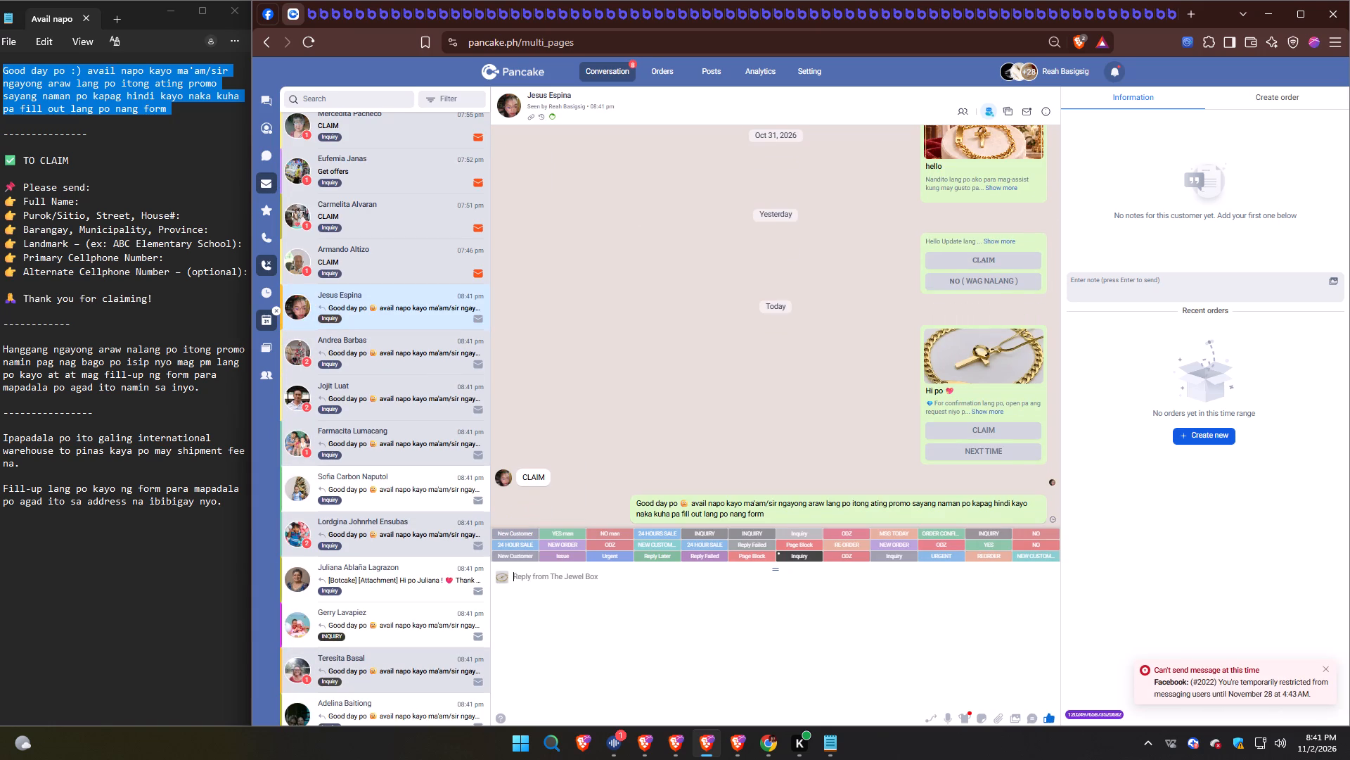
pyautogui.click(382, 269)
pyautogui.click(668, 643)
pyautogui.hotkey('ctrl', 'v')
pyautogui.press('Return')
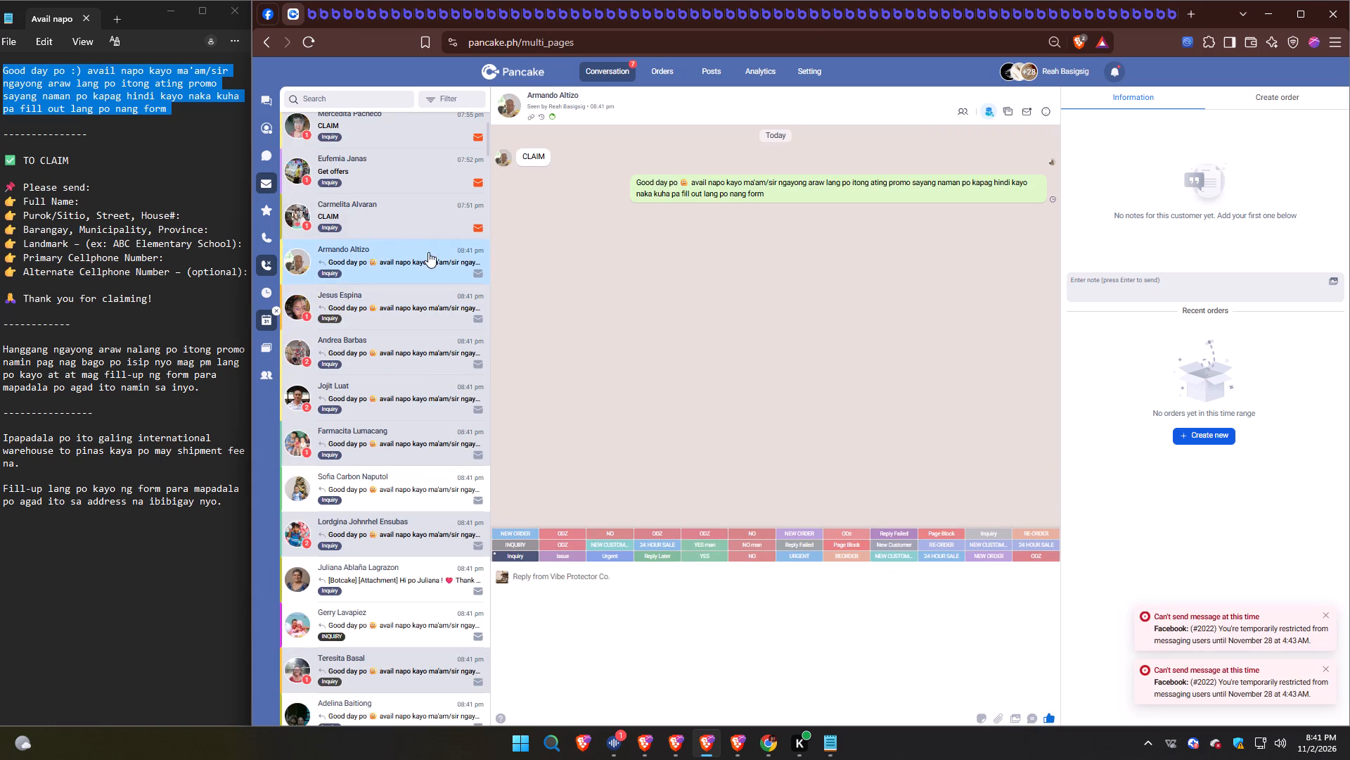
# Send the promo message to the 07:51 pm "CLAIM" and 07:52 pm "Get offers" conversations.
pyautogui.click(389, 210)
pyautogui.click(618, 602)
pyautogui.hotkey('ctrl', 'v')
pyautogui.press('Return')
pyautogui.scroll(1, 424, 533)
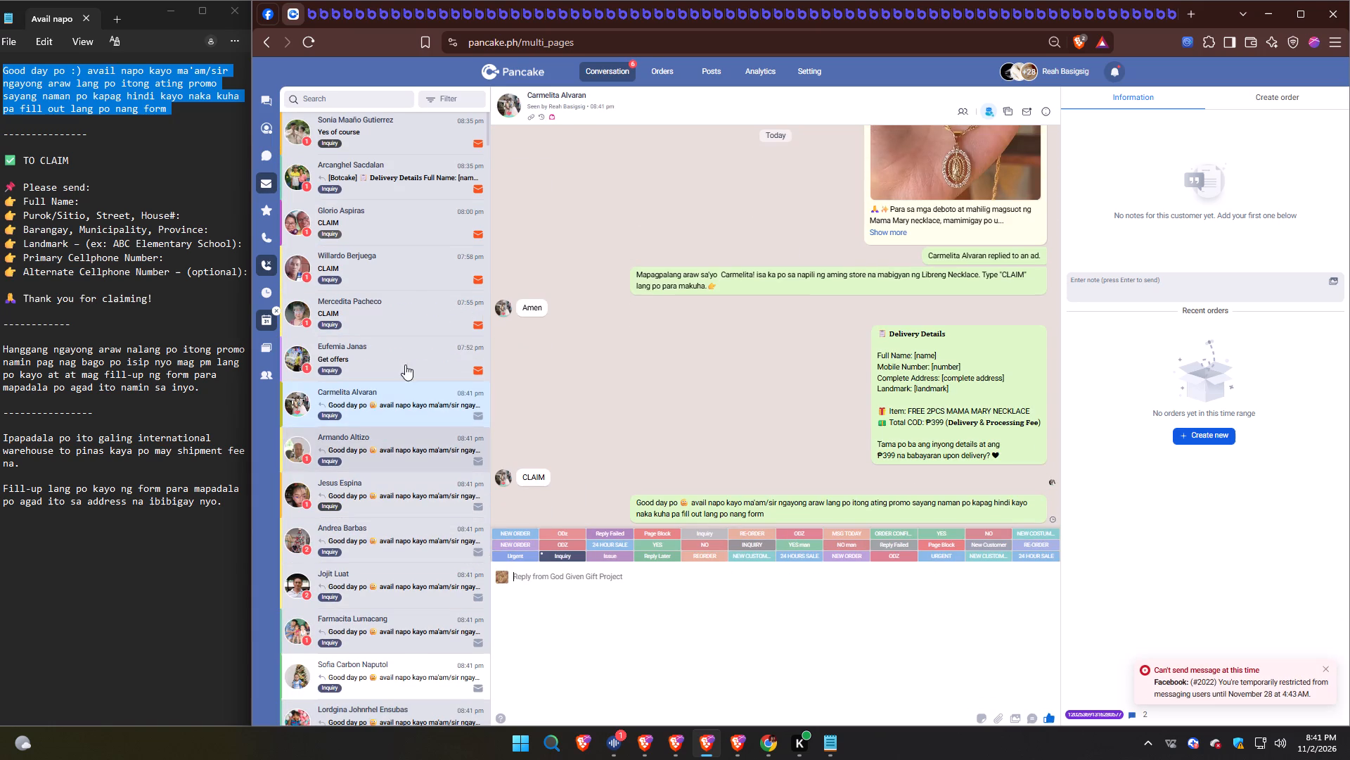
pyautogui.click(416, 349)
pyautogui.click(651, 642)
pyautogui.hotkey('ctrl', 'v')
pyautogui.press('Return')
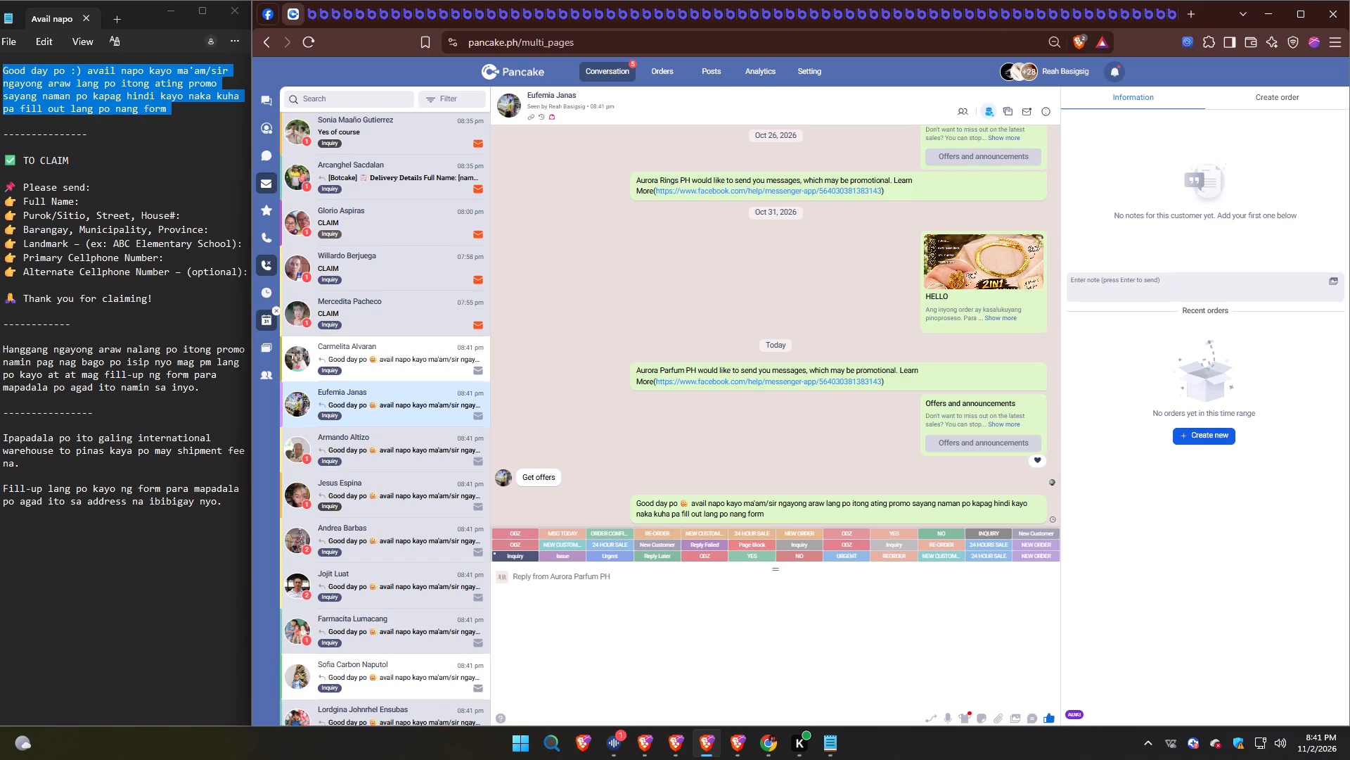
# Send the promo message to the 07:55 pm and 08:00 pm "CLAIM" conversations, opening the 07:58 pm one without replying.
pyautogui.click(391, 328)
pyautogui.click(709, 691)
pyautogui.hotkey('ctrl', 'v')
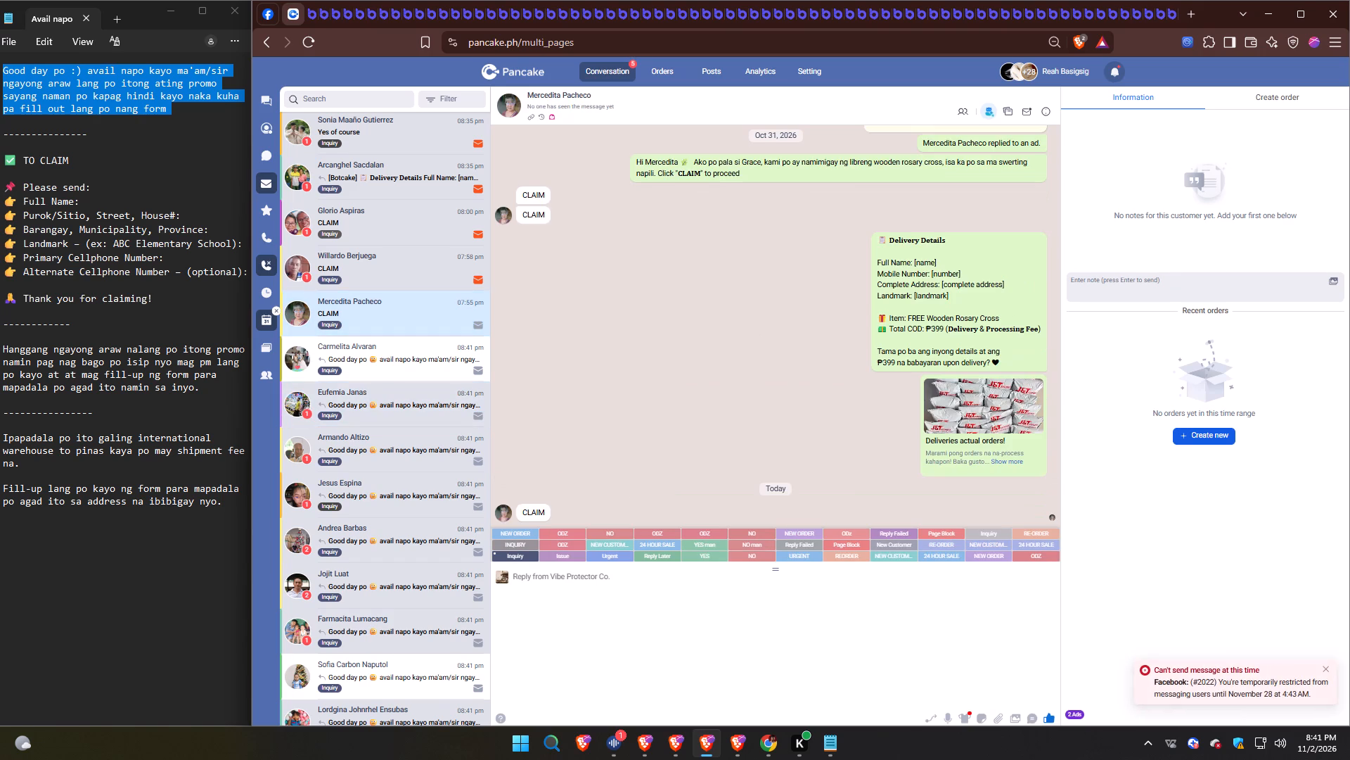
pyautogui.press('Return')
pyautogui.click(415, 265)
pyautogui.click(417, 239)
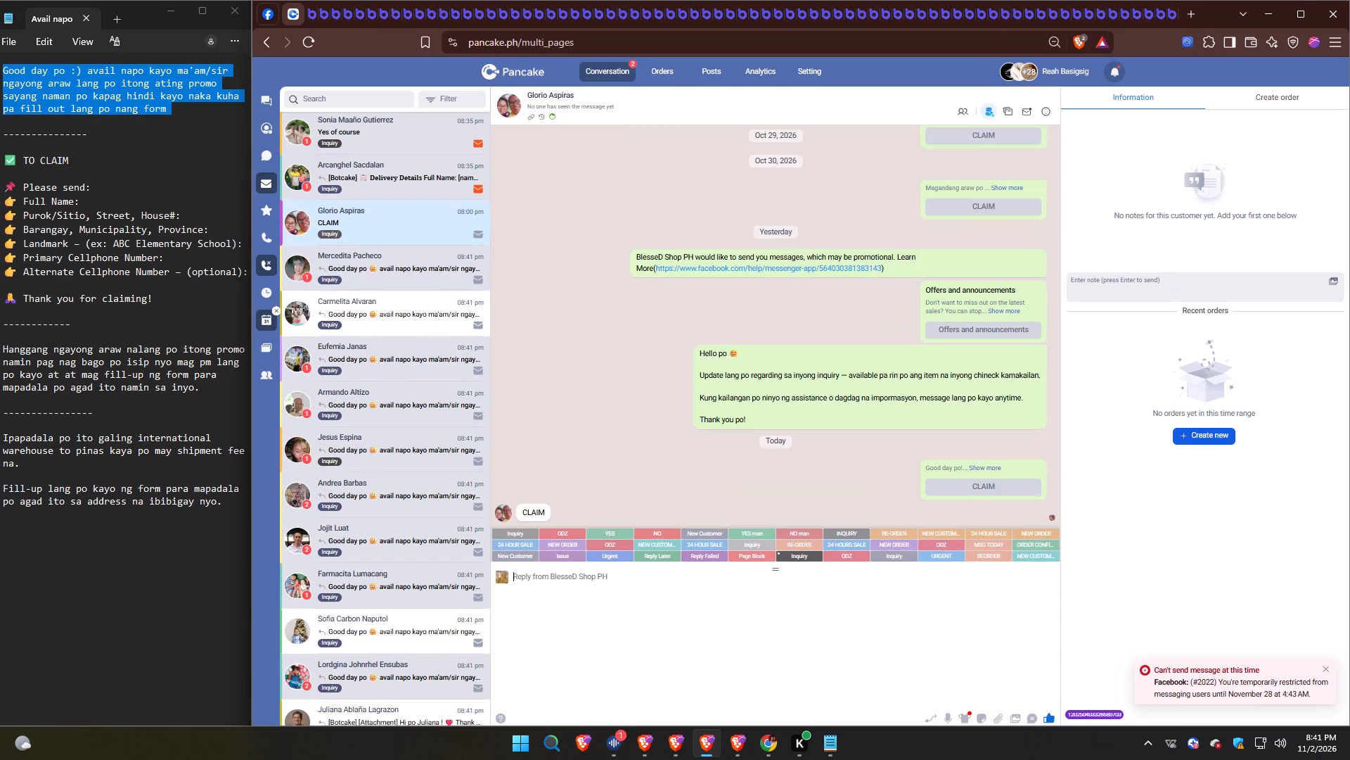
pyautogui.click(632, 601)
pyautogui.hotkey('ctrl', 'v')
pyautogui.press('Return')
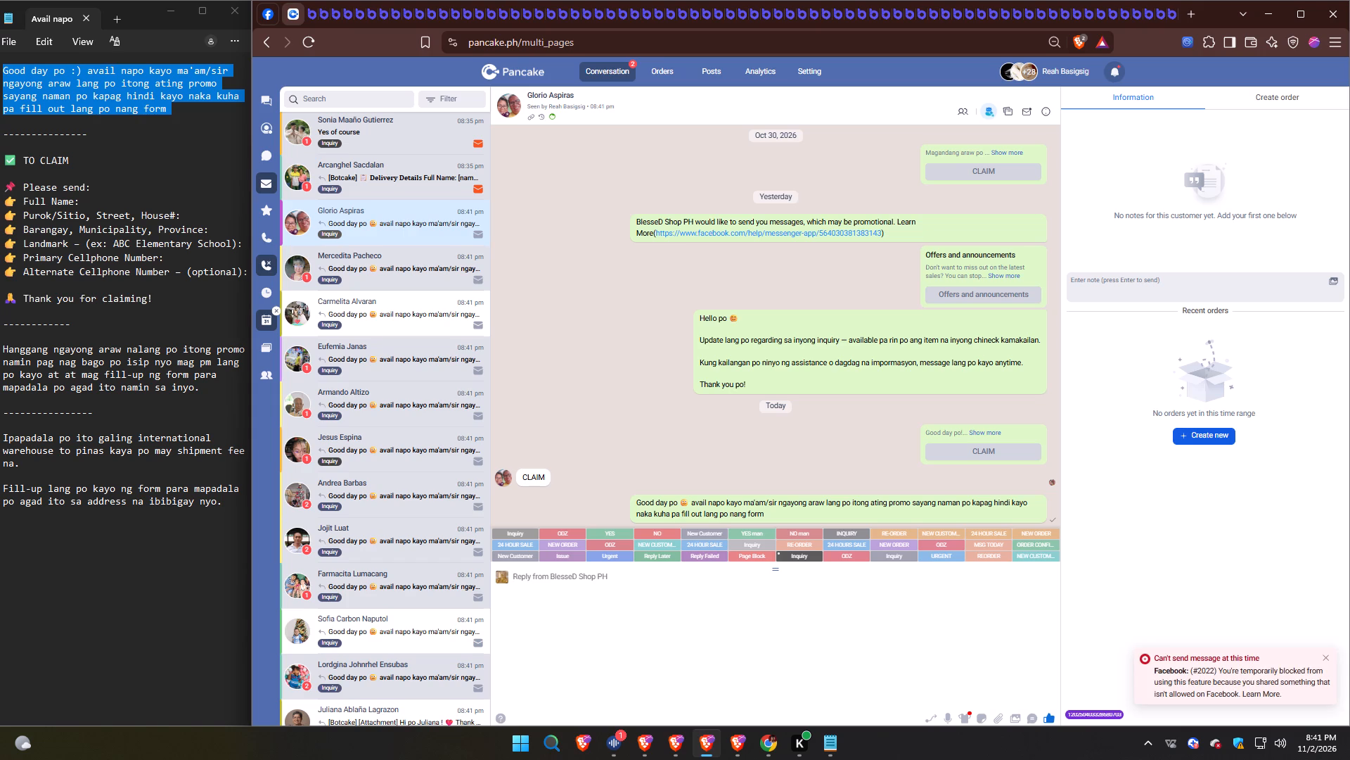
# Open the 08:35 pm "Delivery Details" bot conversation without replying and send the promo message to the 08:35 pm "Yes of course" one.
pyautogui.click(403, 255)
pyautogui.click(400, 214)
pyautogui.click(399, 196)
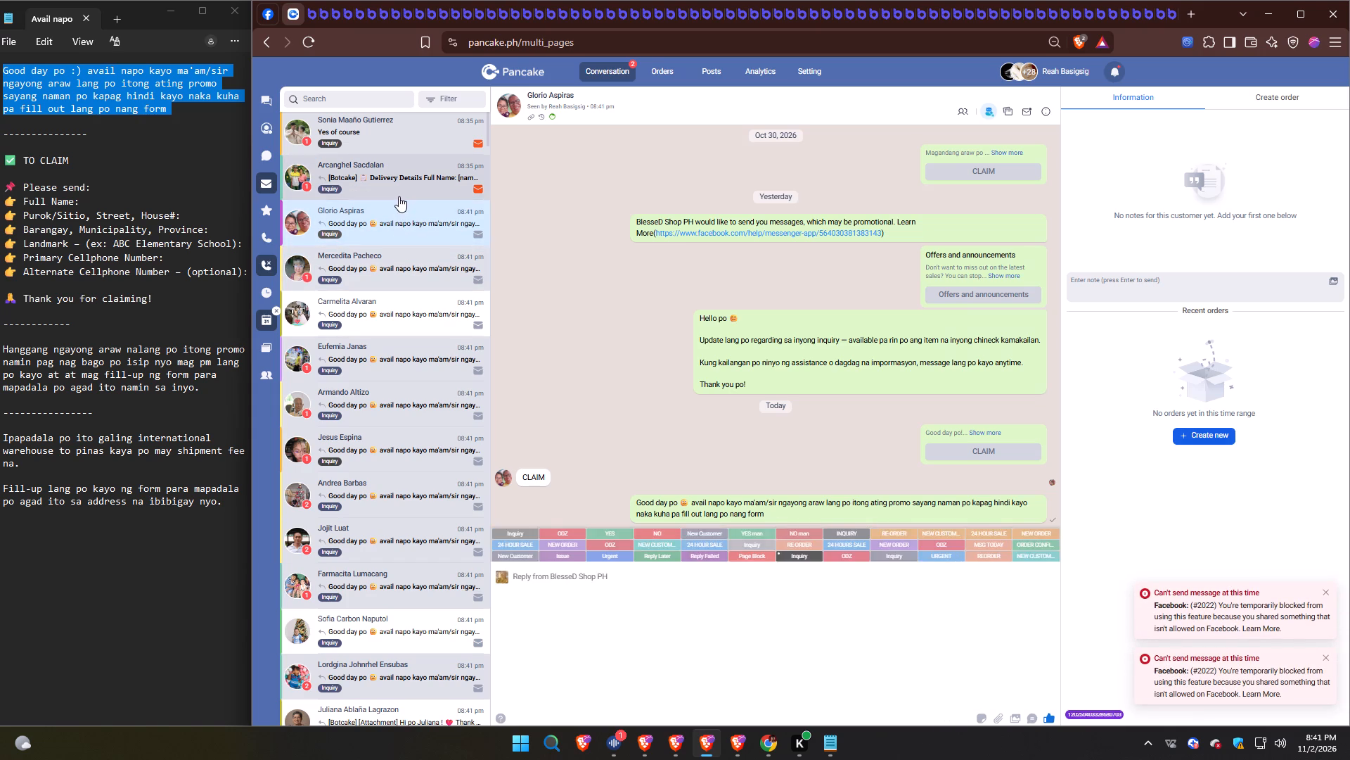
pyautogui.click(402, 132)
pyautogui.scroll(1, 407, 462)
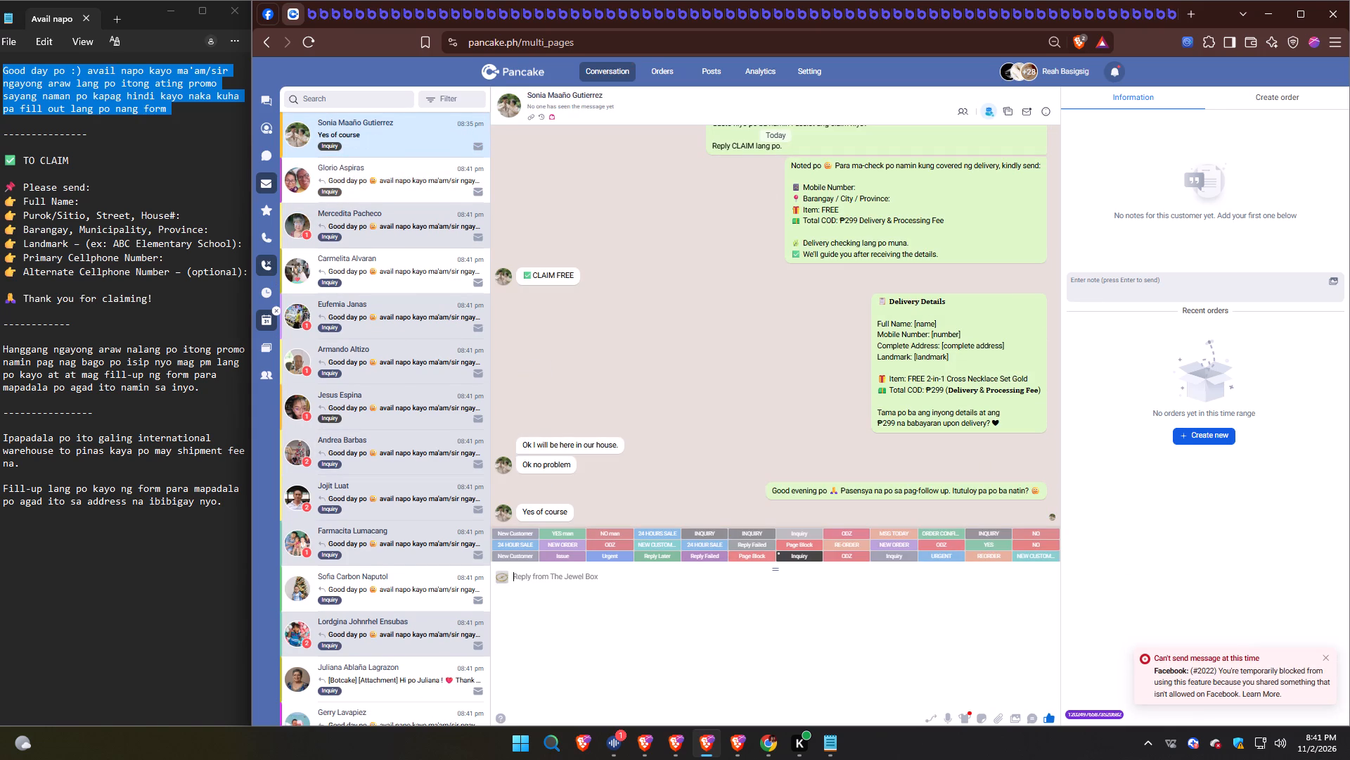
pyautogui.click(665, 638)
pyautogui.hotkey('ctrl', 'v')
pyautogui.press('Return')
# Switch to the other Pancake browser window and look through its conversation list.
pyautogui.scroll(1, 405, 507)
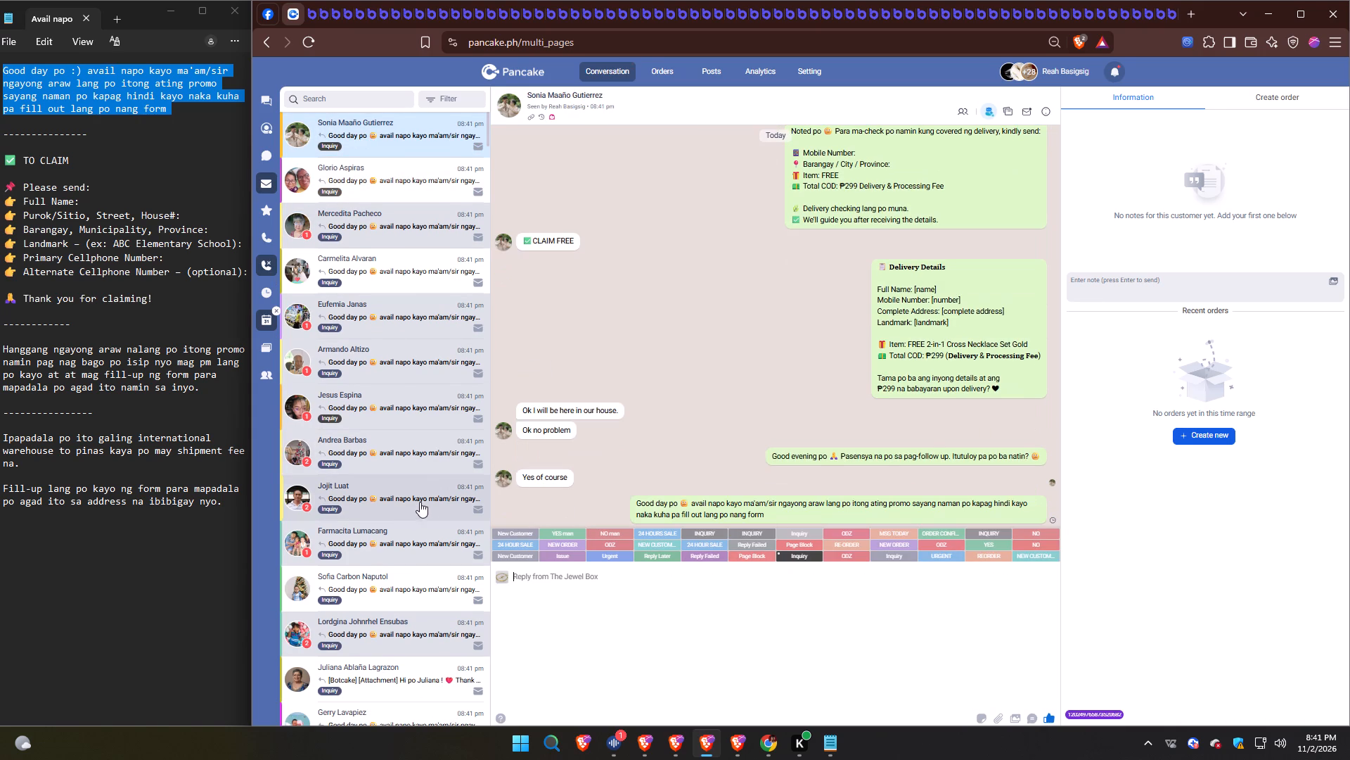
pyautogui.scroll(3, 378, 433)
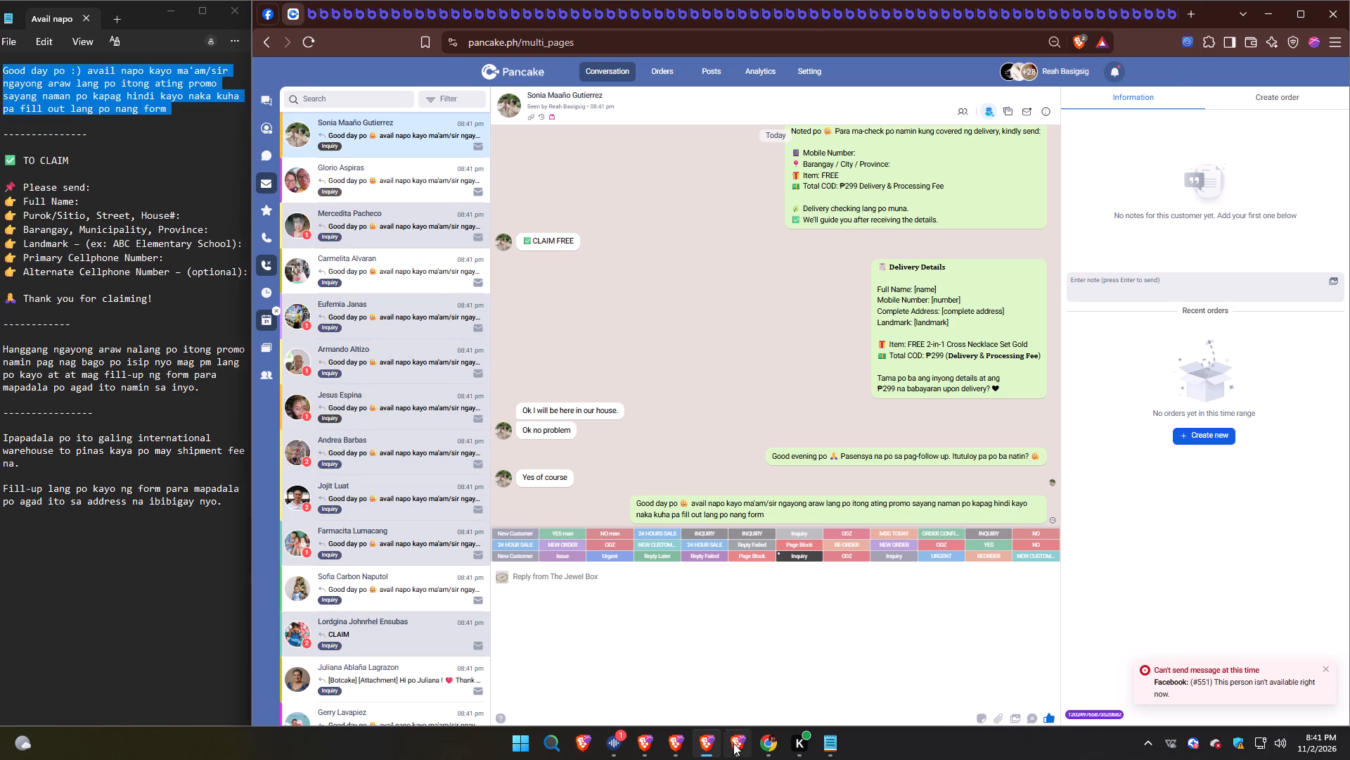
pyautogui.click(734, 744)
pyautogui.scroll(2, 461, 516)
pyautogui.scroll(-10, 453, 554)
pyautogui.scroll(-5, 330, 442)
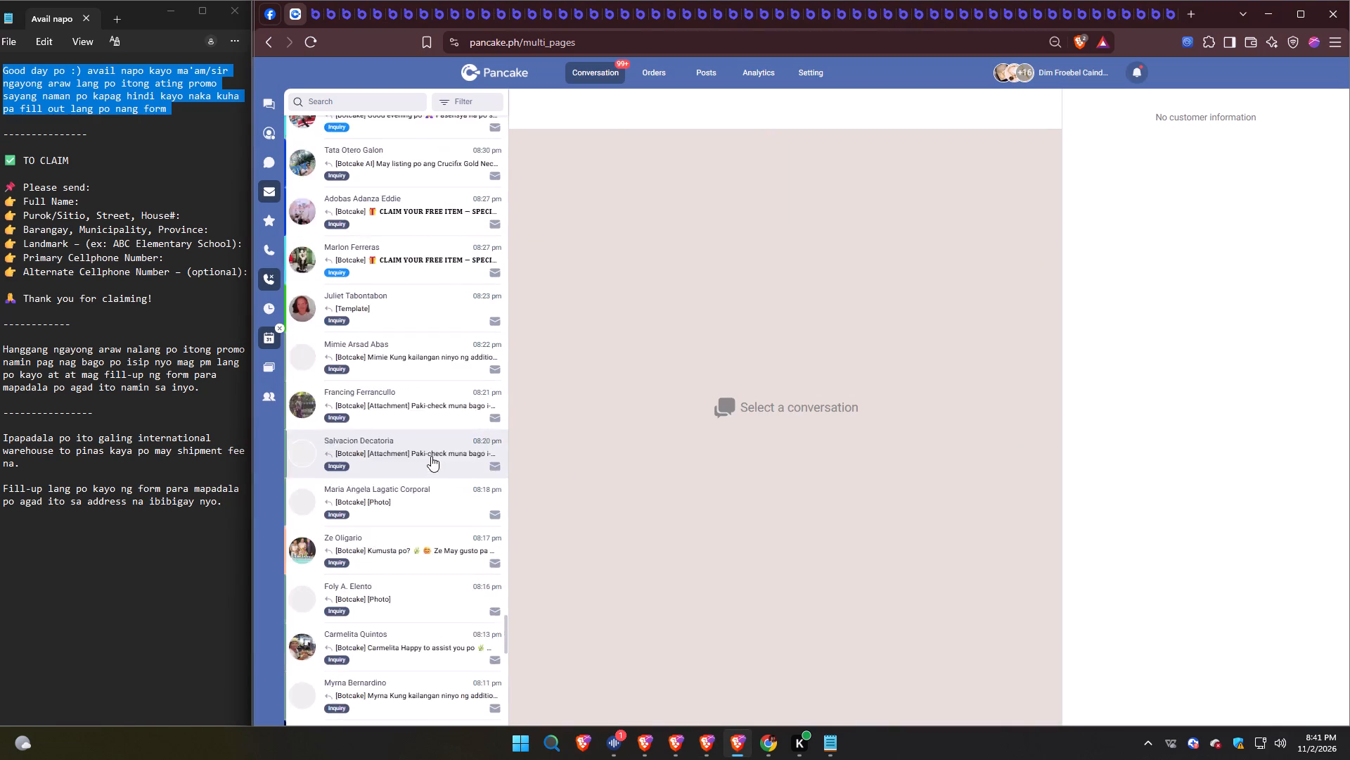
# In the other Pancake inbox, open the oldest unread conversations up to the 03:13 pm "CLAIM" without replying, including the 03:01 pm "CANCEL".
pyautogui.scroll(8, 430, 471)
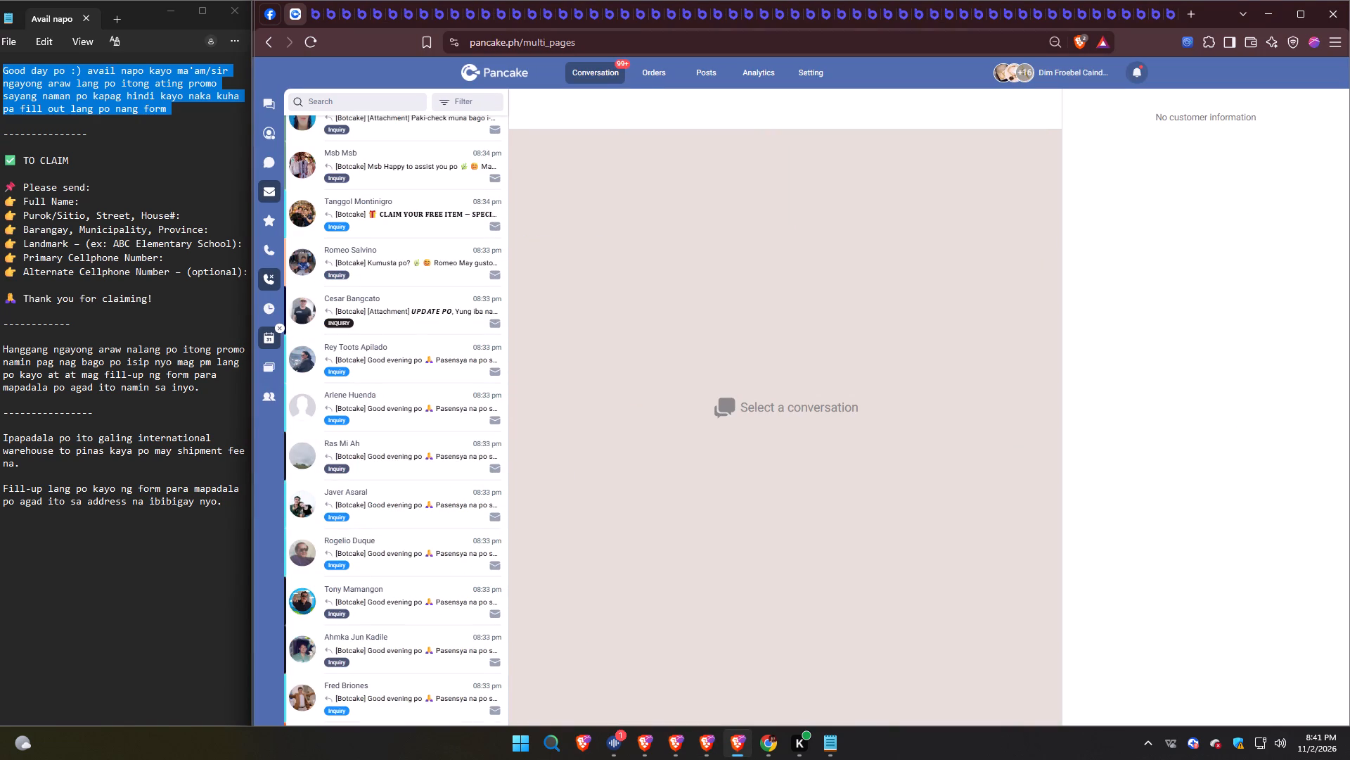
pyautogui.scroll(3, 423, 395)
pyautogui.click(428, 445)
pyautogui.click(401, 391)
pyautogui.click(405, 349)
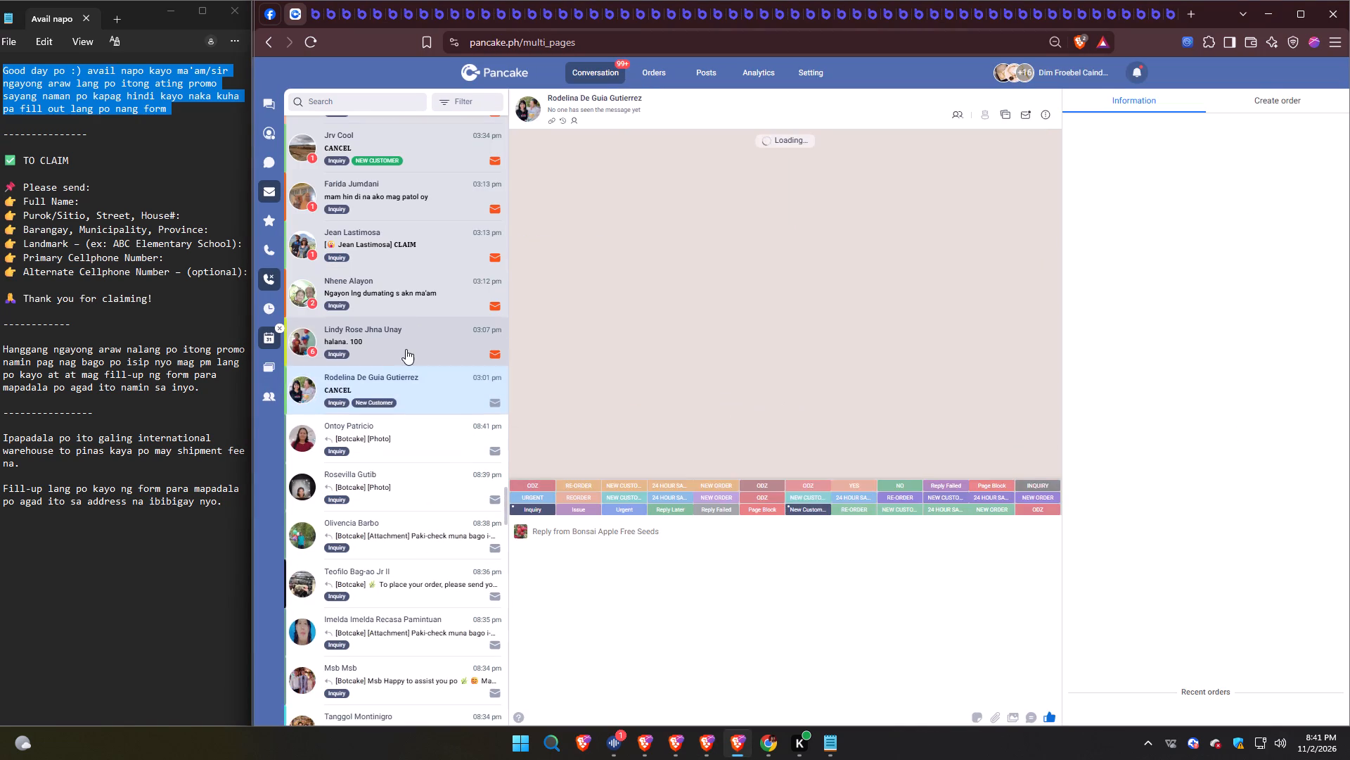
pyautogui.click(408, 311)
pyautogui.click(423, 253)
pyautogui.scroll(1, 422, 487)
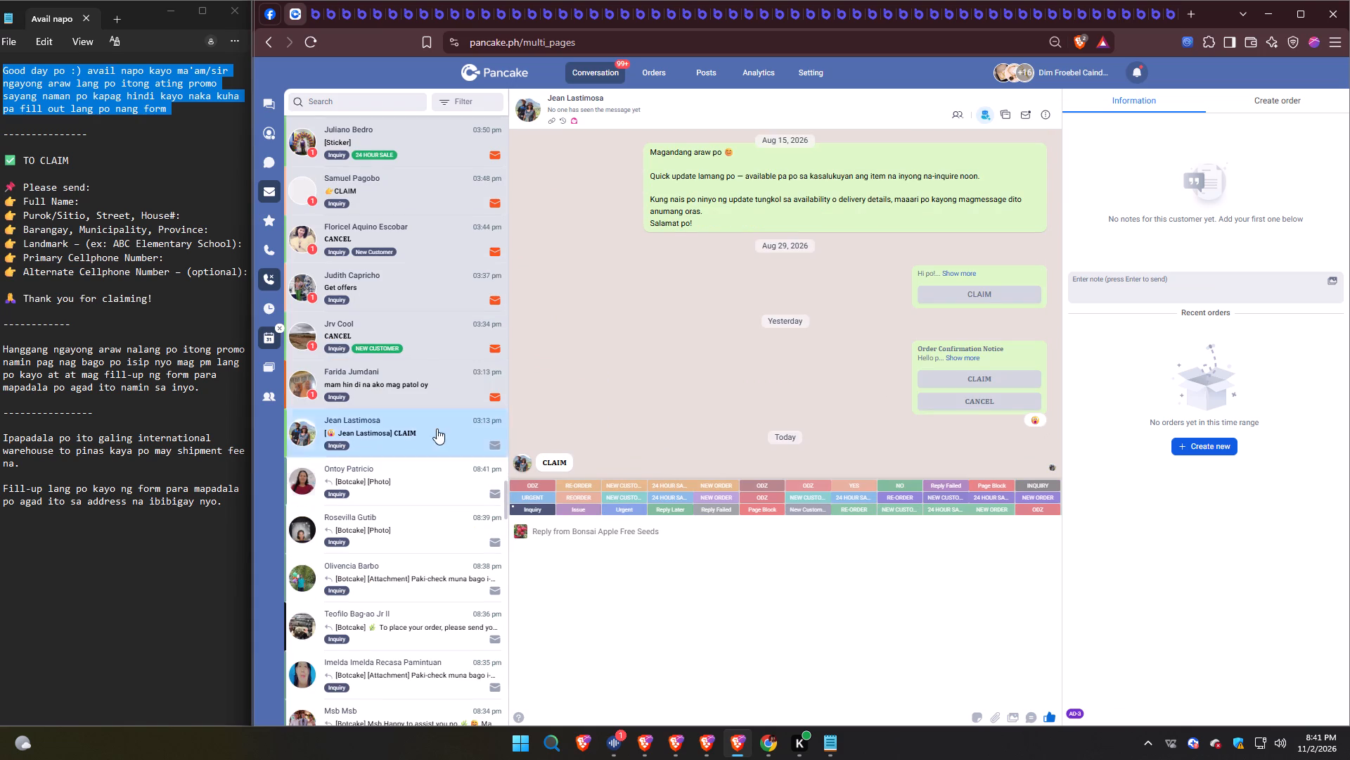
# Open the "CANCEL" conversations from 03:34 pm through 04:07 pm without replying, skipping the other unread ones between them.
pyautogui.click(419, 332)
pyautogui.click(436, 250)
pyautogui.scroll(1, 441, 525)
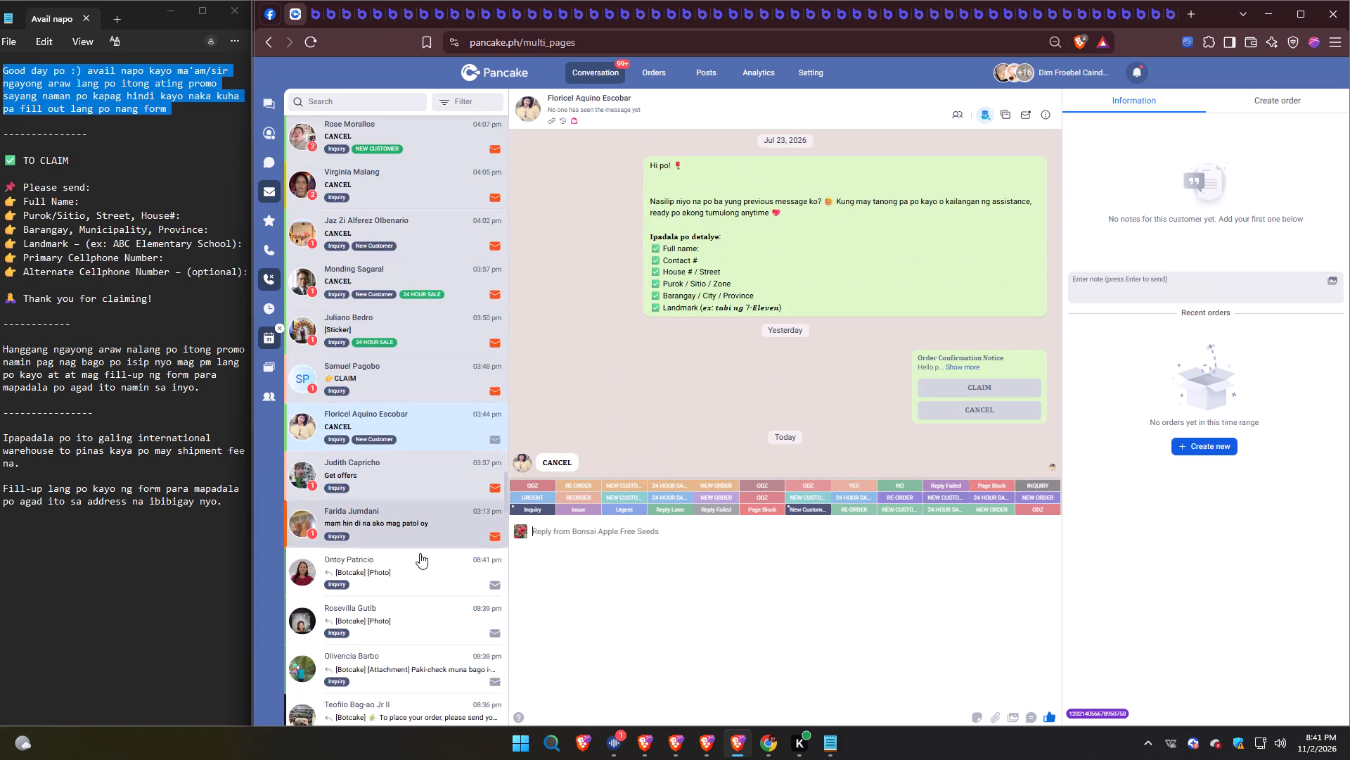
pyautogui.click(417, 278)
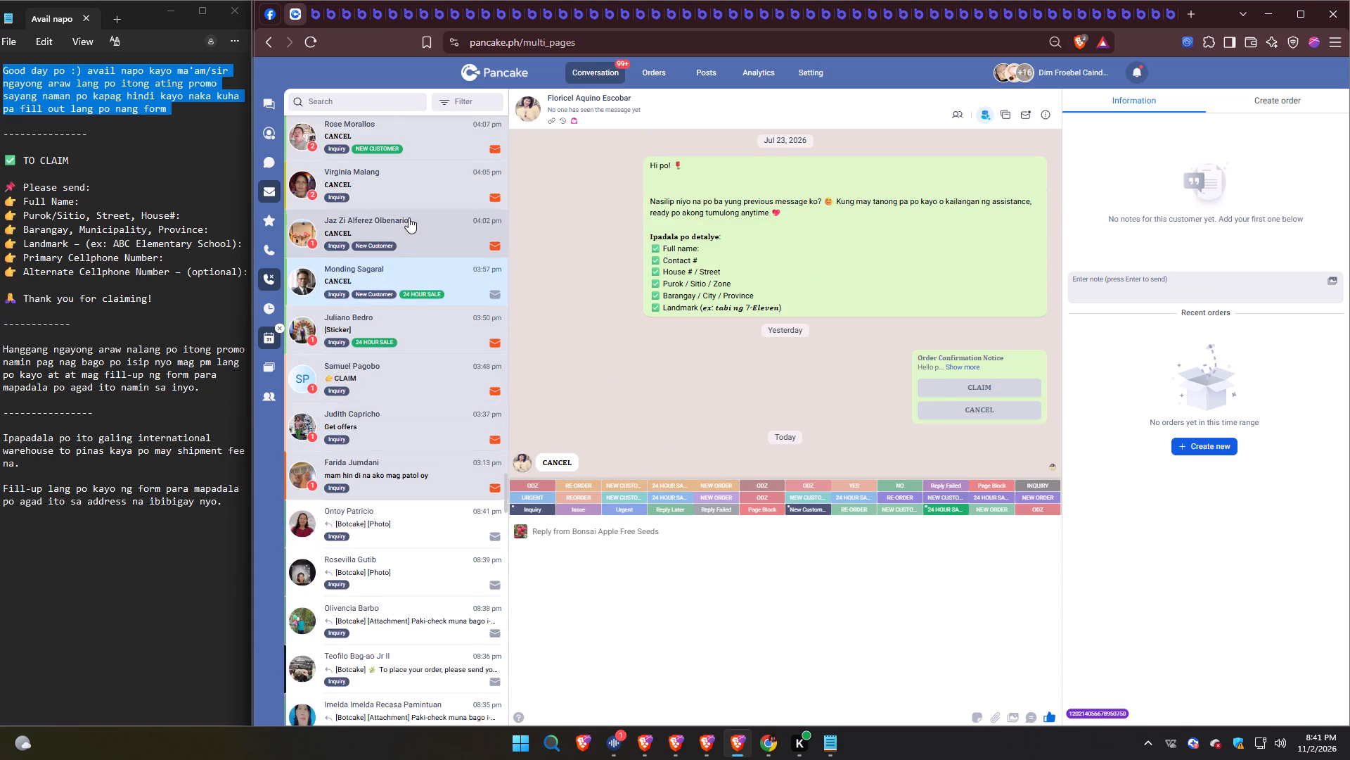
pyautogui.click(409, 217)
pyautogui.scroll(1, 399, 467)
pyautogui.click(406, 379)
pyautogui.click(423, 330)
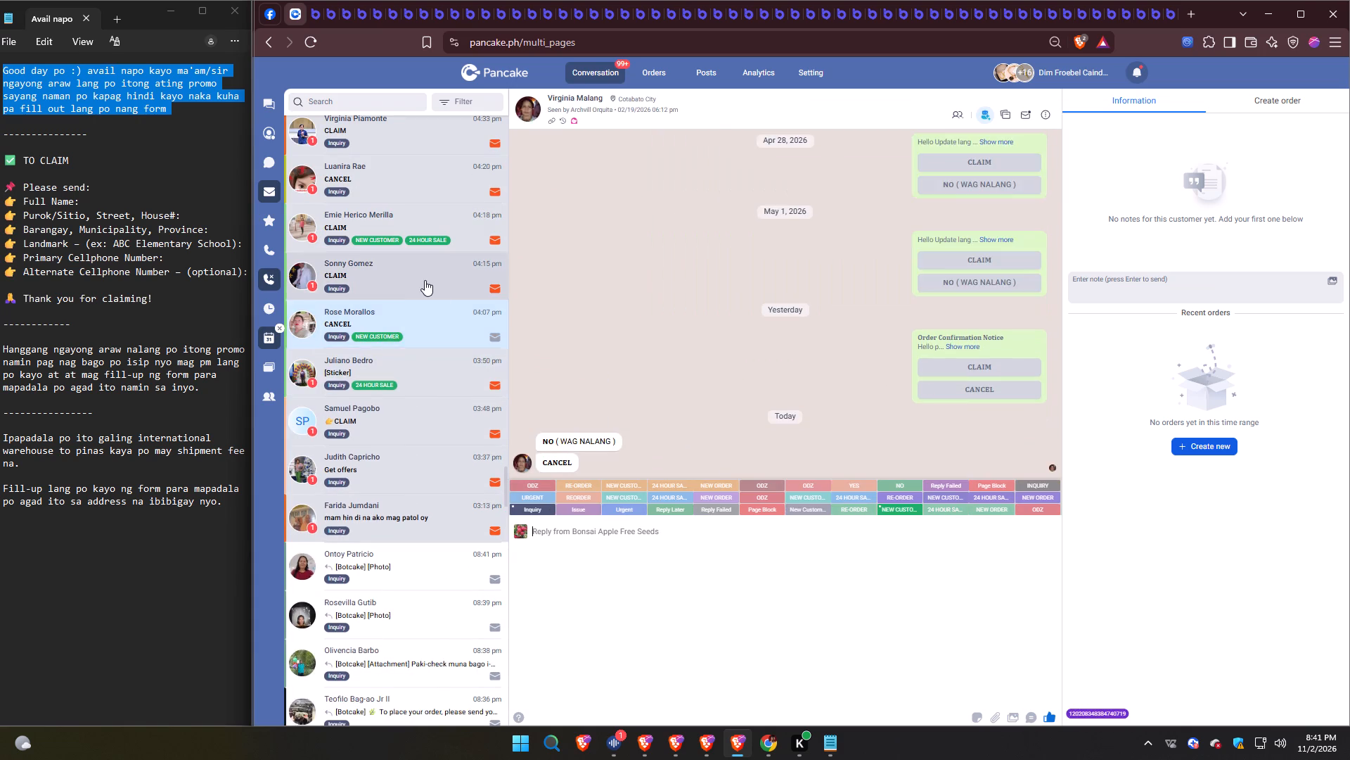
# Open the 04:15 pm "CLAIM" and the 04:20 pm and 04:40 pm "CANCEL" conversations without replying.
pyautogui.click(424, 280)
pyautogui.scroll(1, 417, 455)
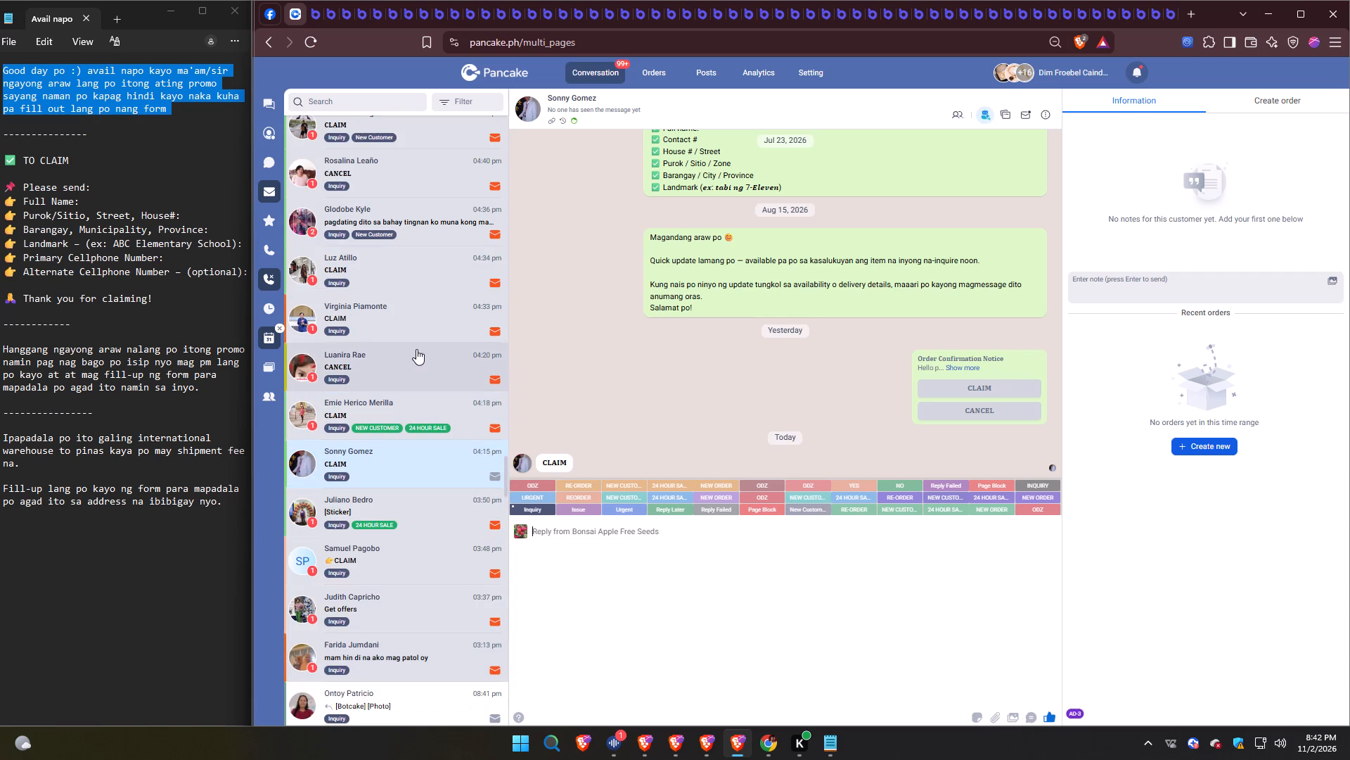
pyautogui.click(411, 359)
pyautogui.scroll(1, 423, 409)
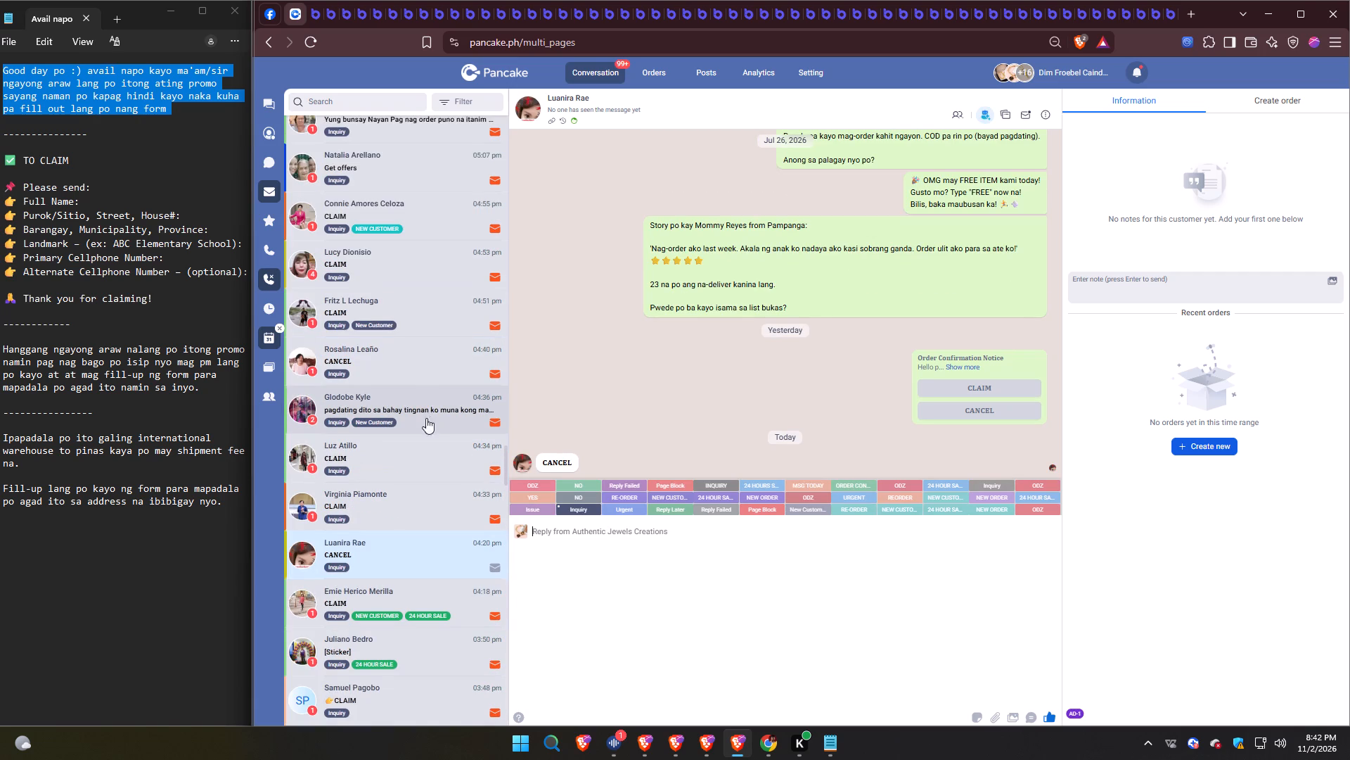
pyautogui.click(418, 347)
pyautogui.scroll(1, 387, 507)
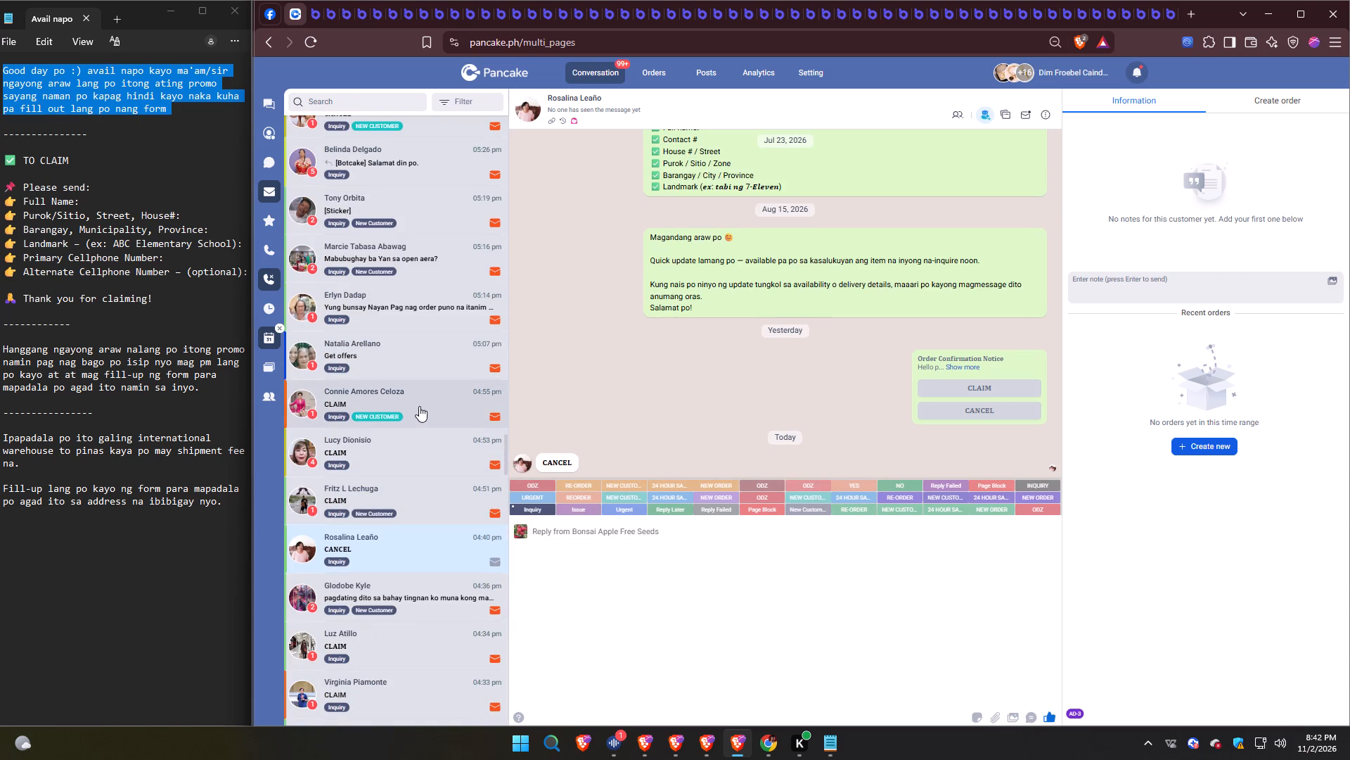
# Open the "CANCEL" conversations from 05:32 pm through 06:21 pm without replying, leaving the other unread ones unopened.
pyautogui.scroll(1, 415, 478)
pyautogui.click(383, 291)
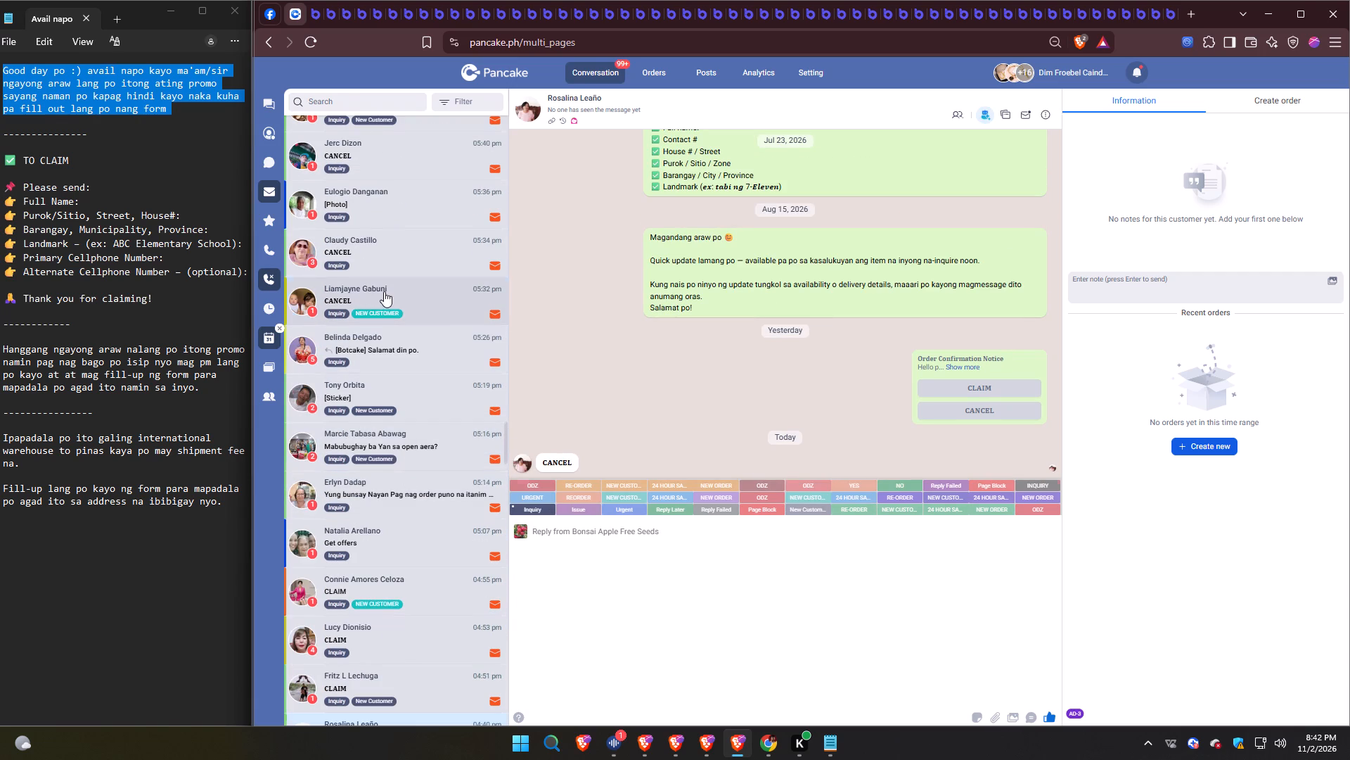
pyautogui.click(404, 259)
pyautogui.scroll(1, 429, 384)
pyautogui.click(422, 350)
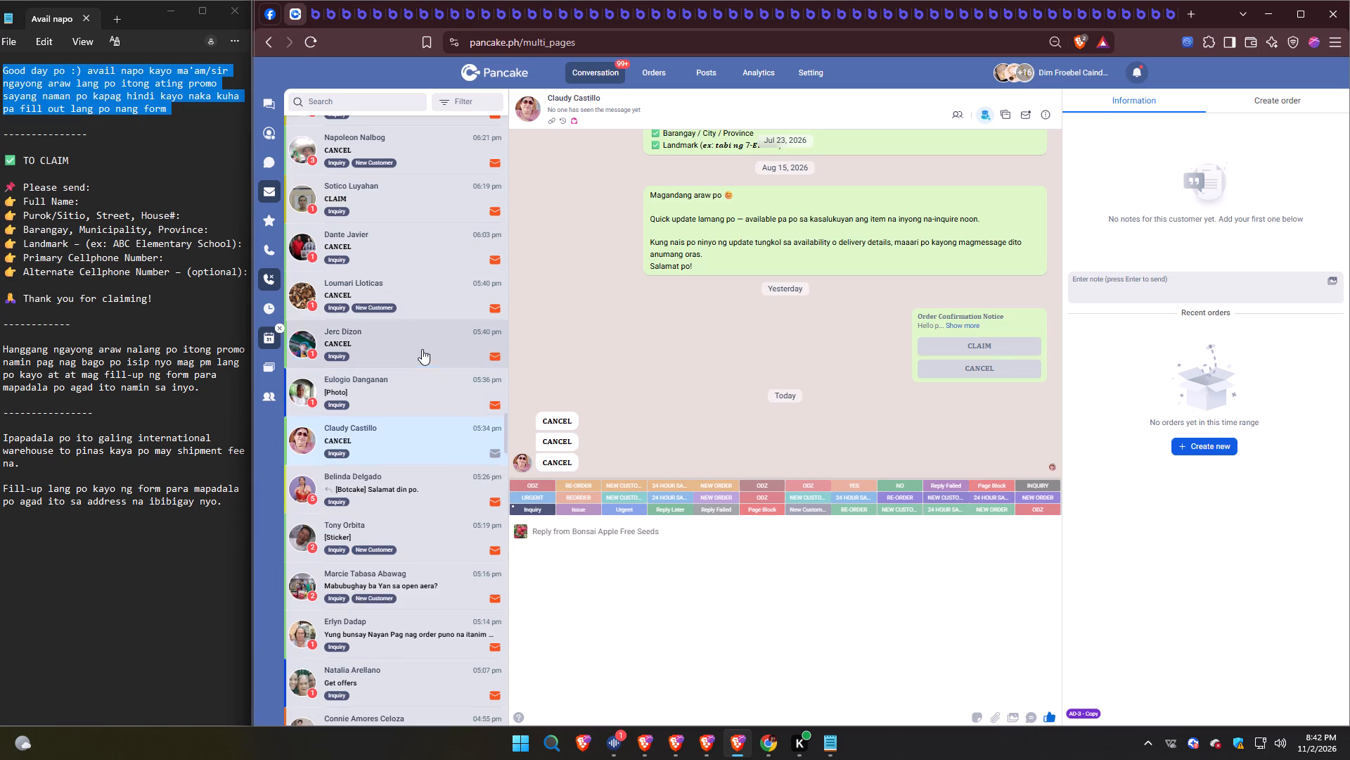
pyautogui.click(453, 301)
pyautogui.click(431, 253)
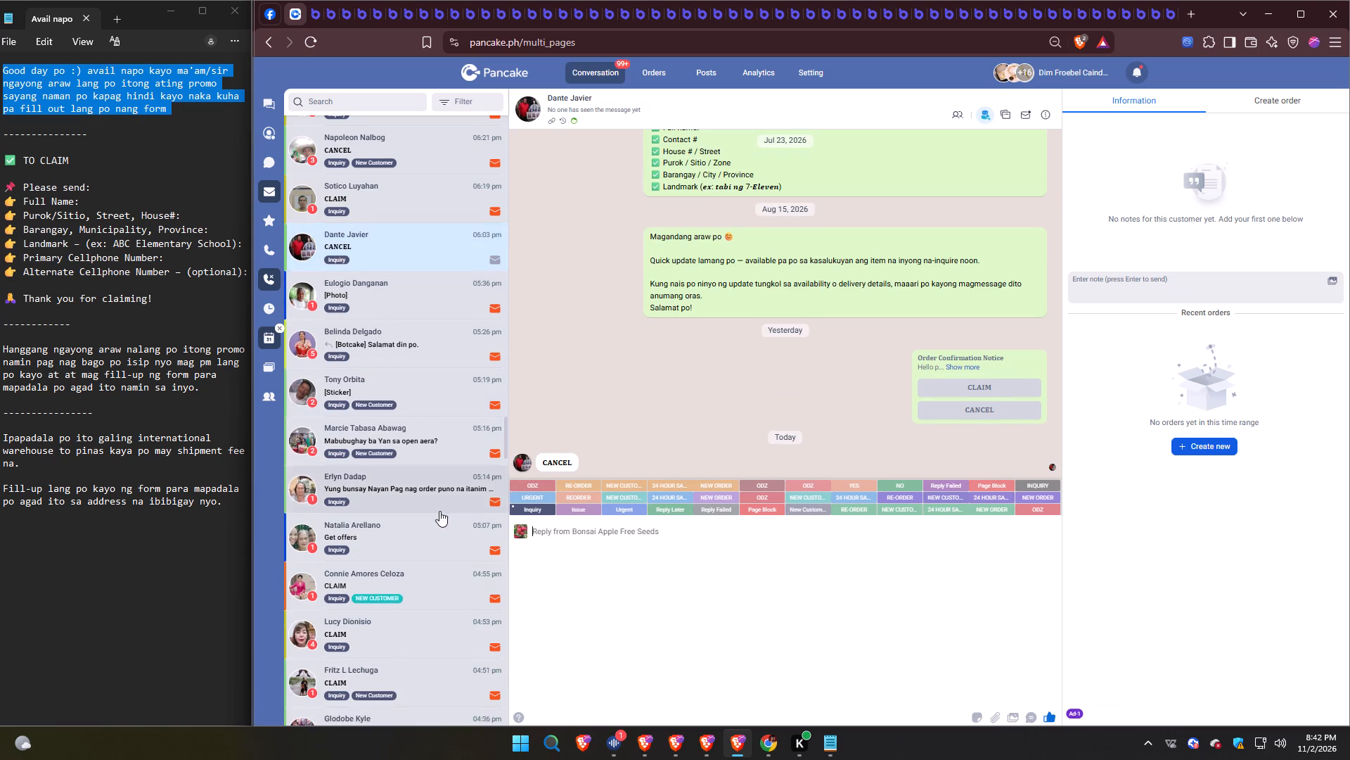
pyautogui.scroll(1, 439, 511)
pyautogui.click(408, 343)
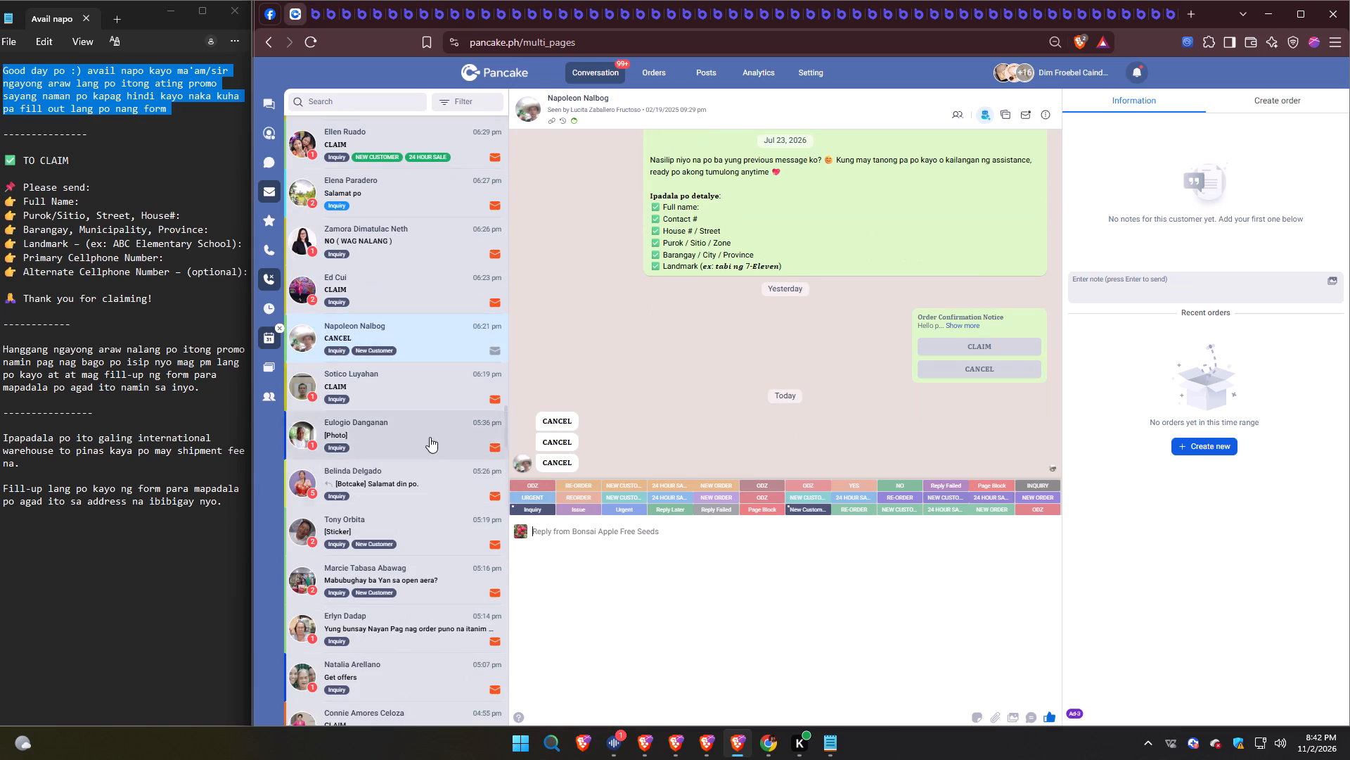
# Open the 06:42 pm "CANCEL" and the lowest five 07:00 pm "[Botcake]" conversations without replying, skipping the 06:47 pm one.
pyautogui.scroll(1, 411, 415)
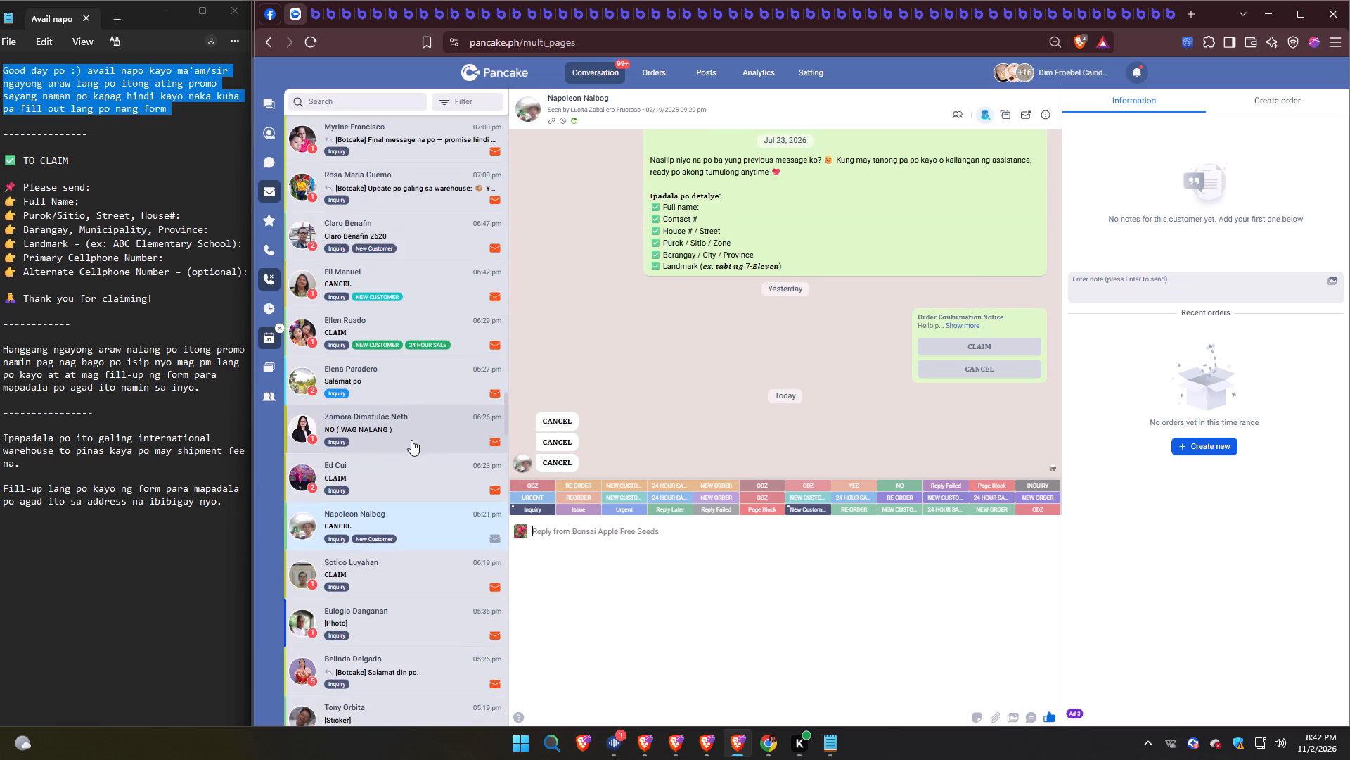
pyautogui.click(417, 291)
pyautogui.scroll(1, 432, 497)
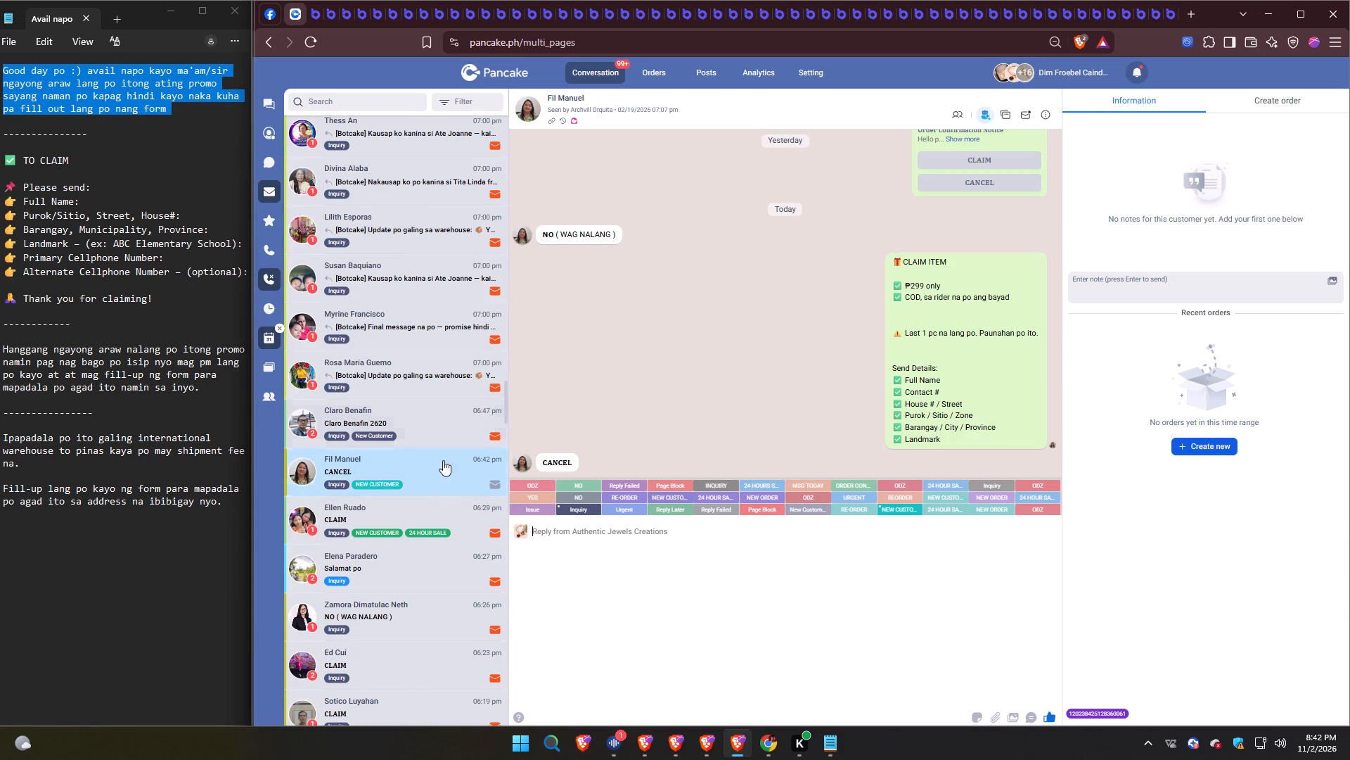
pyautogui.click(355, 374)
pyautogui.click(359, 300)
pyautogui.moveTo(364, 295); pyautogui.dragTo(369, 283)
pyautogui.moveTo(375, 244); pyautogui.dragTo(375, 231)
pyautogui.click(374, 213)
pyautogui.moveTo(373, 196); pyautogui.dragTo(372, 189)
pyautogui.click(369, 175)
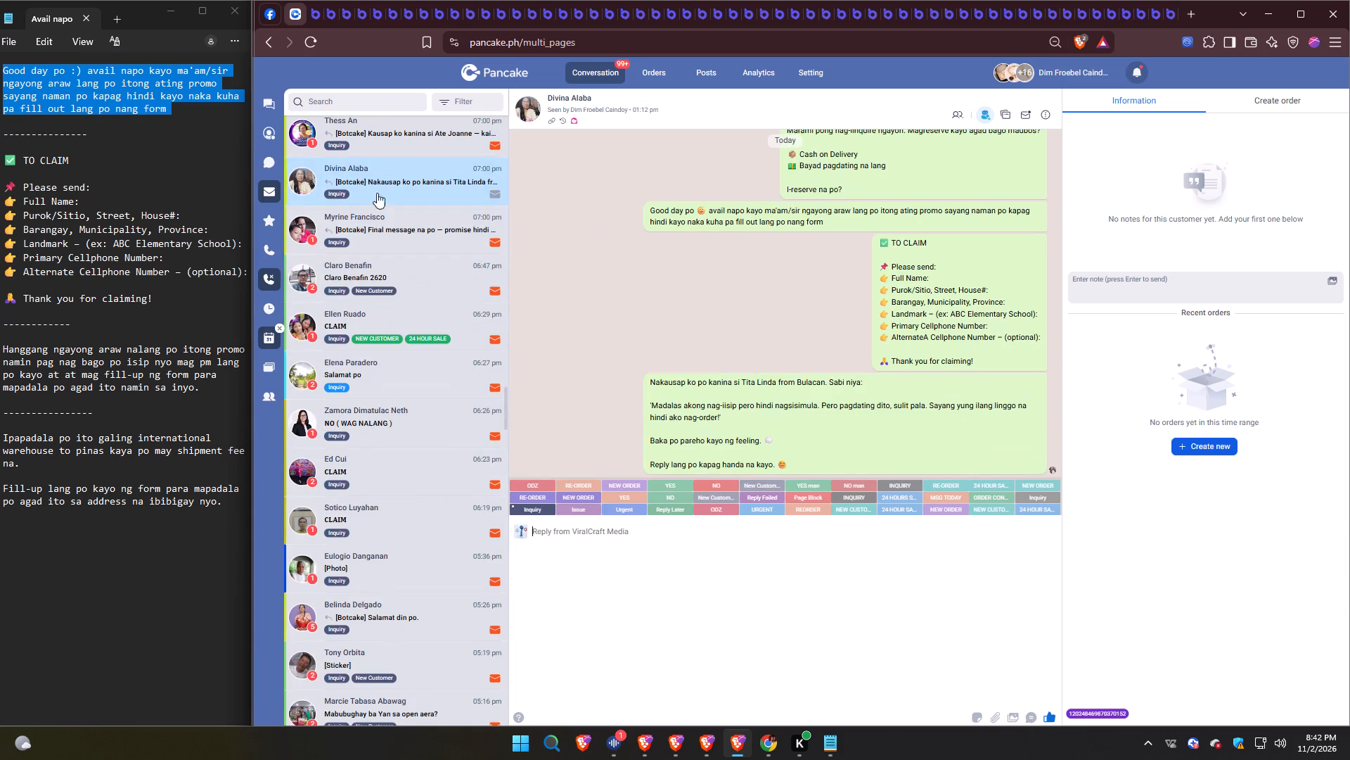
pyautogui.click(382, 241)
# Open eight more 07:00 pm "[Botcake]" conversations, moving up the unread list, without replying to any of them.
pyautogui.scroll(1, 401, 490)
pyautogui.click(390, 302)
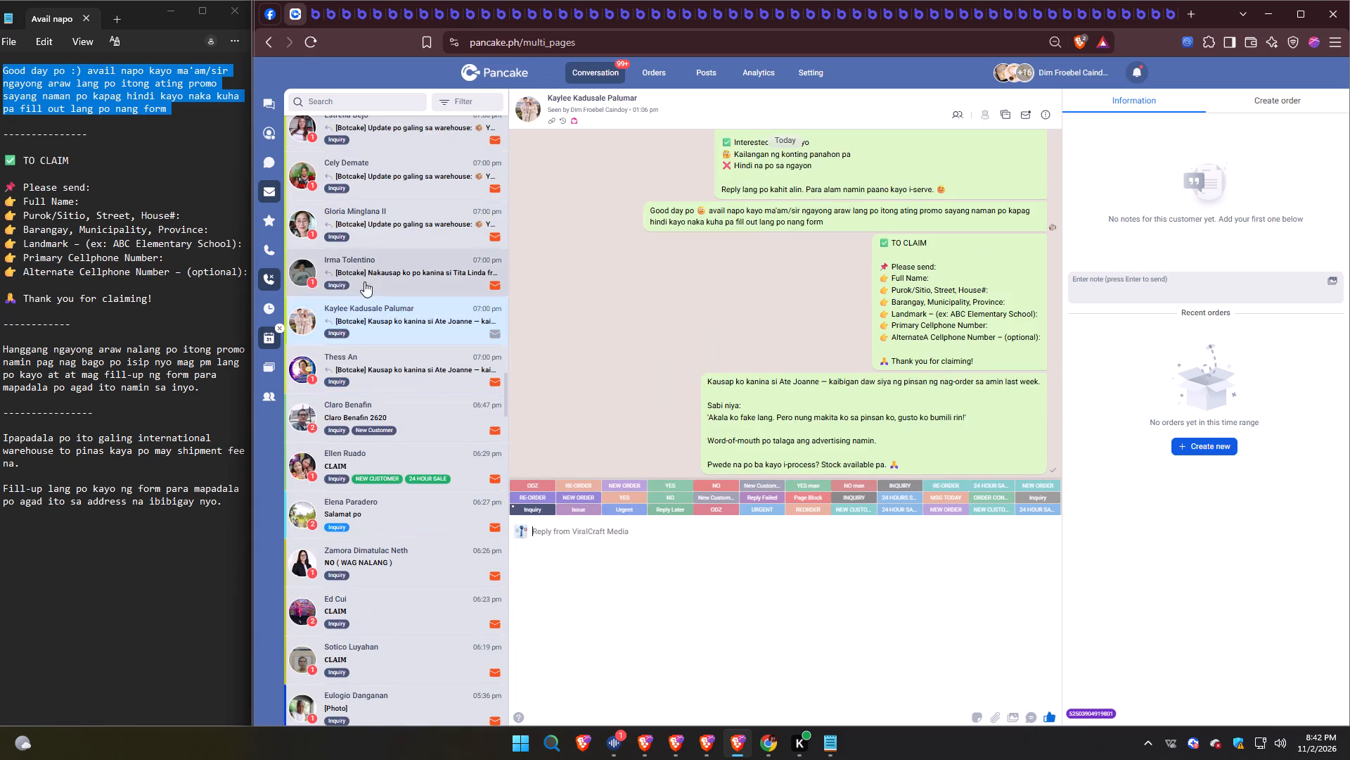
pyautogui.click(364, 268)
pyautogui.click(364, 217)
pyautogui.scroll(1, 370, 455)
pyautogui.click(355, 346)
pyautogui.click(371, 296)
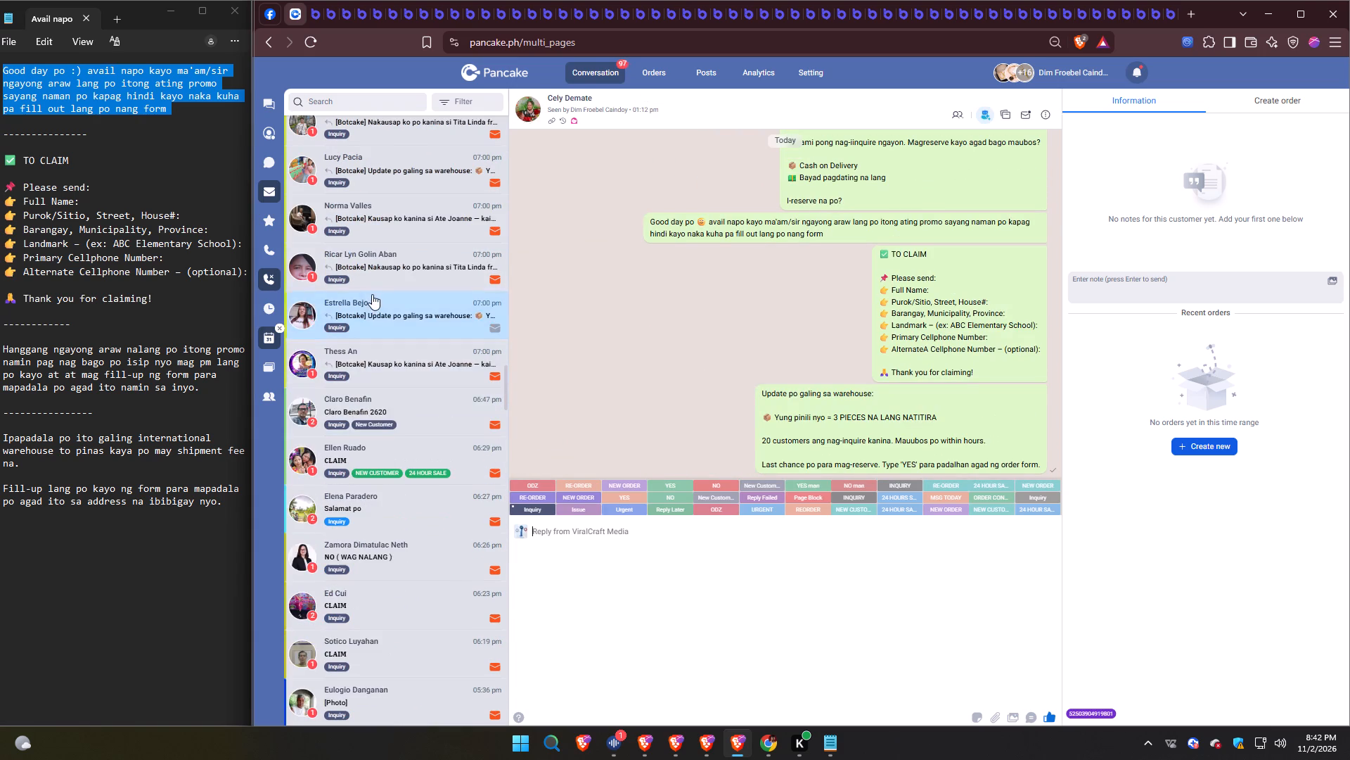
pyautogui.moveTo(378, 271); pyautogui.dragTo(377, 265)
pyautogui.click(375, 255)
pyautogui.click(375, 217)
pyautogui.click(379, 182)
# Open three 07:01 pm "[Botcake]" conversations and the remaining 07:00 pm "[Botcake]" ones without replying, leaving the 07:00 pm "CANCEL" unopened.
pyautogui.scroll(2, 394, 398)
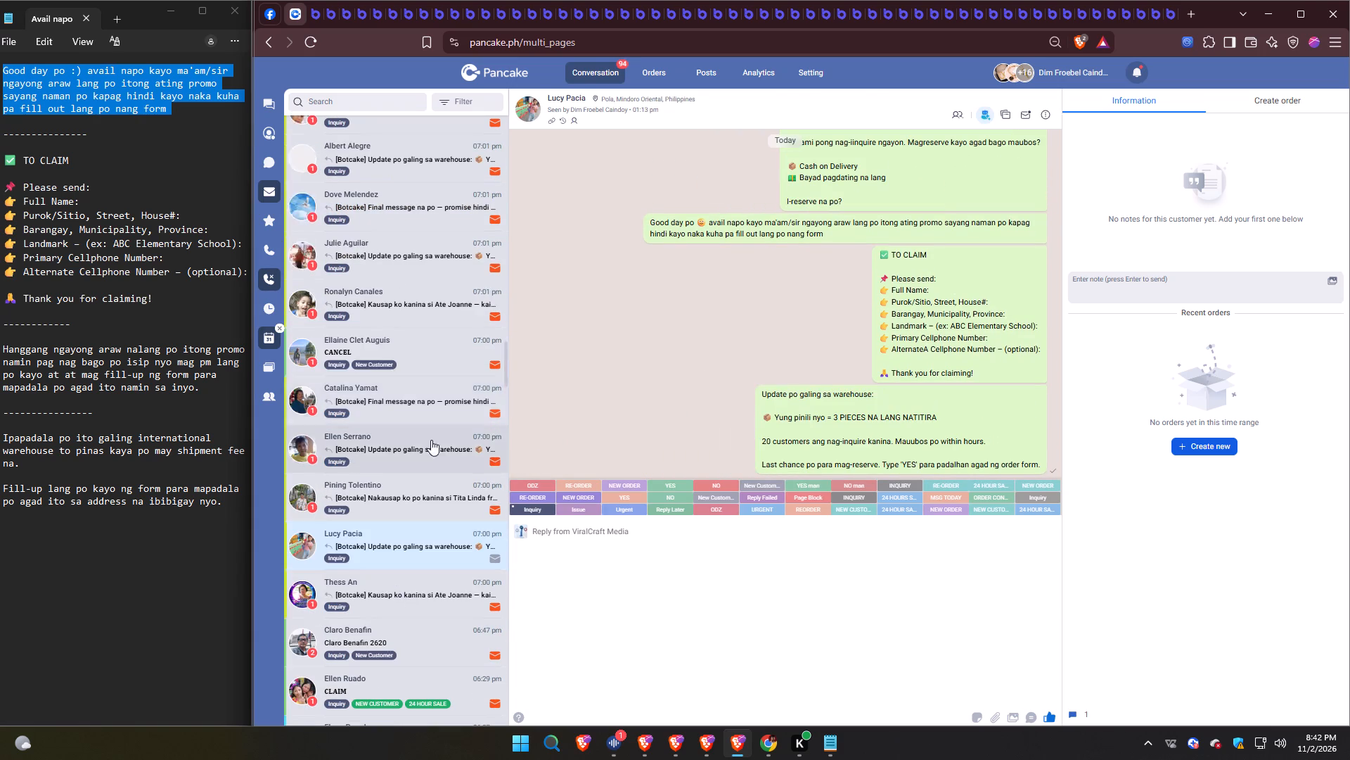
pyautogui.click(390, 300)
pyautogui.click(381, 264)
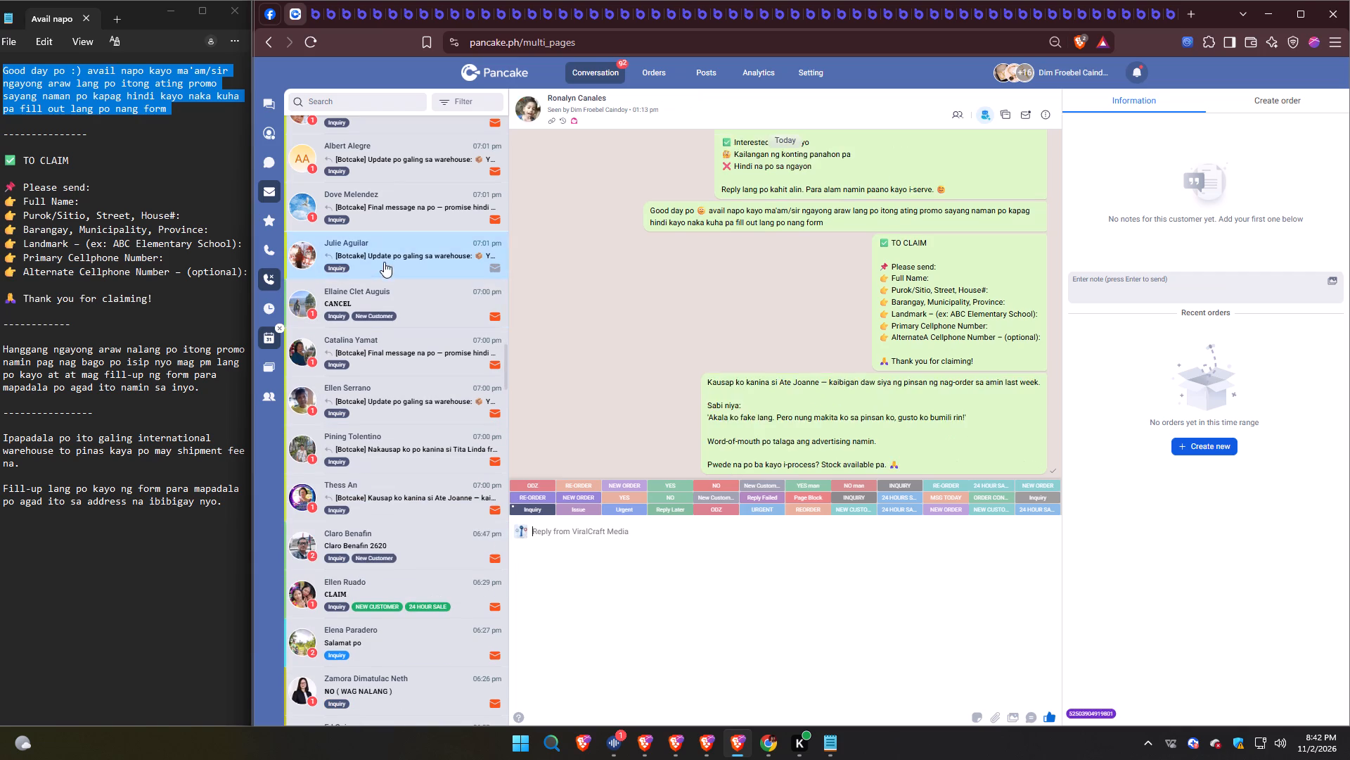
pyautogui.click(390, 214)
pyautogui.click(427, 397)
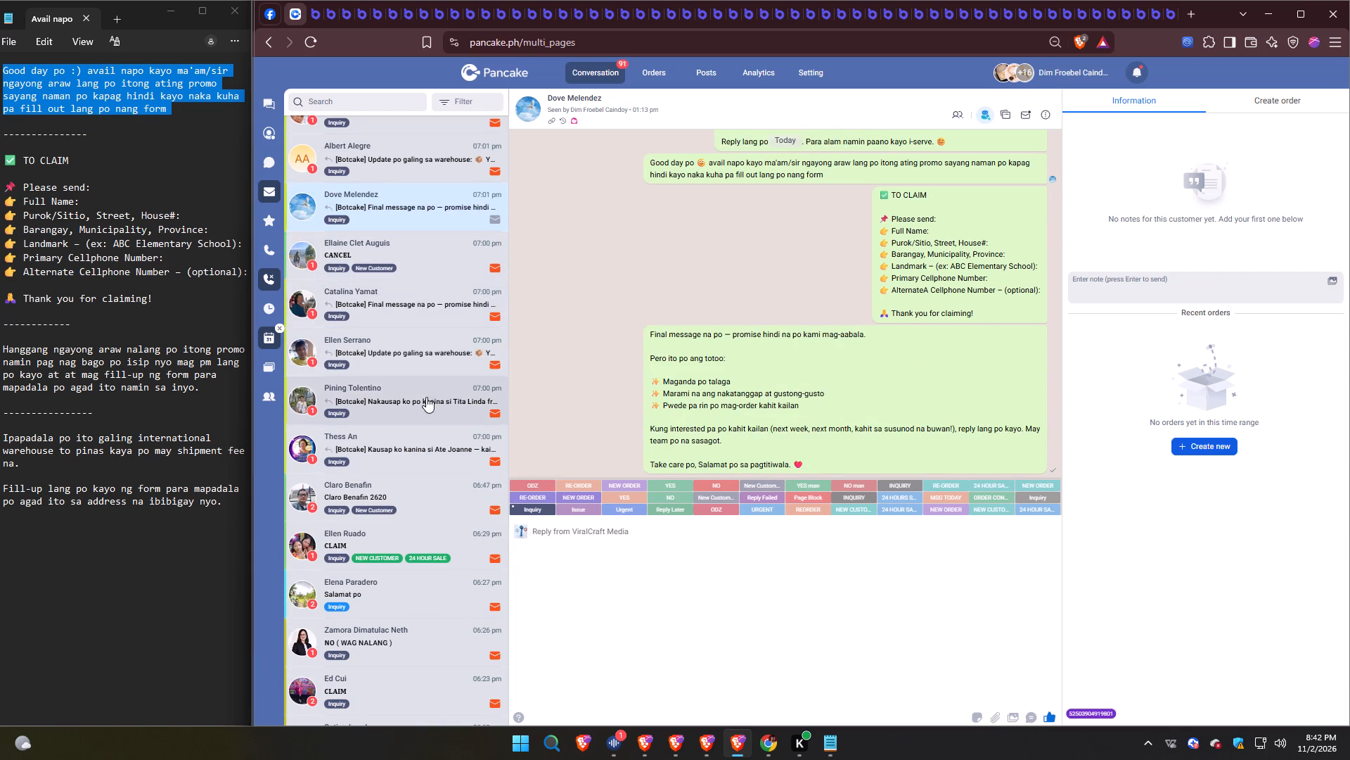
pyautogui.click(385, 303)
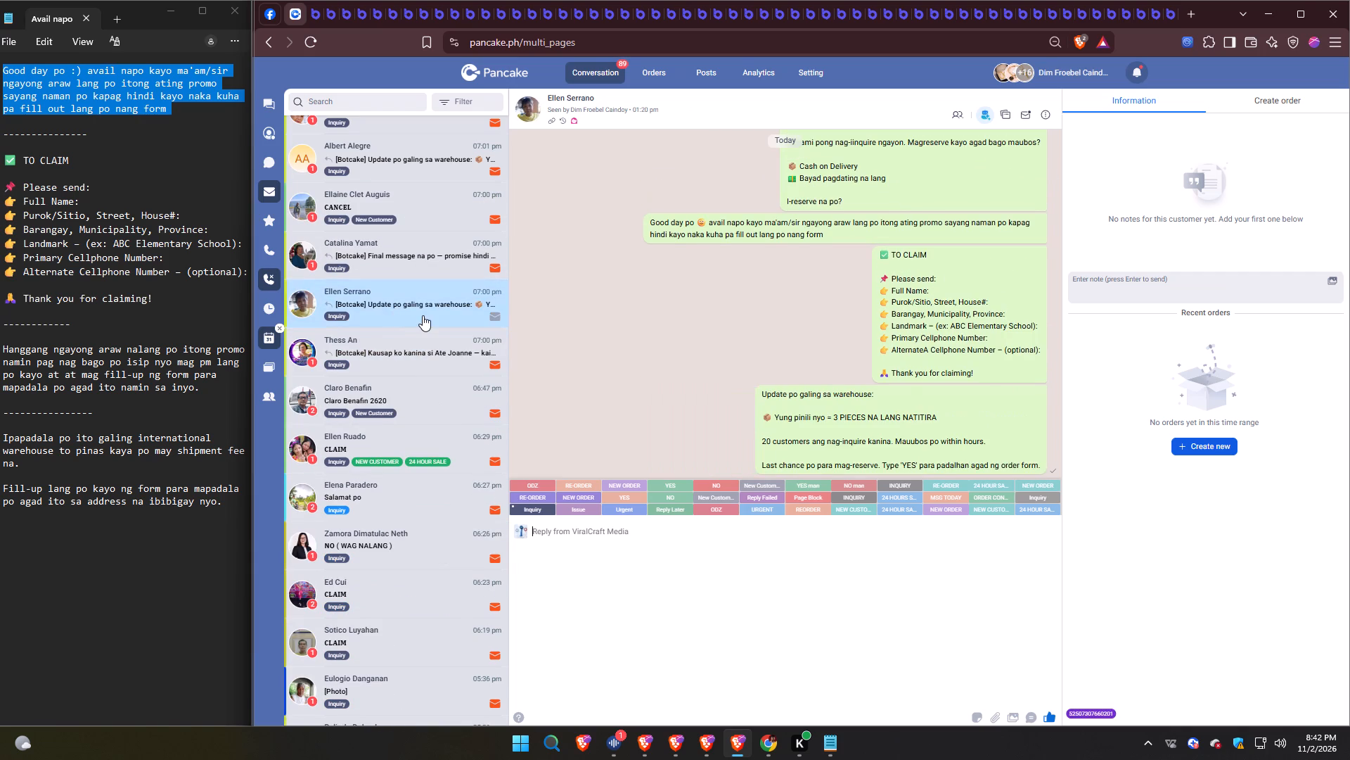
pyautogui.click(418, 346)
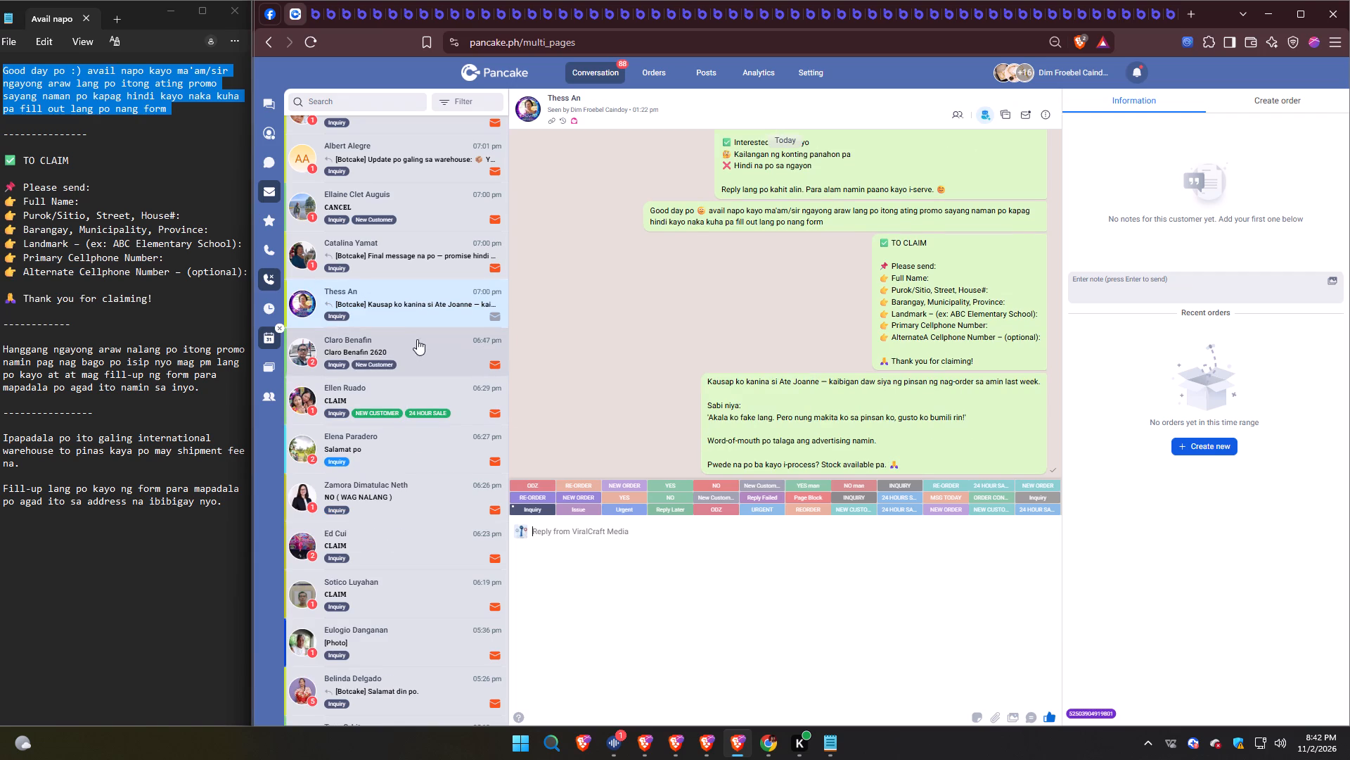
pyautogui.click(407, 242)
# Open the 07:00 pm "CANCEL" and the lower 07:01 pm "[Botcake]" conversations without replying, leaving the 07:01 pm "How much" unopened.
pyautogui.scroll(1, 442, 349)
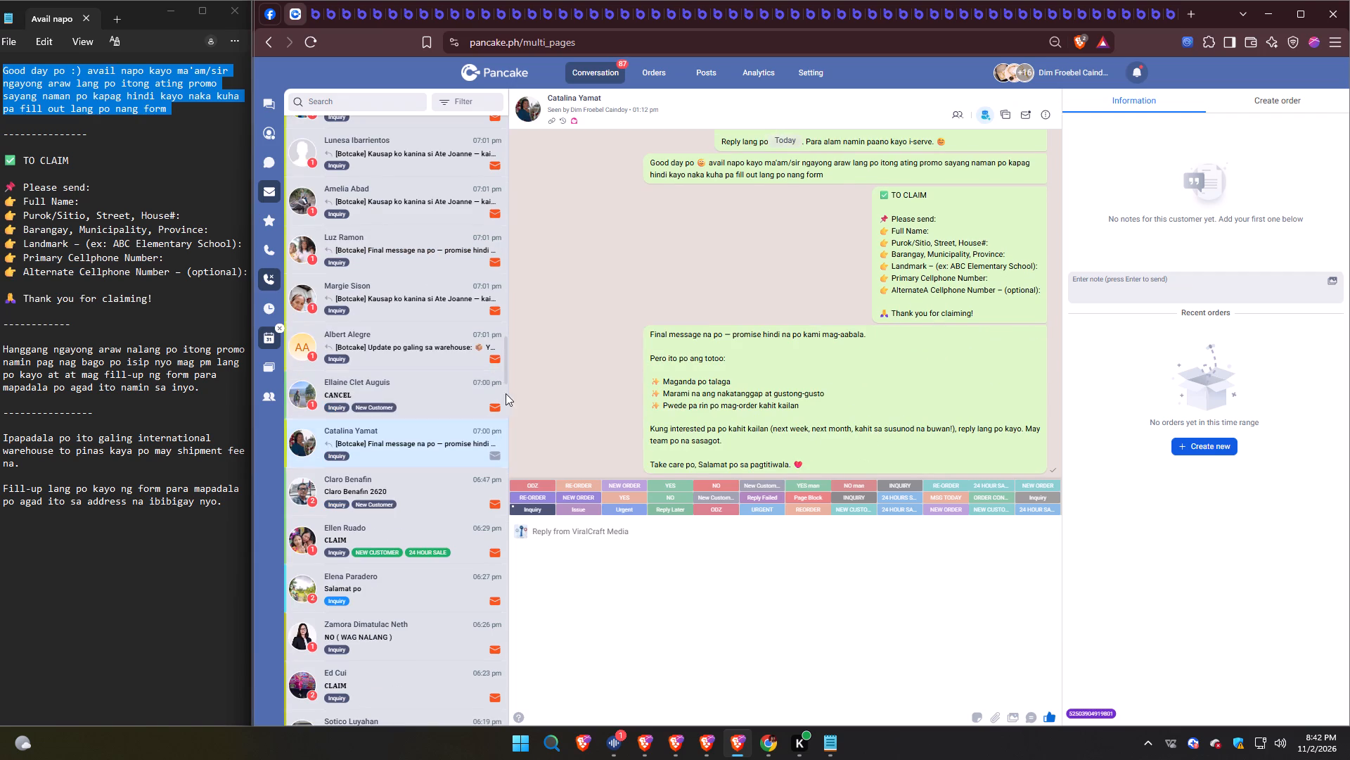
pyautogui.click(395, 348)
pyautogui.click(392, 280)
pyautogui.click(392, 248)
pyautogui.click(404, 201)
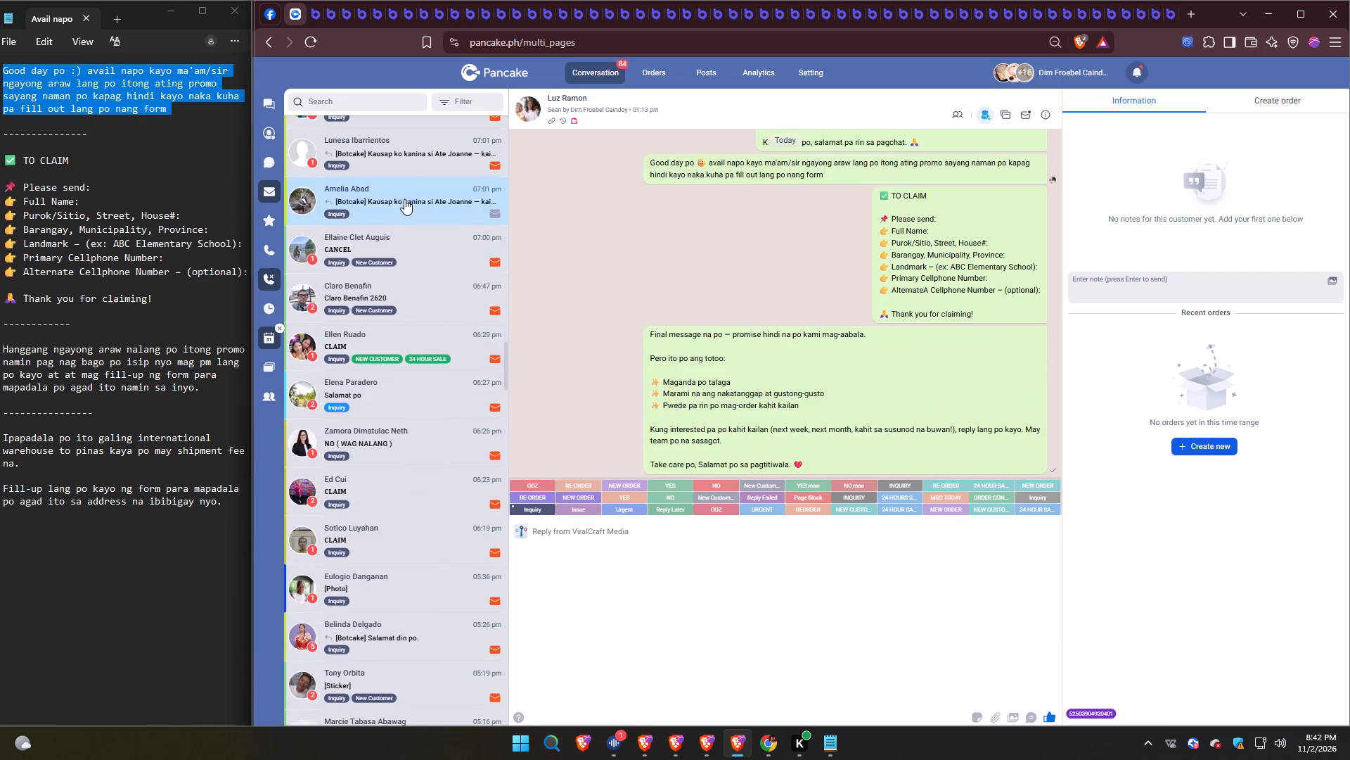
pyautogui.click(404, 153)
pyautogui.scroll(1, 440, 467)
pyautogui.click(401, 376)
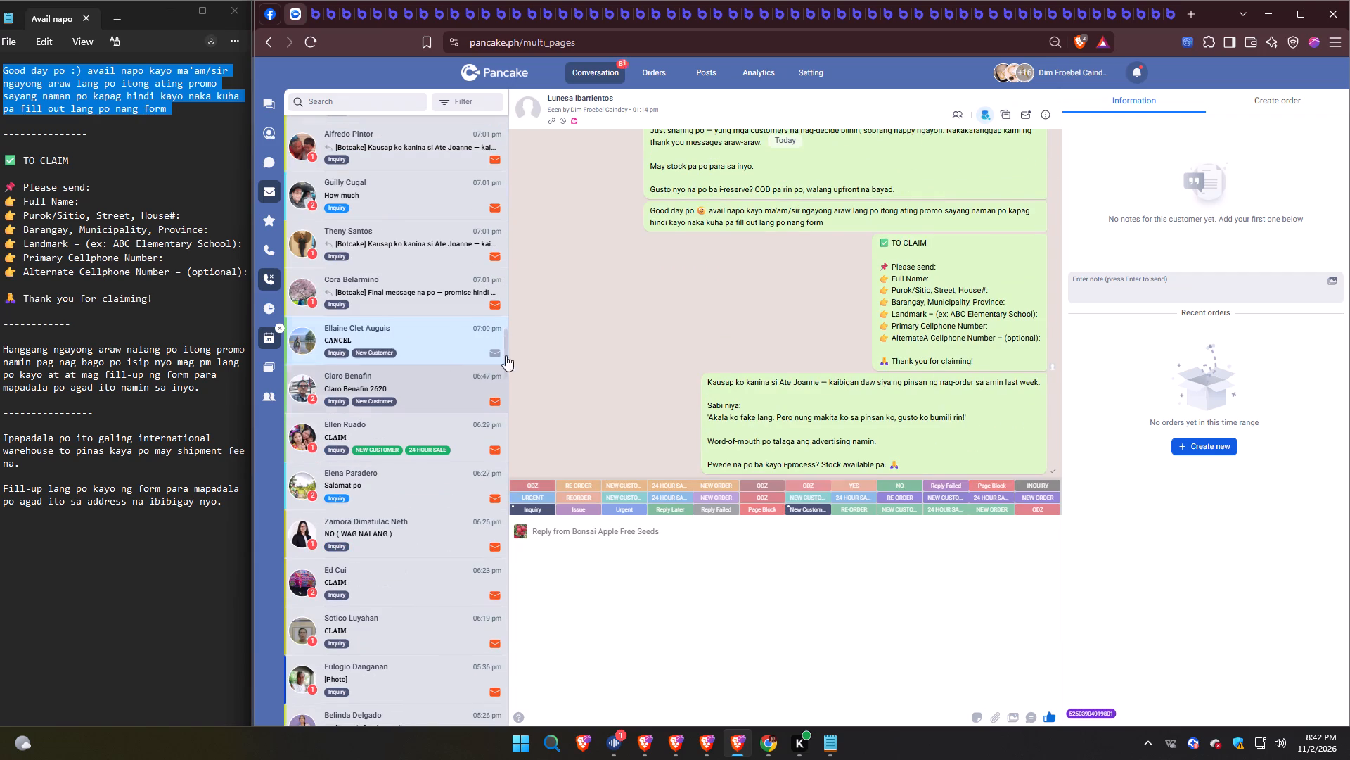
pyautogui.click(405, 286)
pyautogui.click(399, 254)
pyautogui.click(427, 145)
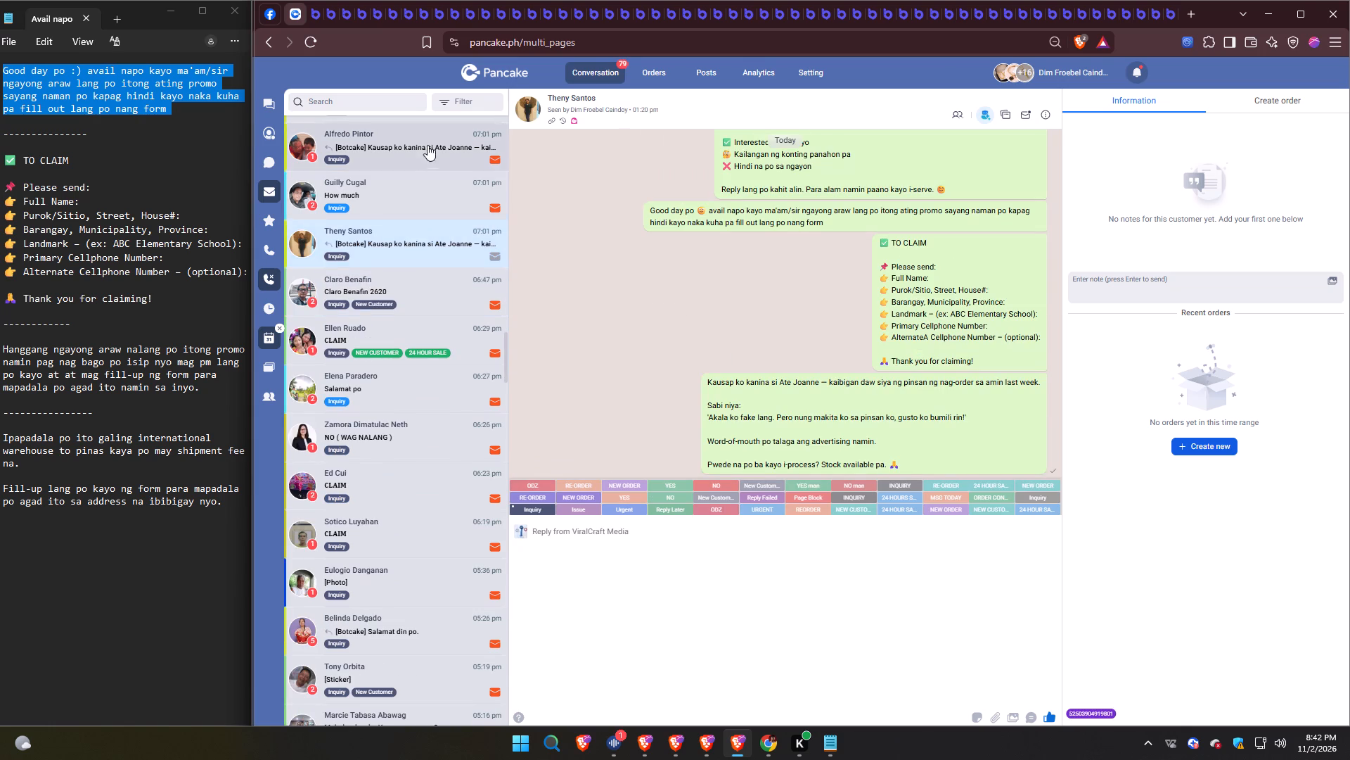
# Open the rest of the 07:01 pm "[Botcake]" conversations above the "How much" inquiry without replying.
pyautogui.scroll(1, 436, 372)
pyautogui.click(408, 295)
pyautogui.click(386, 239)
pyautogui.click(385, 215)
pyautogui.click(387, 169)
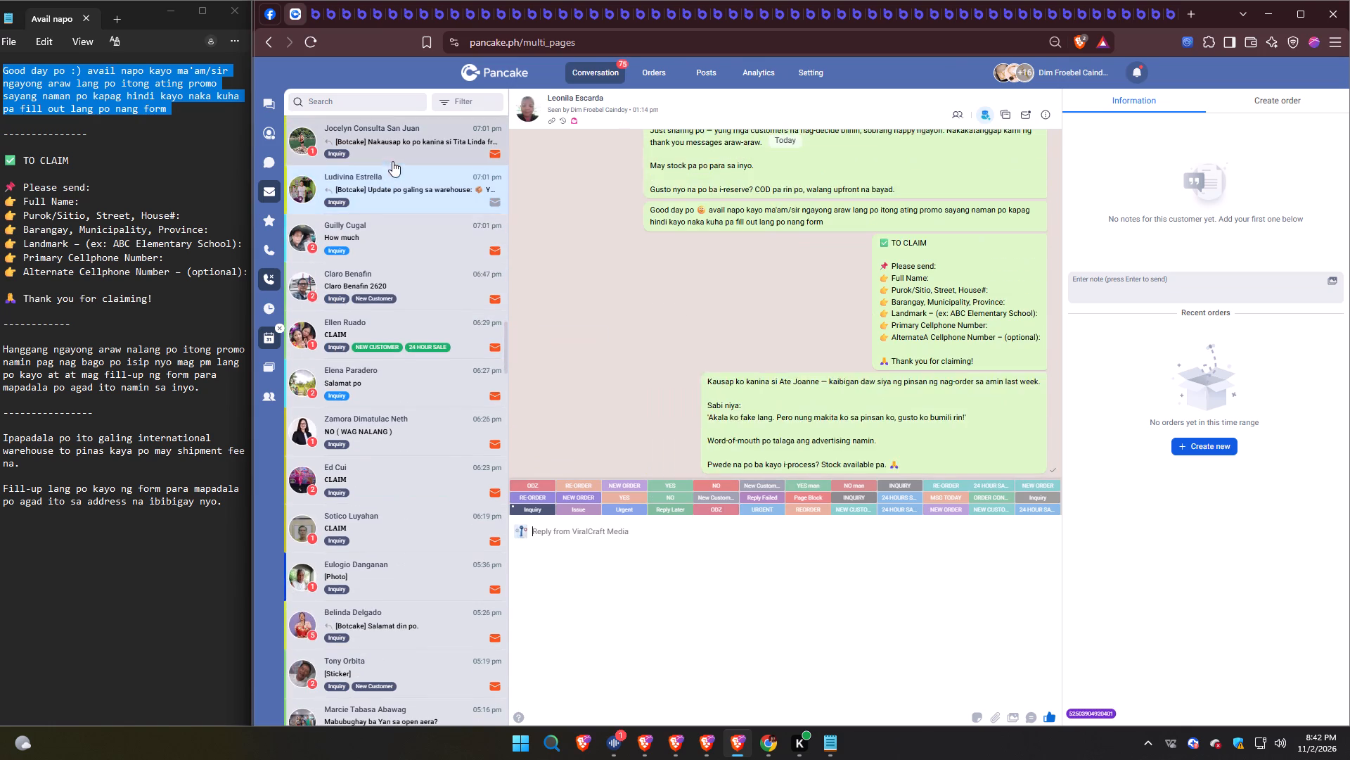
pyautogui.click(405, 144)
pyautogui.scroll(1, 399, 378)
pyautogui.click(394, 273)
pyautogui.click(391, 241)
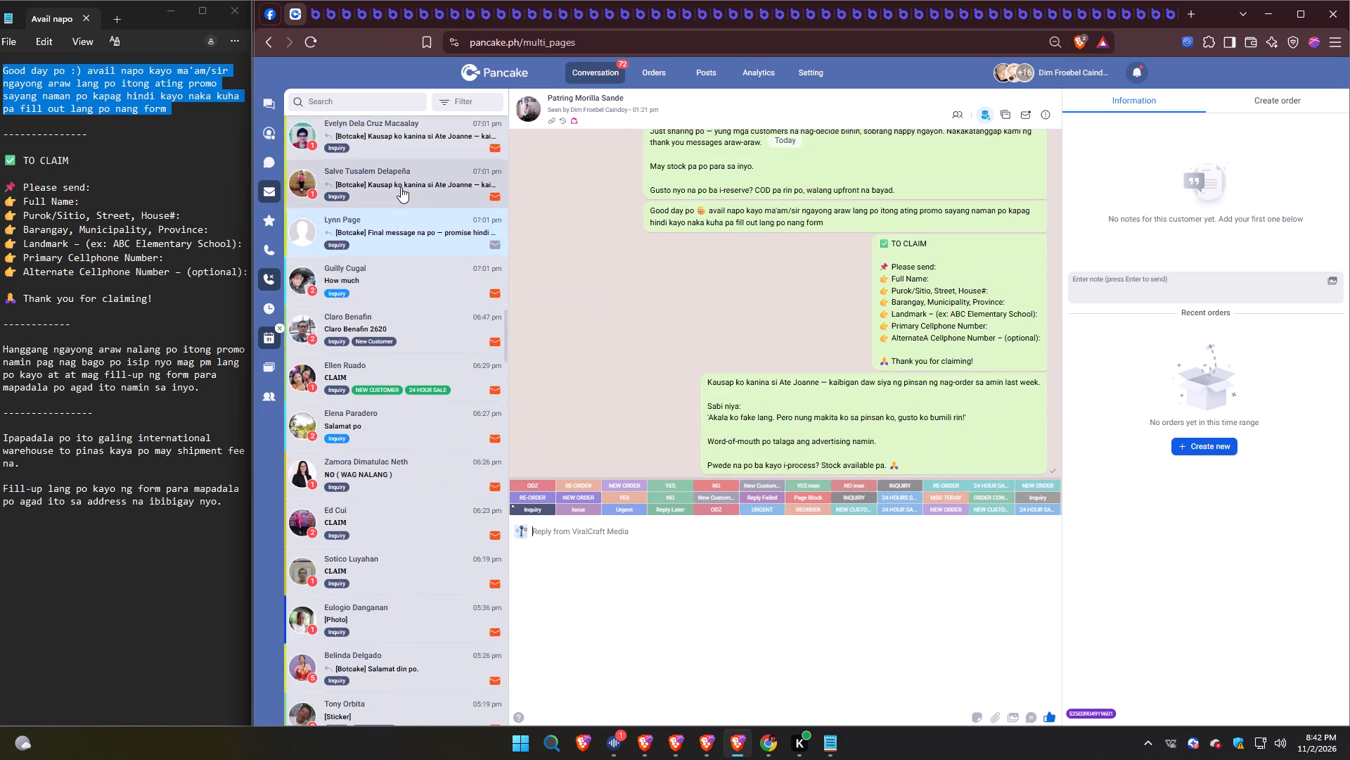
pyautogui.click(401, 187)
pyautogui.scroll(1, 401, 365)
pyautogui.click(387, 308)
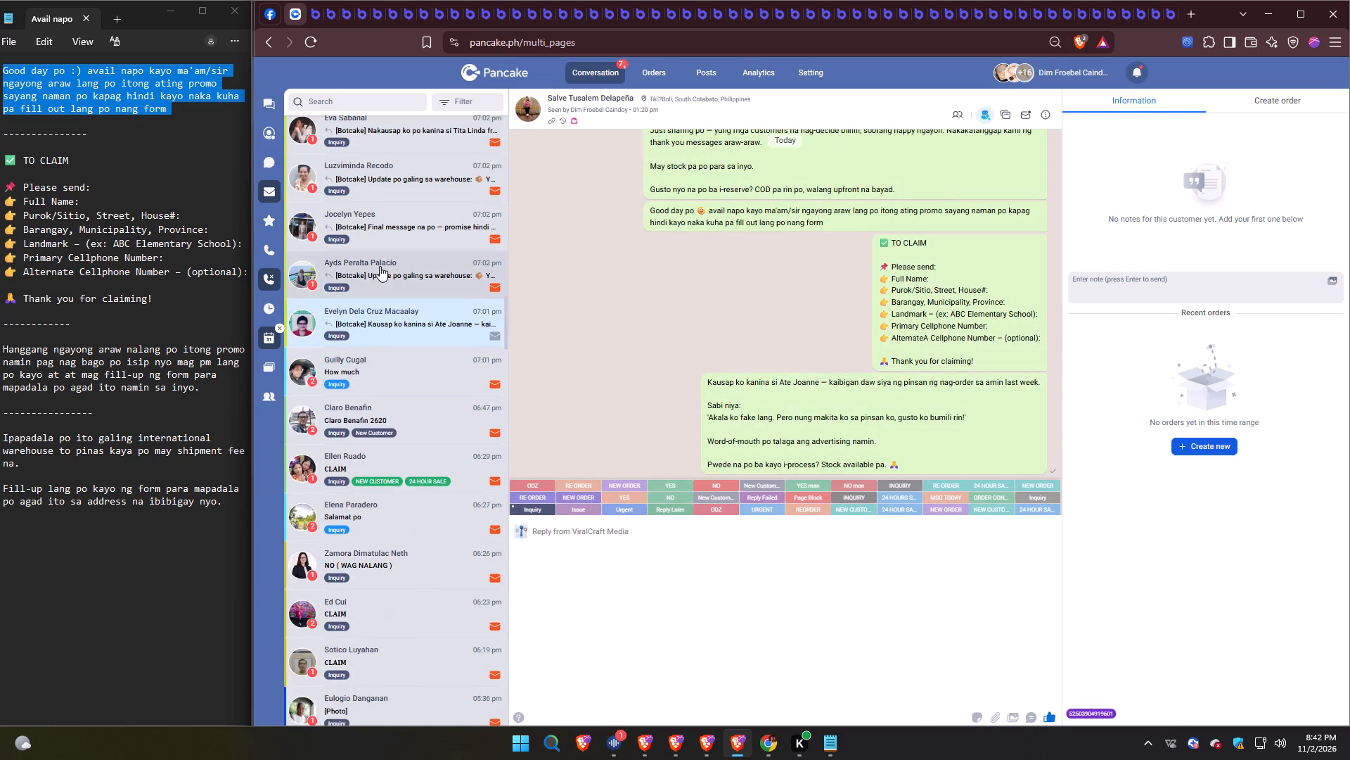
# Open the lower 07:02 pm "[Botcake]" conversations, moving up the unread list, without replying.
pyautogui.click(380, 266)
pyautogui.click(380, 229)
pyautogui.click(379, 194)
pyautogui.scroll(1, 418, 358)
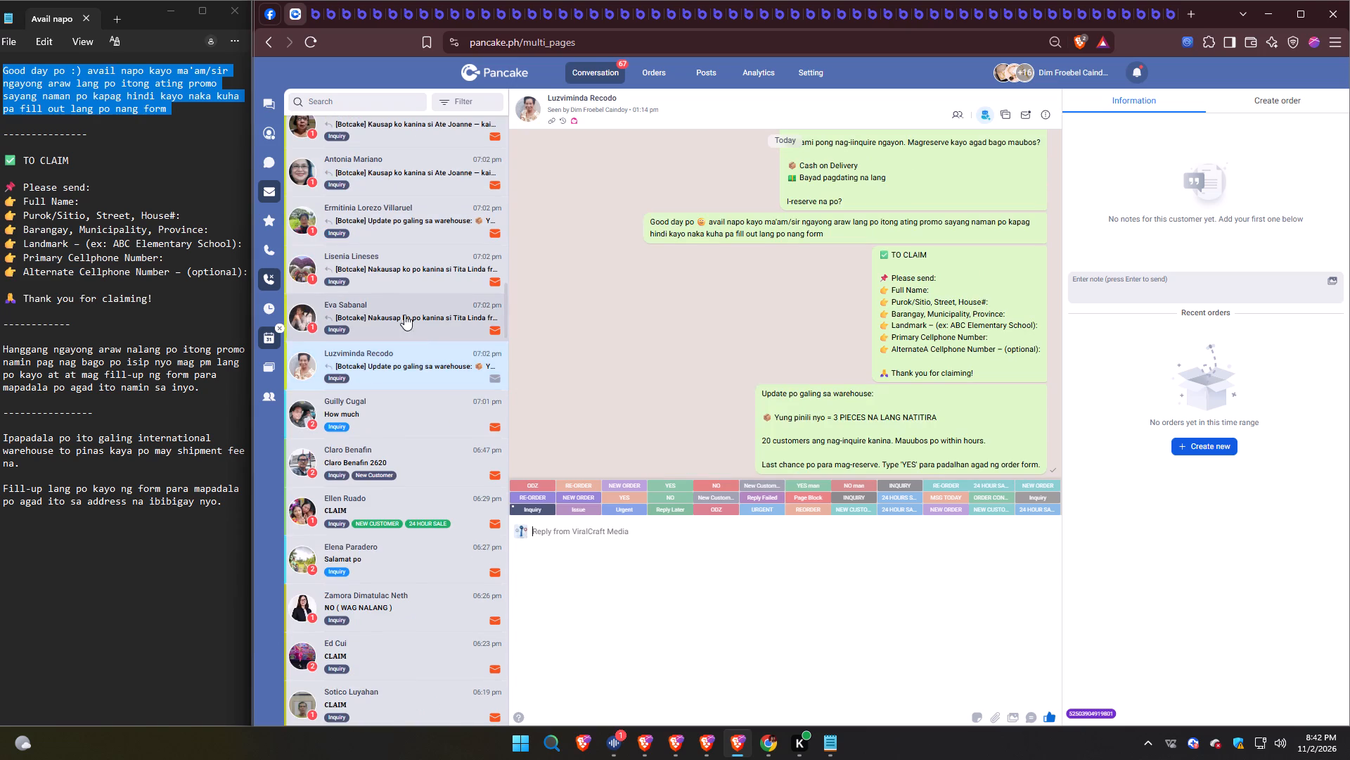
pyautogui.click(404, 315)
pyautogui.click(397, 273)
pyautogui.click(410, 220)
pyautogui.click(407, 192)
pyautogui.click(405, 165)
# Open the remaining 07:02 pm "[Botcake]" conversations without replying.
pyautogui.scroll(1, 435, 374)
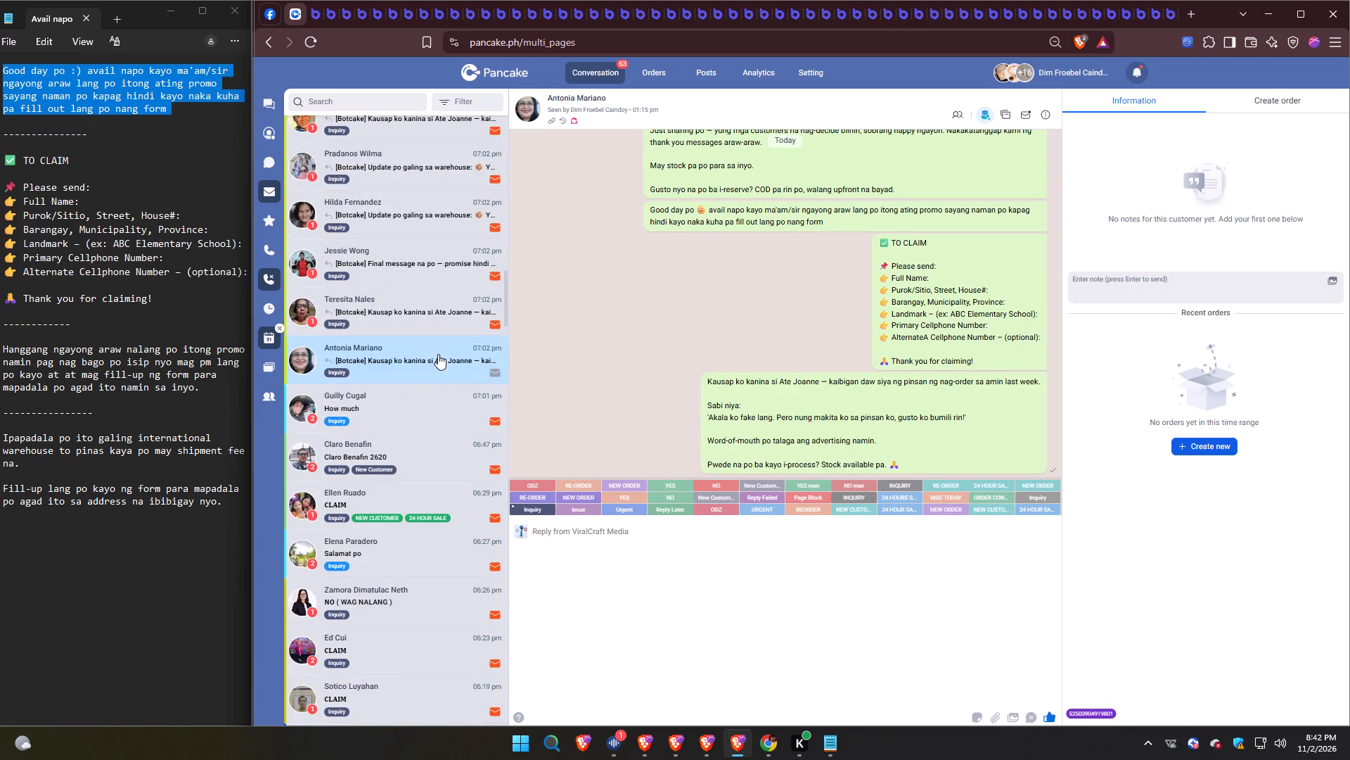
pyautogui.click(396, 355)
pyautogui.click(378, 310)
pyautogui.click(379, 283)
pyautogui.click(387, 211)
pyautogui.click(394, 179)
pyautogui.scroll(1, 409, 353)
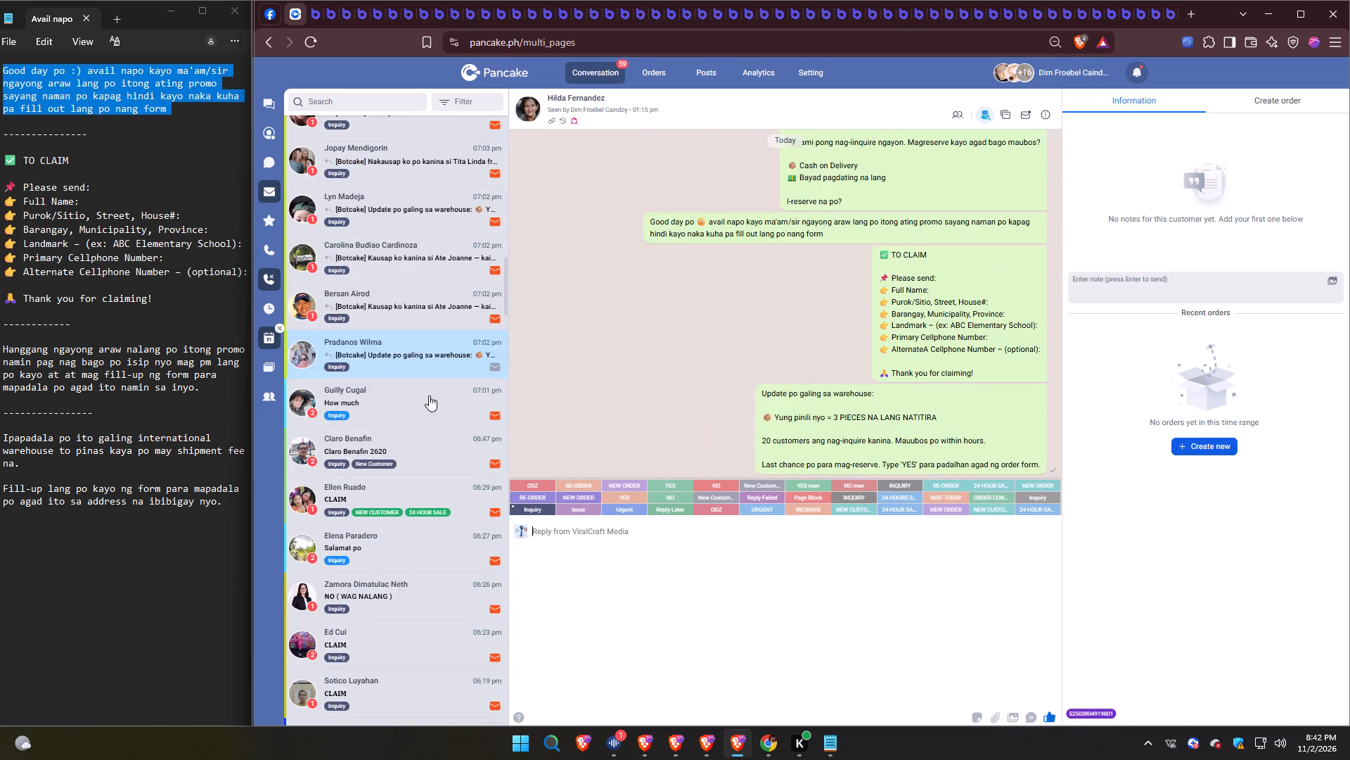
pyautogui.click(383, 311)
pyautogui.click(384, 252)
pyautogui.click(388, 218)
# Open the lower 07:03 pm "[Botcake]" conversations, moving up the unread list, without replying.
pyautogui.click(388, 169)
pyautogui.scroll(1, 434, 394)
pyautogui.click(369, 291)
pyautogui.click(377, 248)
pyautogui.click(382, 197)
pyautogui.scroll(1, 418, 471)
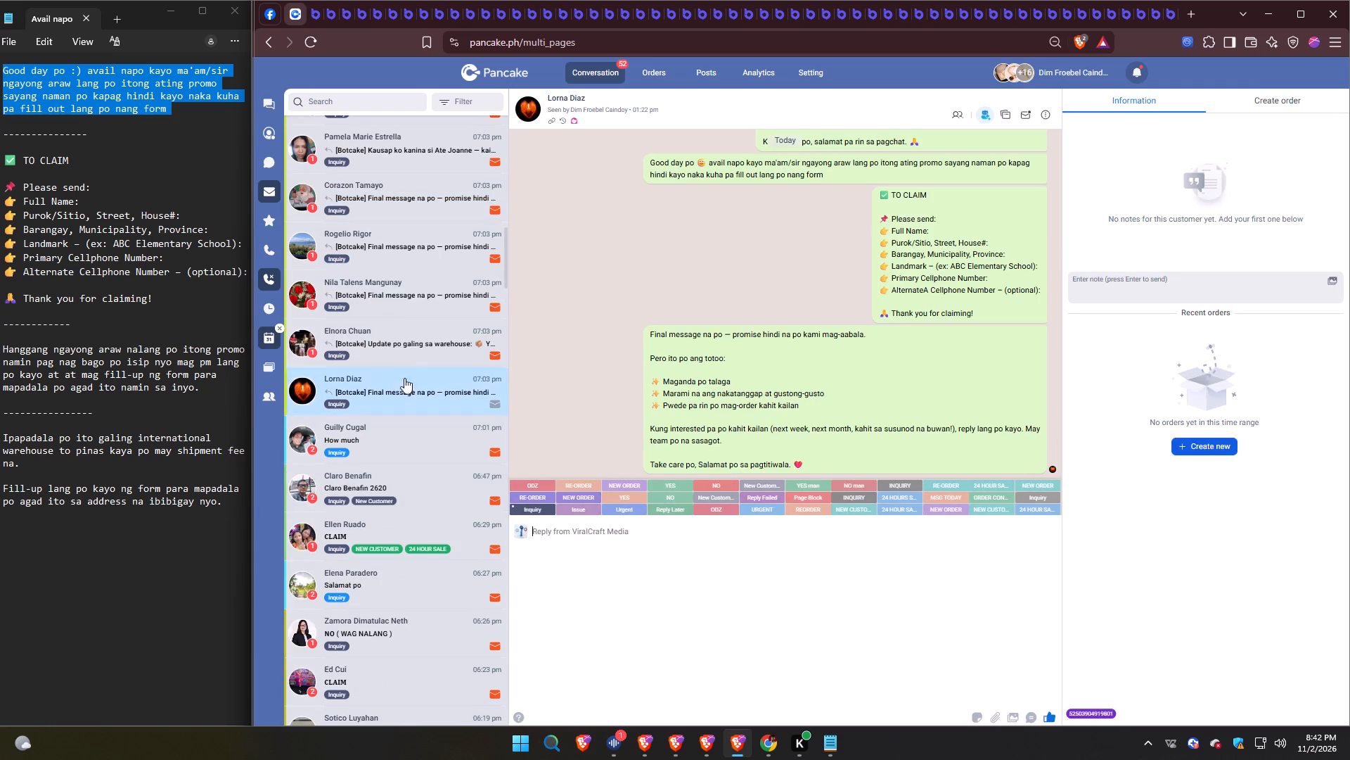
pyautogui.click(393, 325)
pyautogui.moveTo(392, 304); pyautogui.dragTo(392, 297)
pyautogui.moveTo(393, 261); pyautogui.dragTo(393, 251)
pyautogui.click(393, 241)
pyautogui.click(392, 221)
pyautogui.moveTo(392, 196); pyautogui.dragTo(394, 190)
pyautogui.click(398, 148)
# Open the last four 07:03 pm "[Botcake]" conversations without replying.
pyautogui.scroll(1, 417, 456)
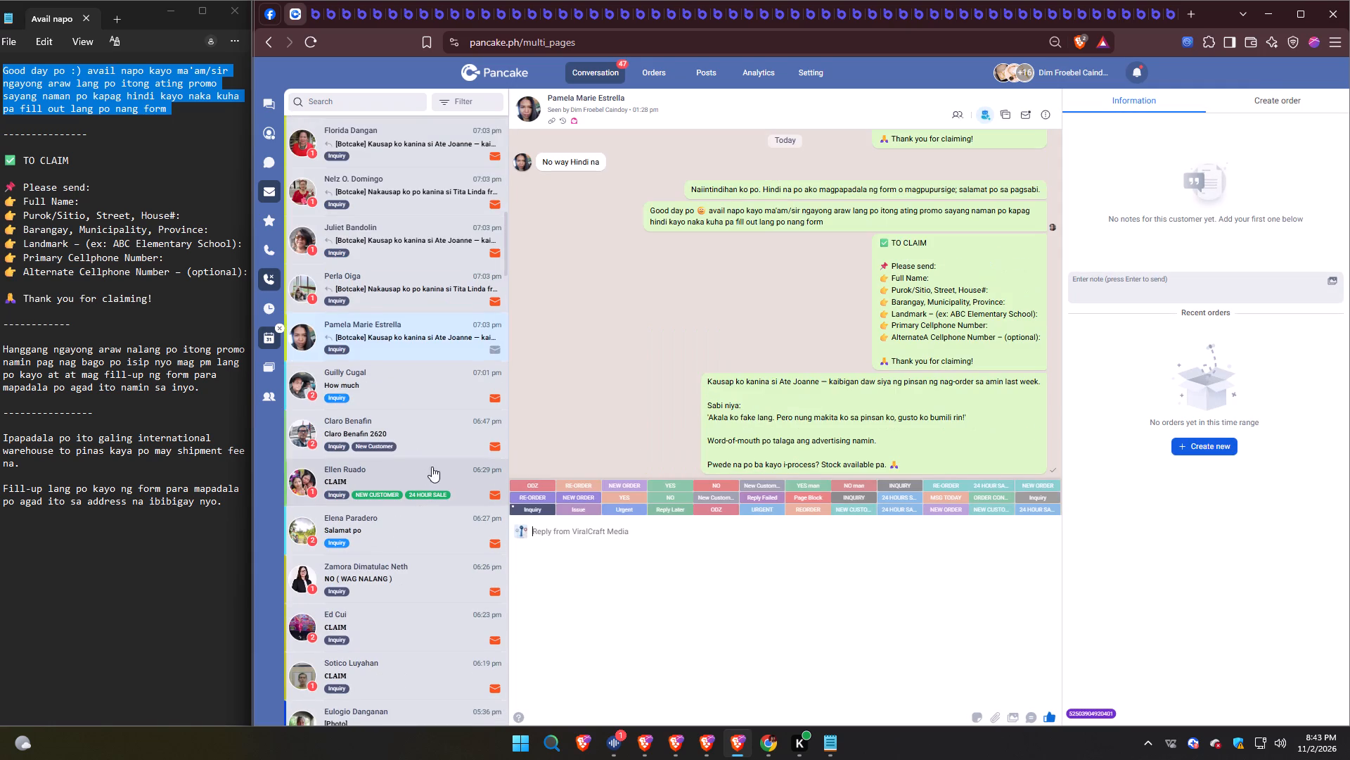
pyautogui.click(392, 277)
pyautogui.click(390, 232)
pyautogui.click(403, 179)
pyautogui.click(406, 152)
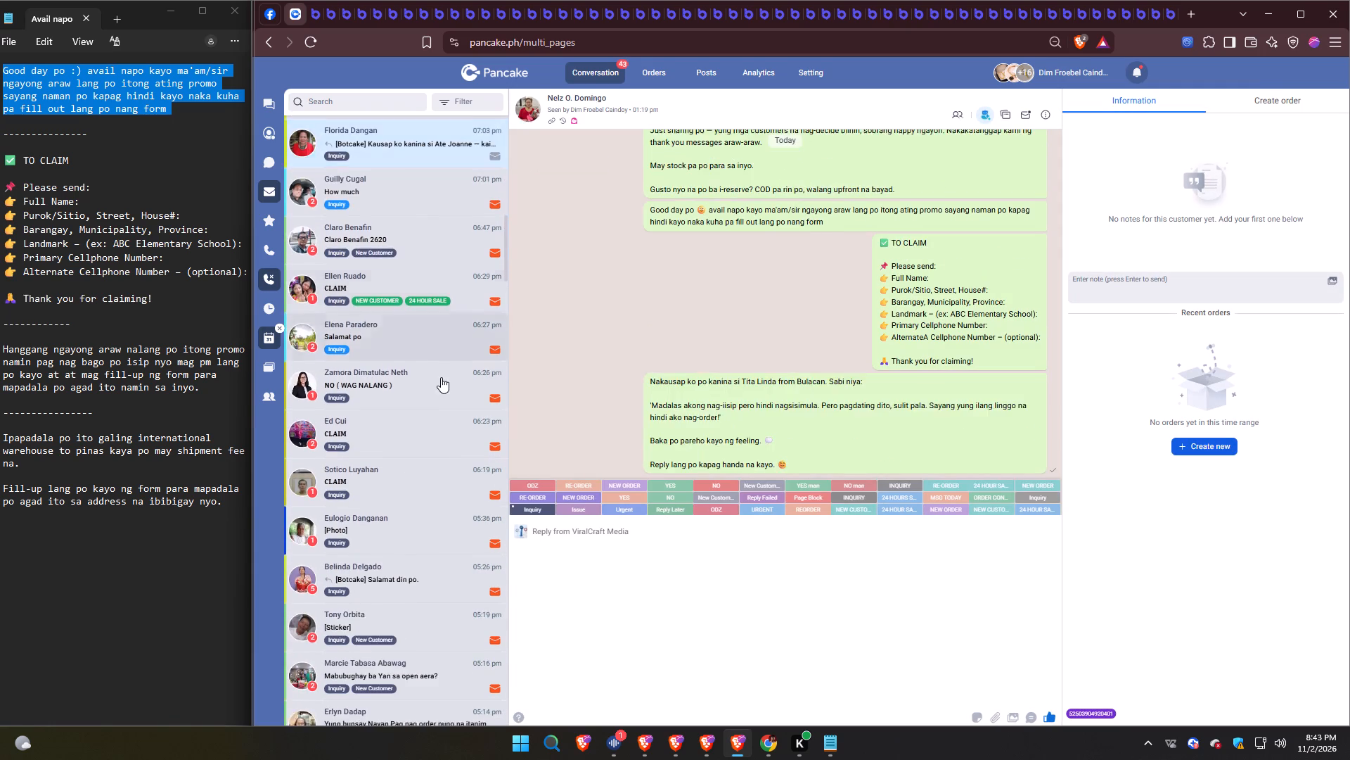
# Open the 07:04 pm "[Botcake]" conversations without replying, leaving the 07:04 pm "CLAIM" unopened.
pyautogui.scroll(2, 441, 377)
pyautogui.click(394, 429)
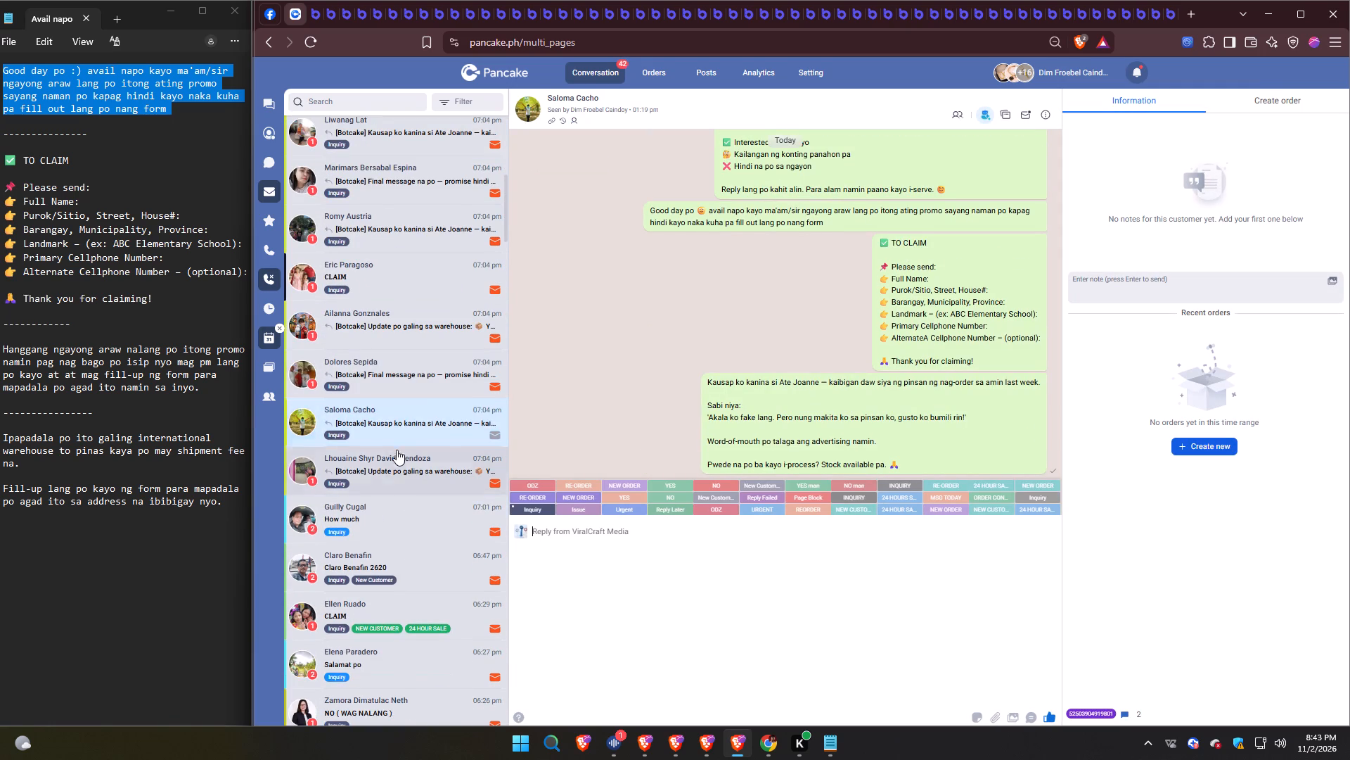
pyautogui.click(389, 460)
pyautogui.click(398, 360)
pyautogui.click(400, 324)
pyautogui.click(422, 239)
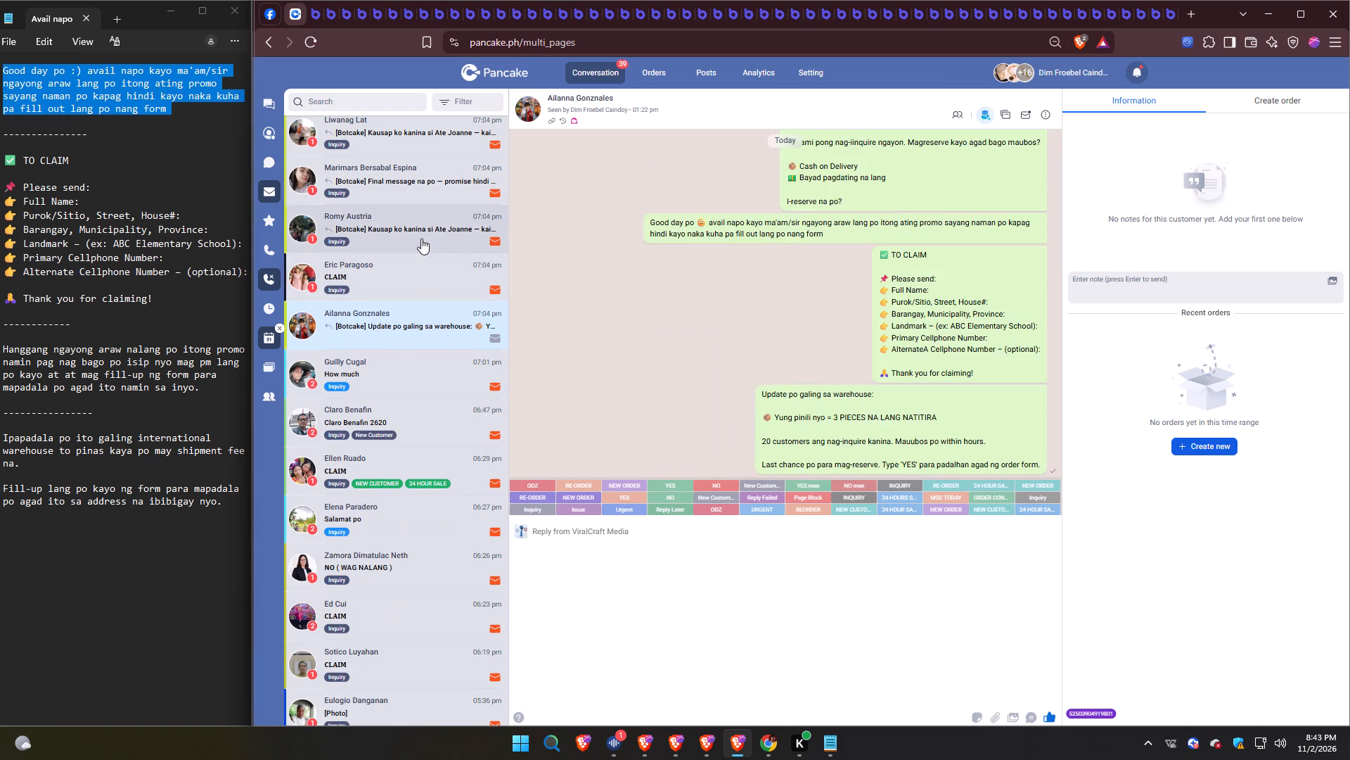
pyautogui.click(413, 179)
pyautogui.click(407, 154)
pyautogui.scroll(1, 402, 509)
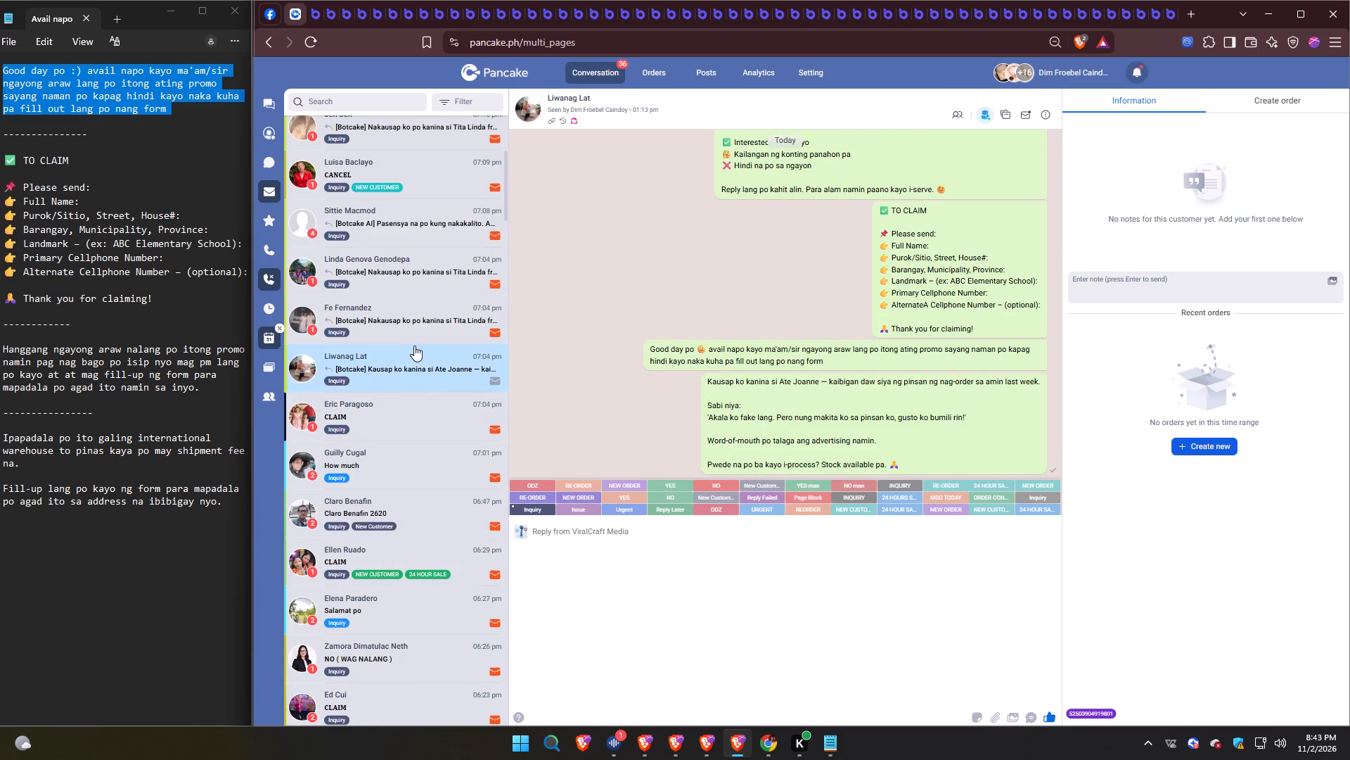
pyautogui.click(401, 322)
pyautogui.click(412, 267)
# Open the 07:08 pm, 07:16 pm and 07:44 pm "[Botcake]" and 07:09 pm "CANCEL" conversations without replying, skipping the 07:42 pm "CLAIM".
pyautogui.click(387, 220)
pyautogui.scroll(1, 438, 432)
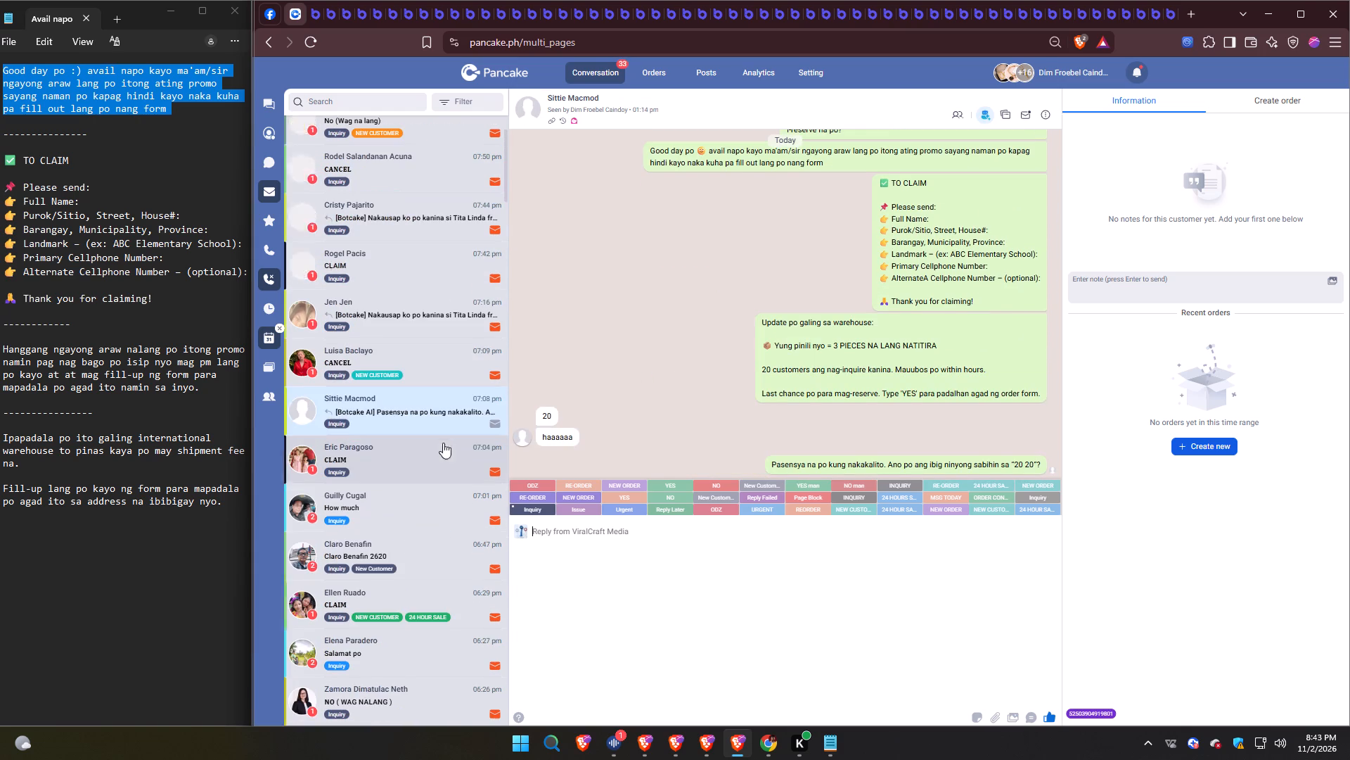
pyautogui.click(420, 358)
pyautogui.click(422, 310)
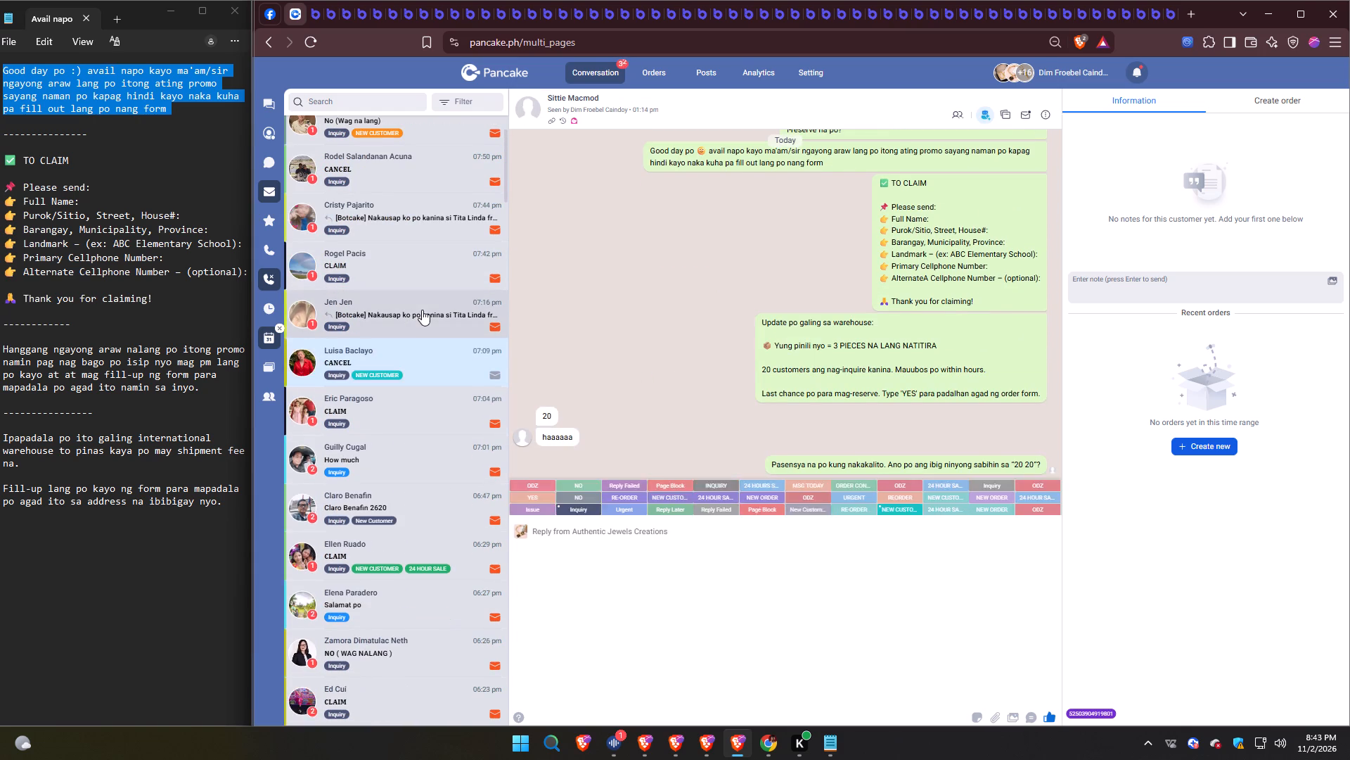
pyautogui.click(454, 220)
# Open the 07:50 pm "CANCEL", 07:54 pm "No (Wag na lang)", 07:59 pm "[Link]" and 08:07 pm shipping-fee conversations without replying.
pyautogui.scroll(1, 424, 441)
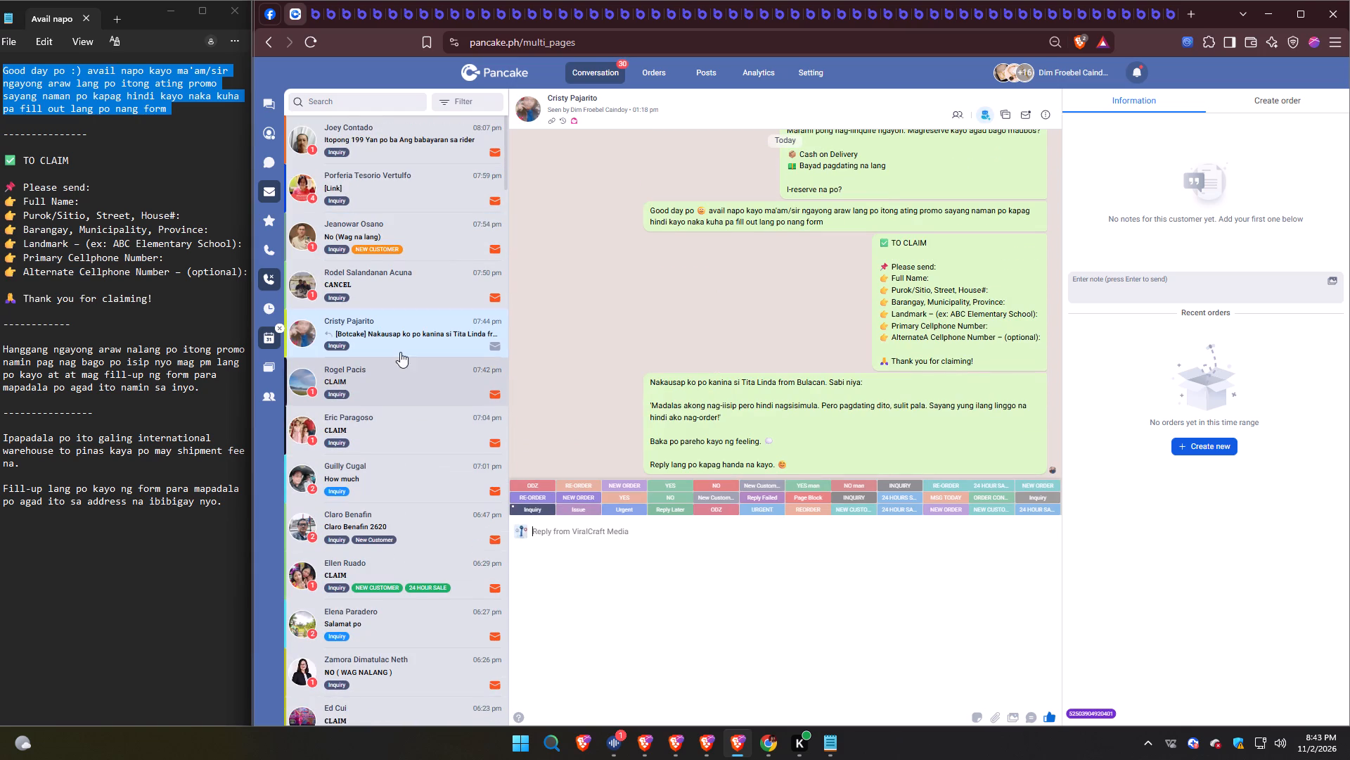
pyautogui.click(390, 277)
pyautogui.click(422, 221)
pyautogui.click(415, 197)
pyautogui.click(413, 141)
pyautogui.scroll(1, 494, 575)
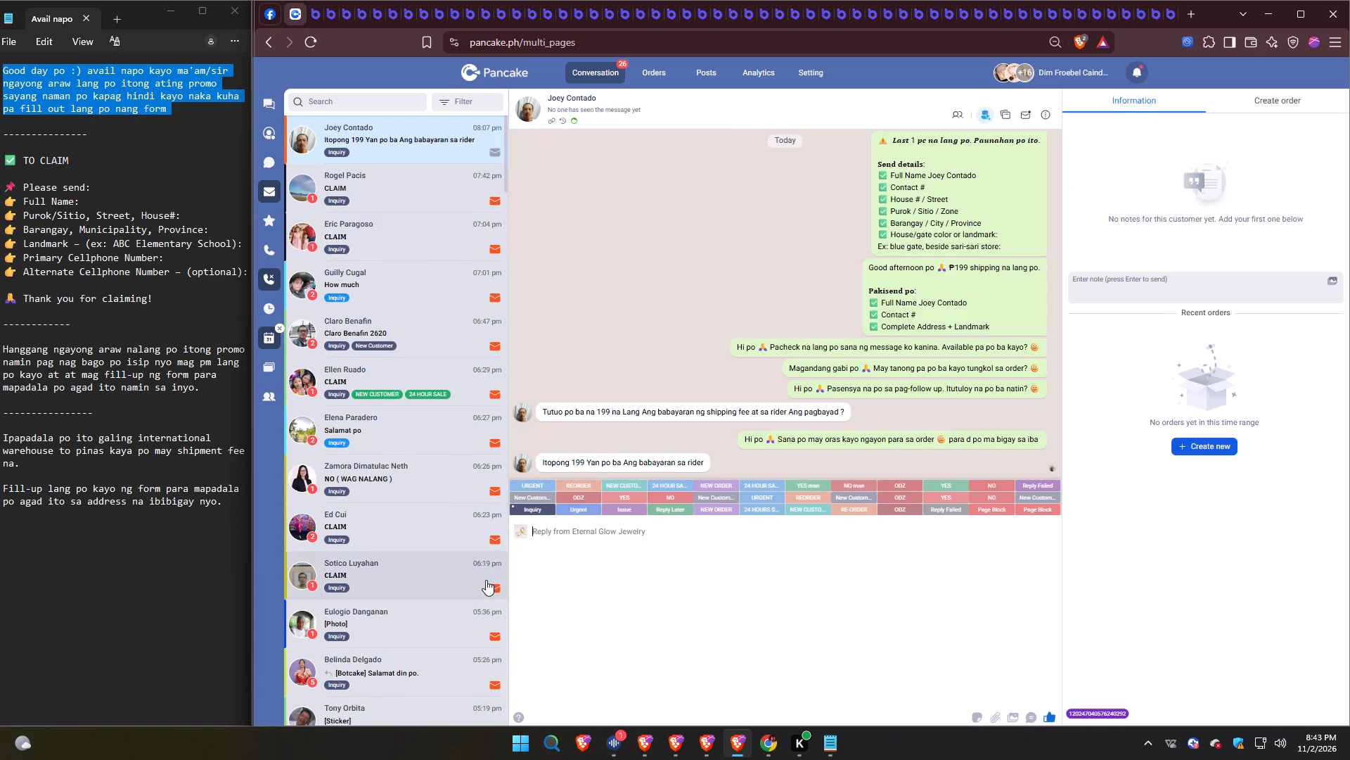
pyautogui.scroll(1, 410, 595)
pyautogui.scroll(2, 363, 478)
# Open the 05:36 pm "[Photo]", 05:26 pm "[Botcake] Salamat din po." and 05:19 pm "[Sticker]" conversations without replying.
pyautogui.scroll(-1, 407, 436)
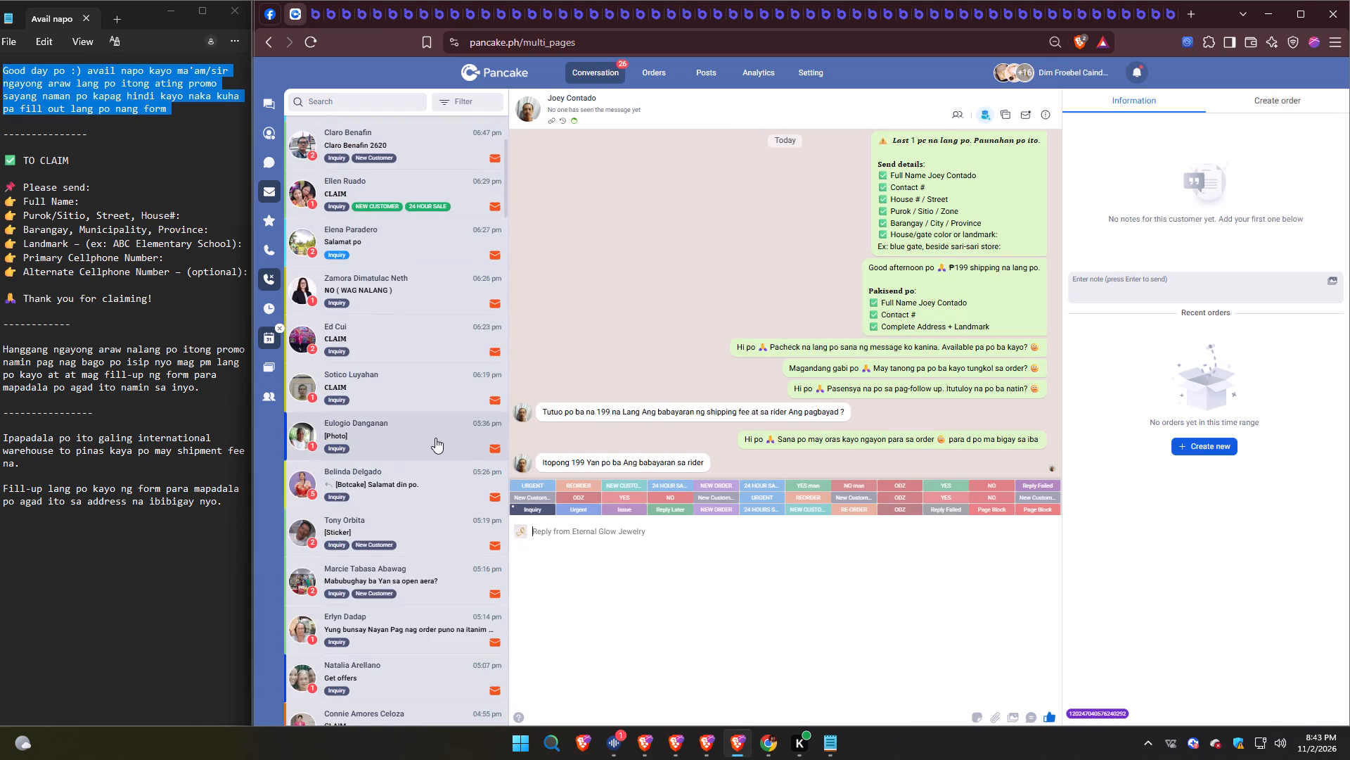
pyautogui.scroll(-1, 435, 414)
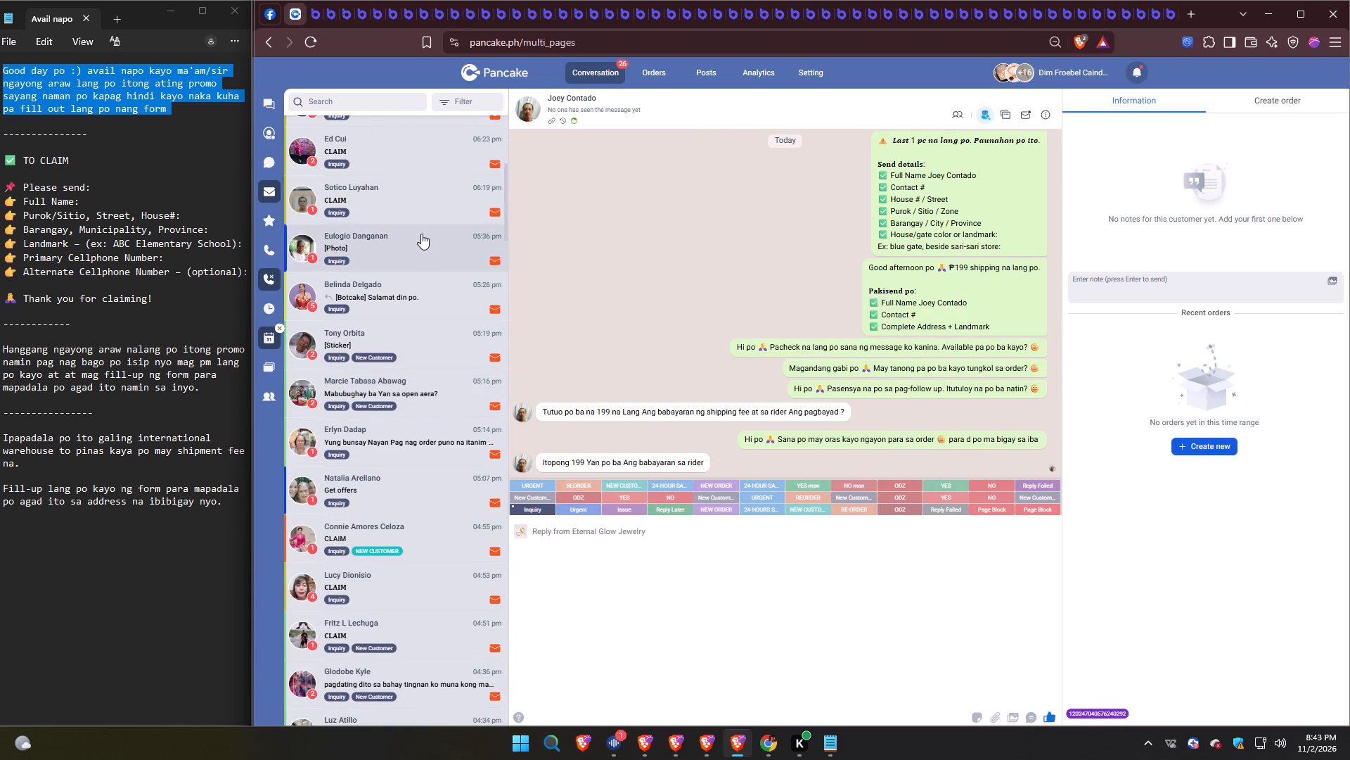
pyautogui.click(421, 234)
pyautogui.click(424, 298)
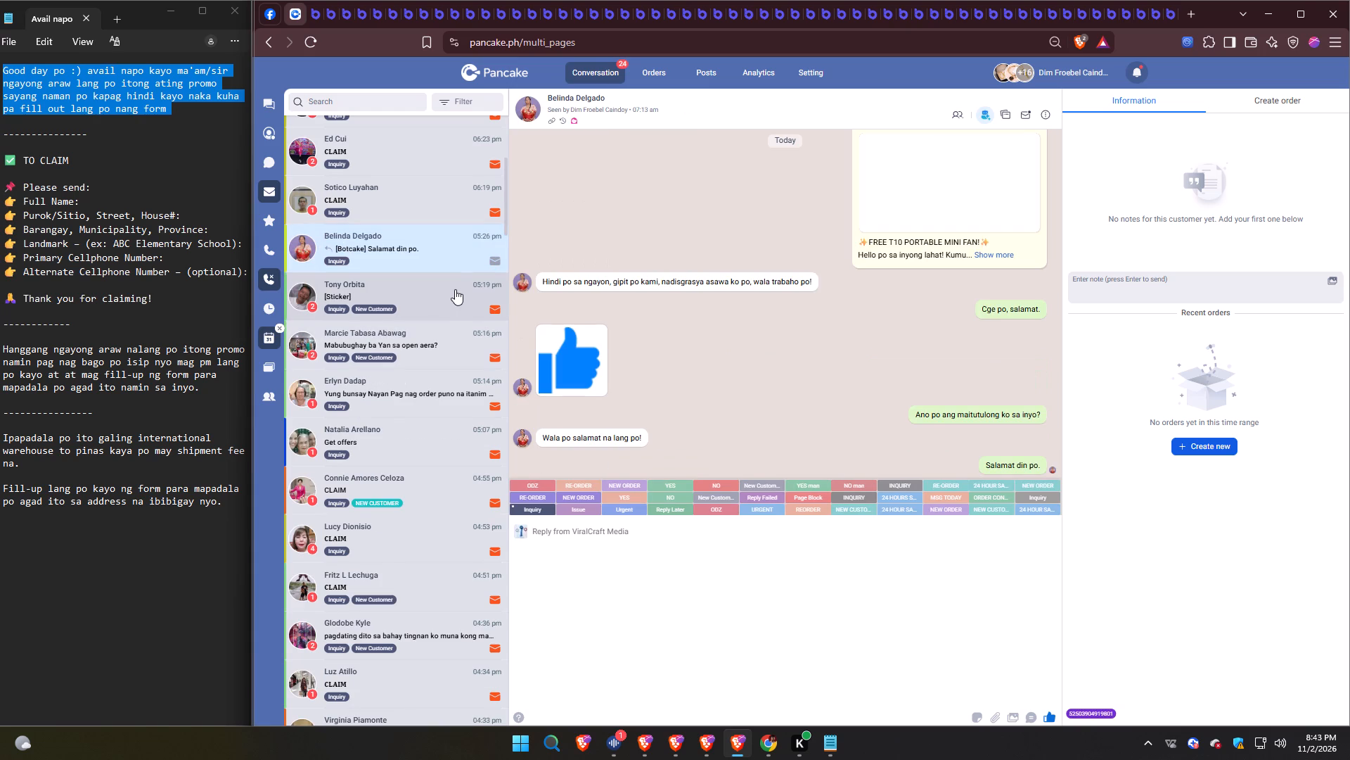
pyautogui.click(452, 287)
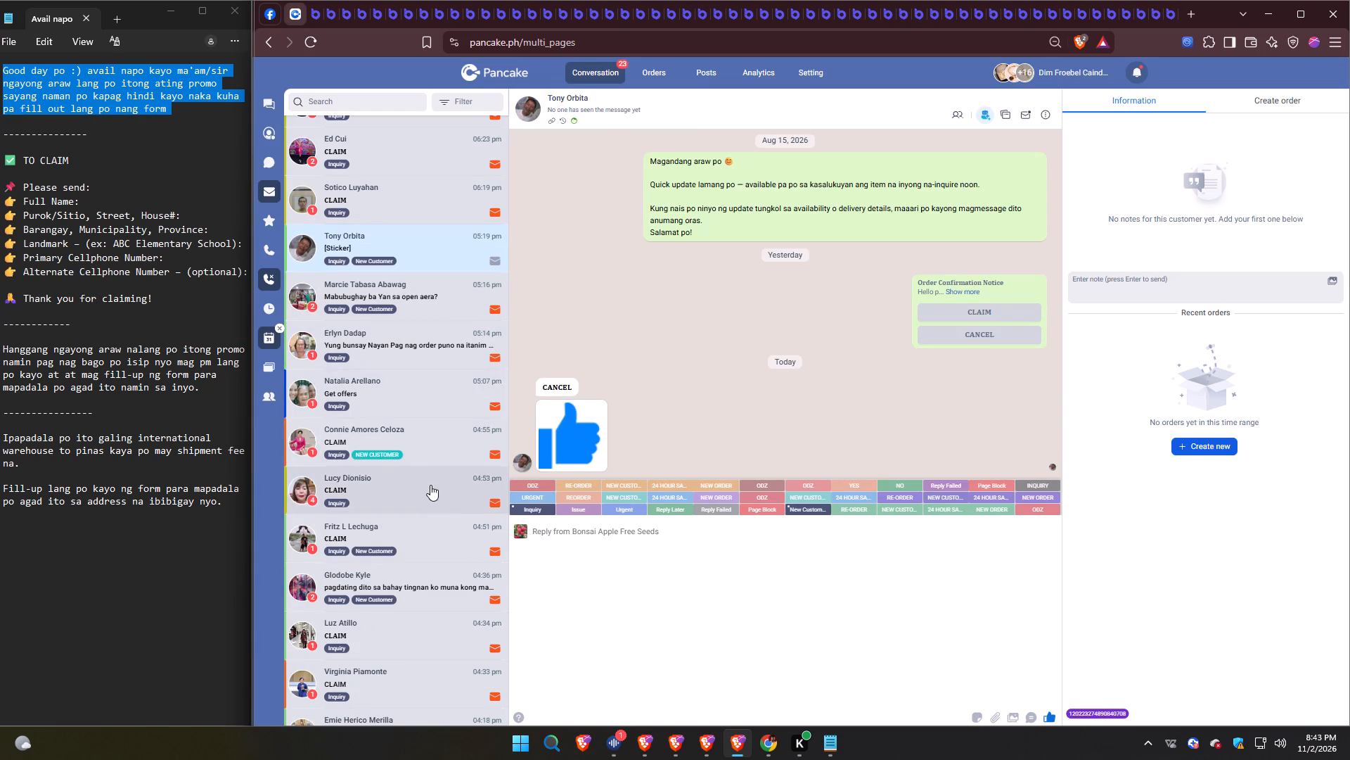
pyautogui.scroll(-2, 432, 481)
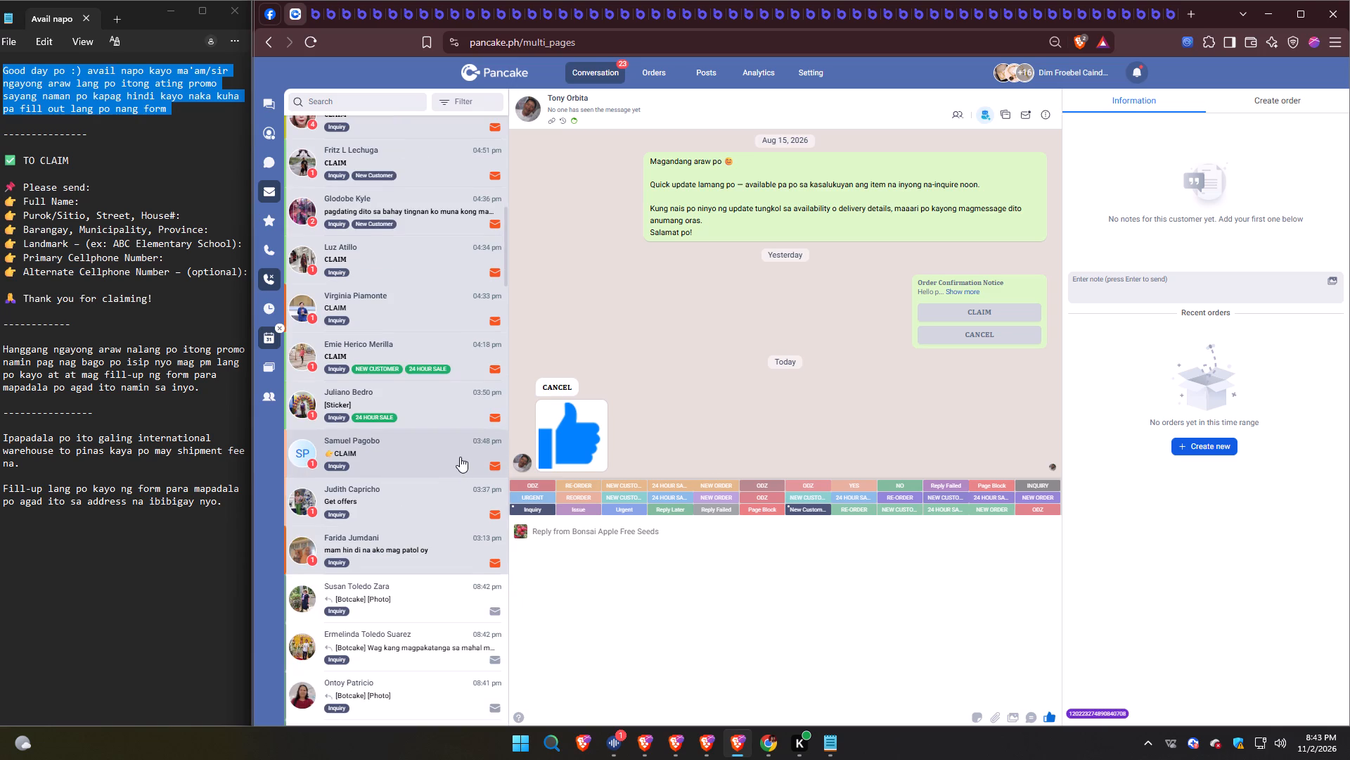
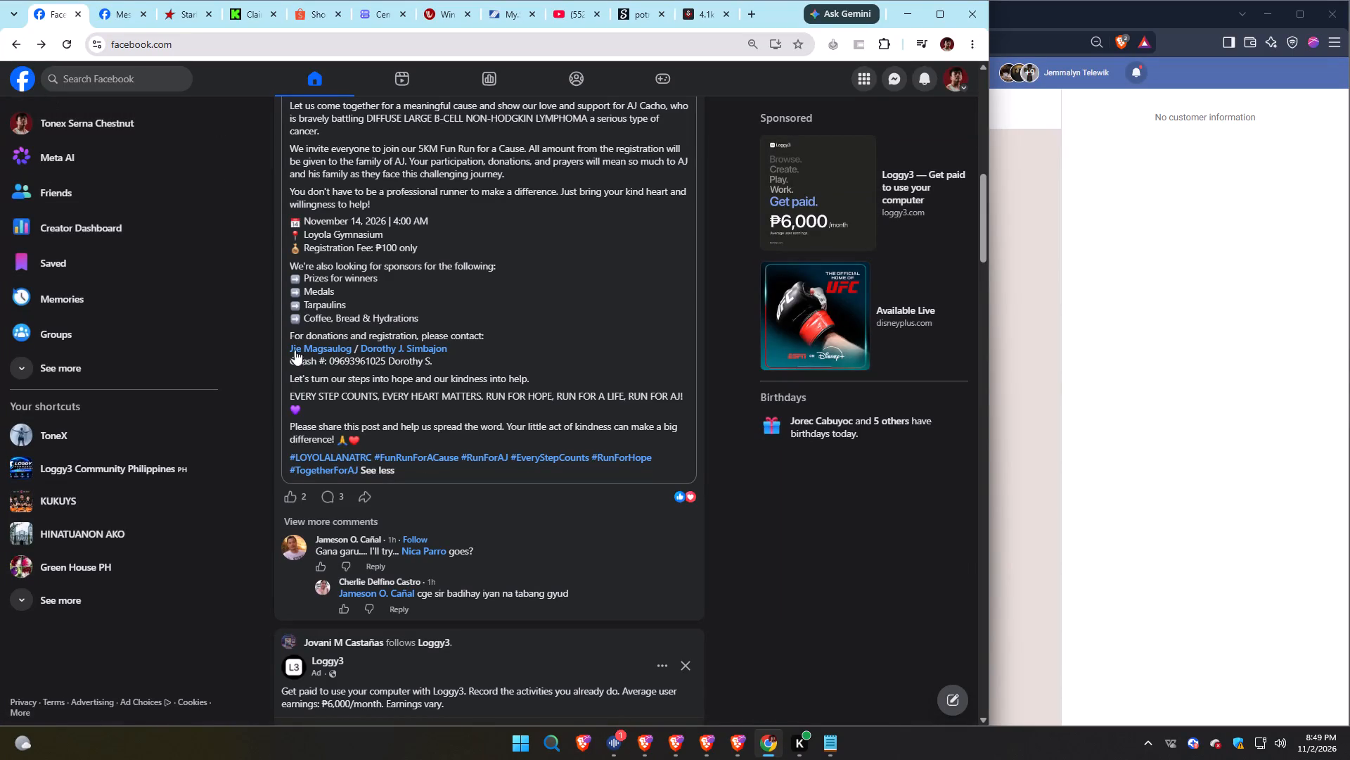
# Open the "Fun Run for a Cause" poster from the Facebook feed and read its description and comments.
pyautogui.scroll(2, 375, 498)
pyautogui.click(486, 243)
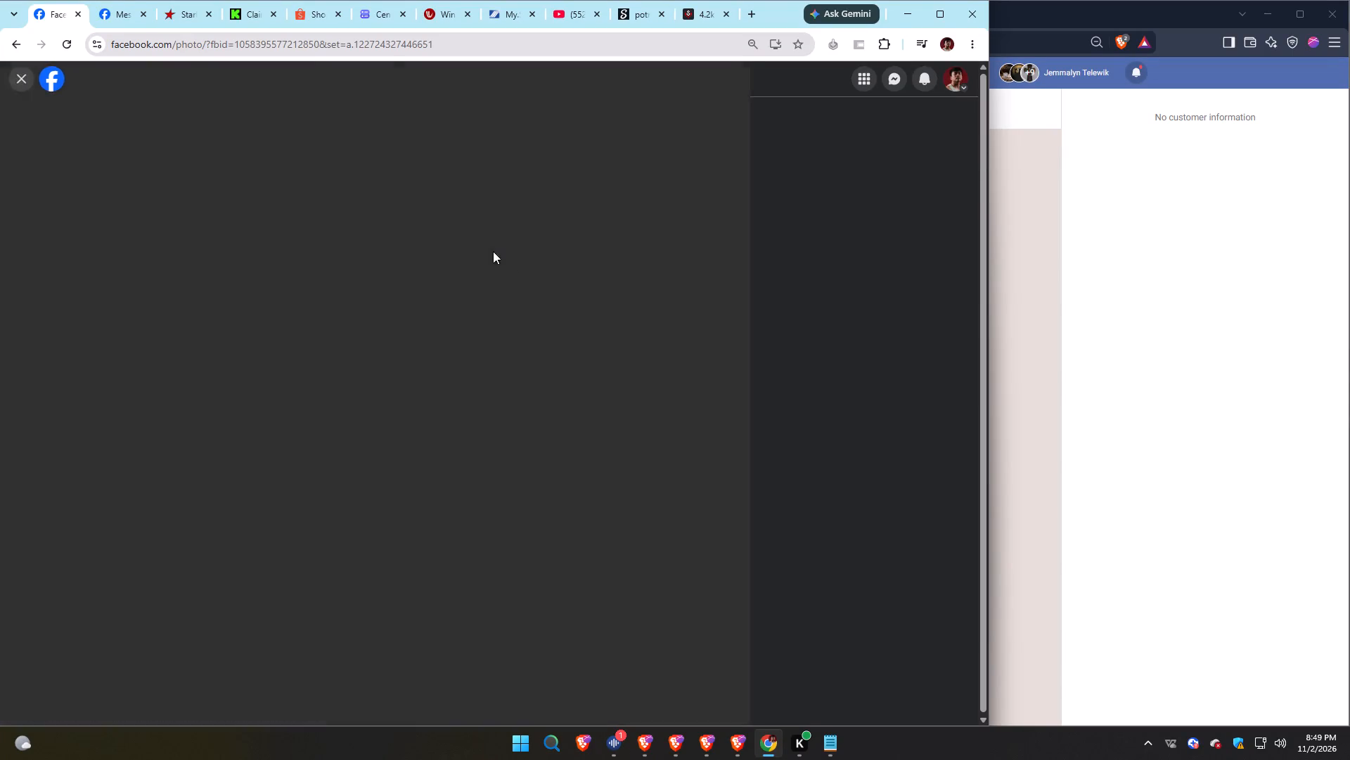
pyautogui.scroll(-5, 920, 484)
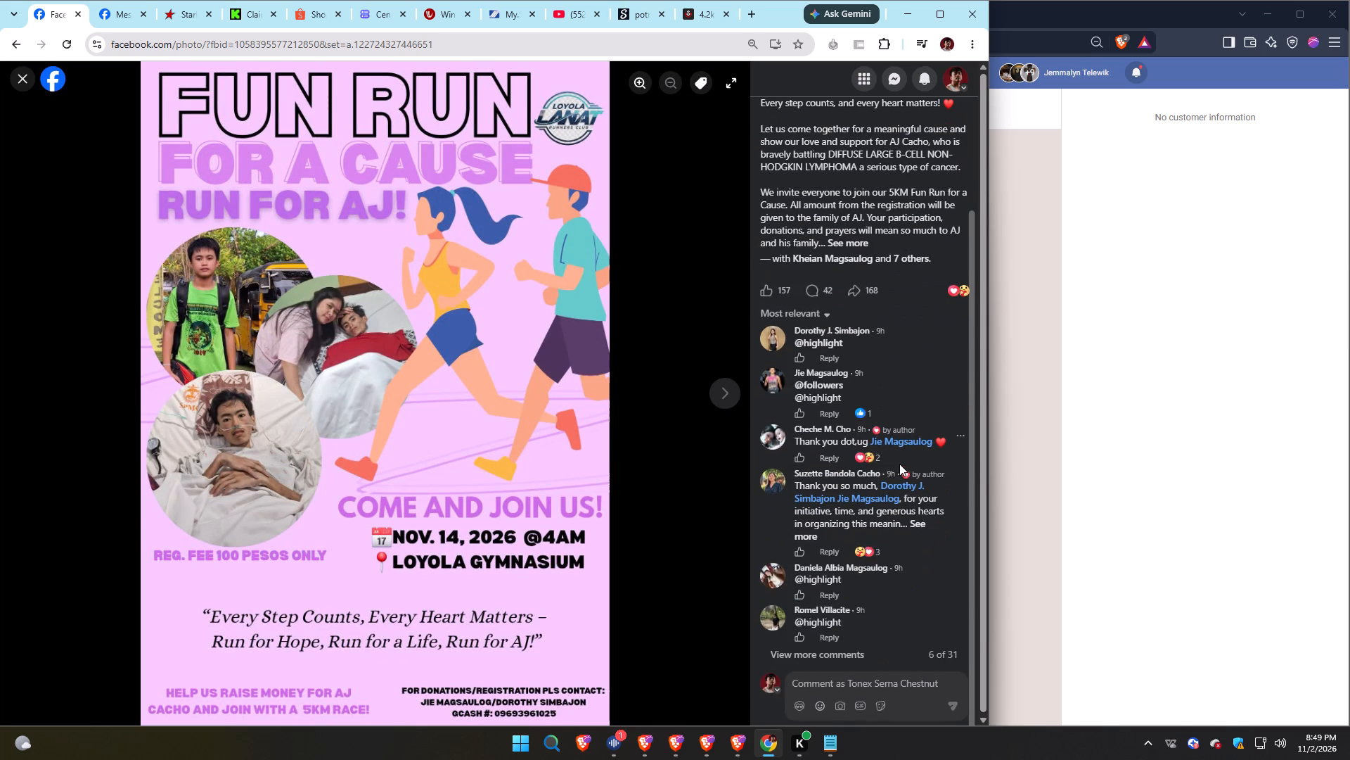
pyautogui.scroll(-3, 899, 464)
pyautogui.scroll(5, 849, 476)
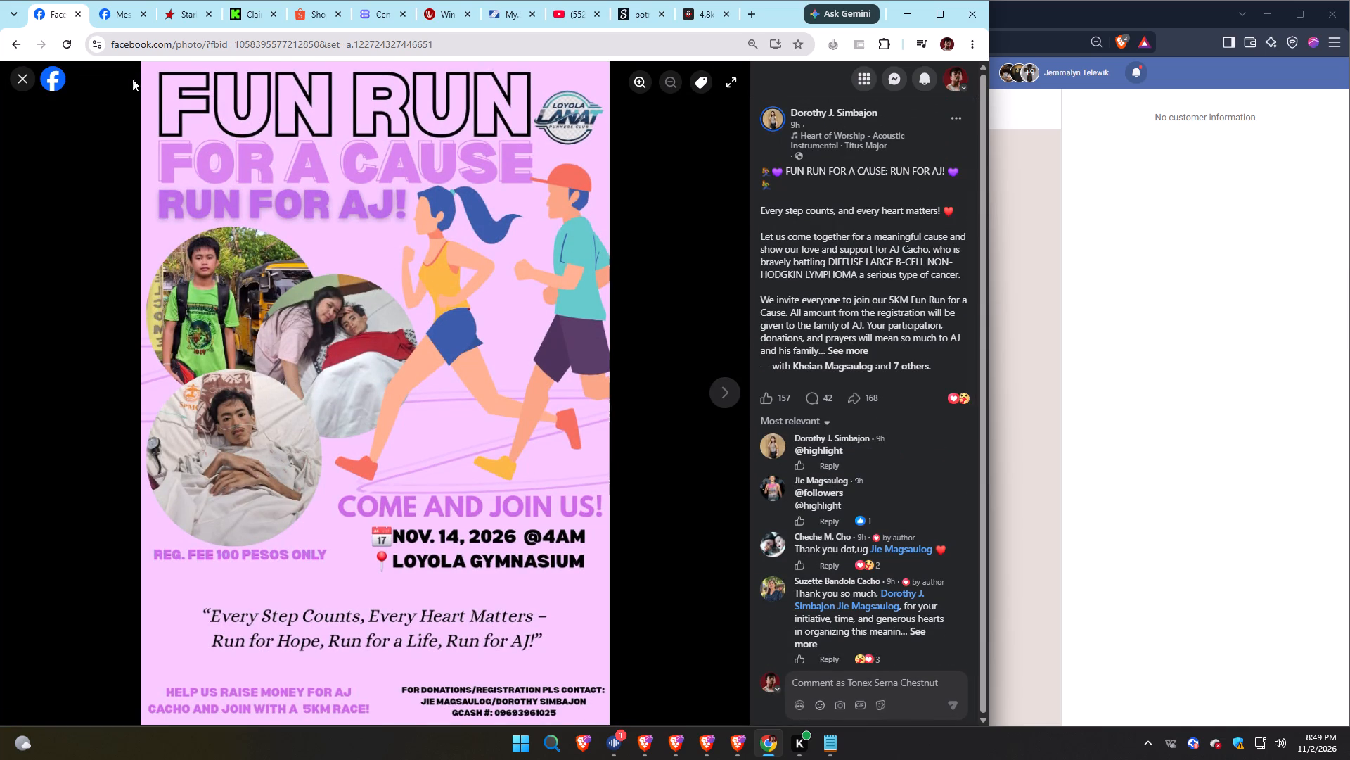
pyautogui.scroll(-7, 803, 571)
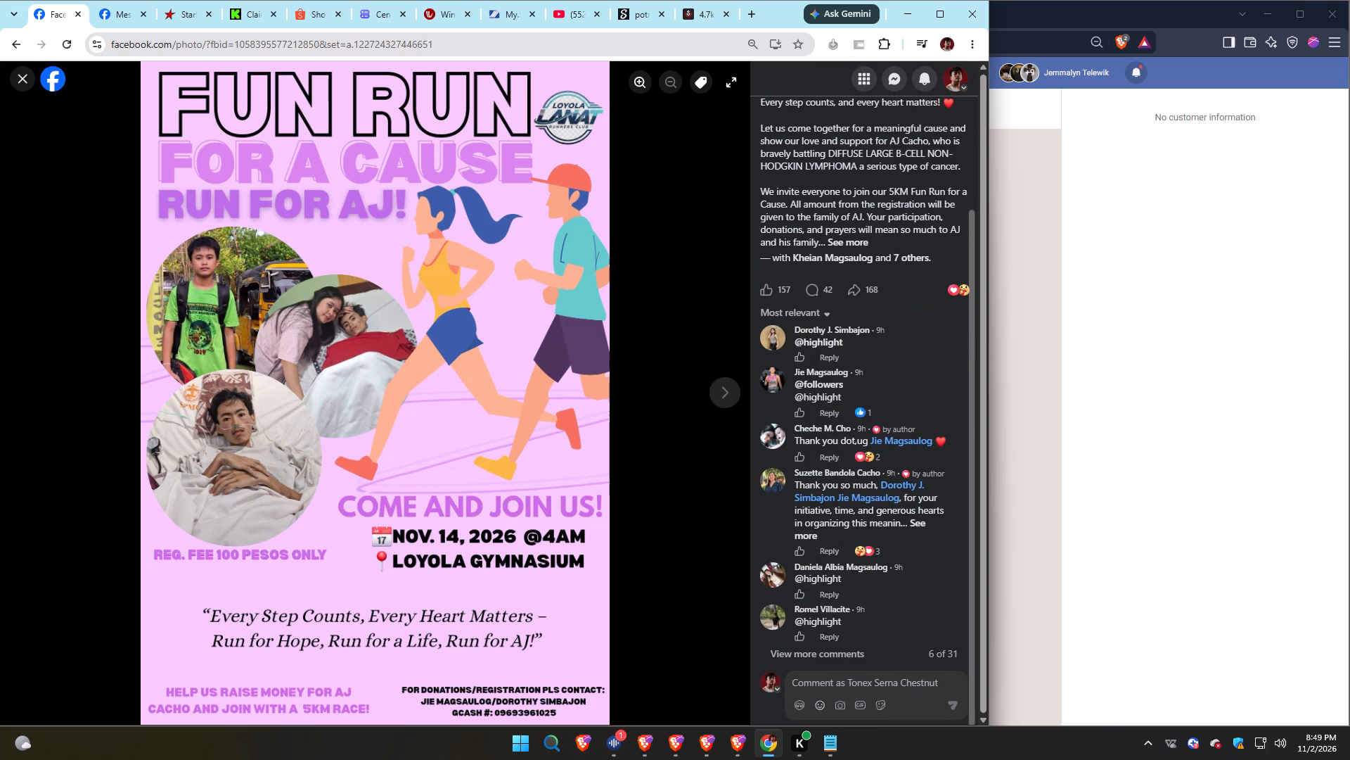
# Start a comment on the fun run poster, tagging the first matches for "mur" and "jus" and the fifth match for "jaso".
pyautogui.click(865, 684)
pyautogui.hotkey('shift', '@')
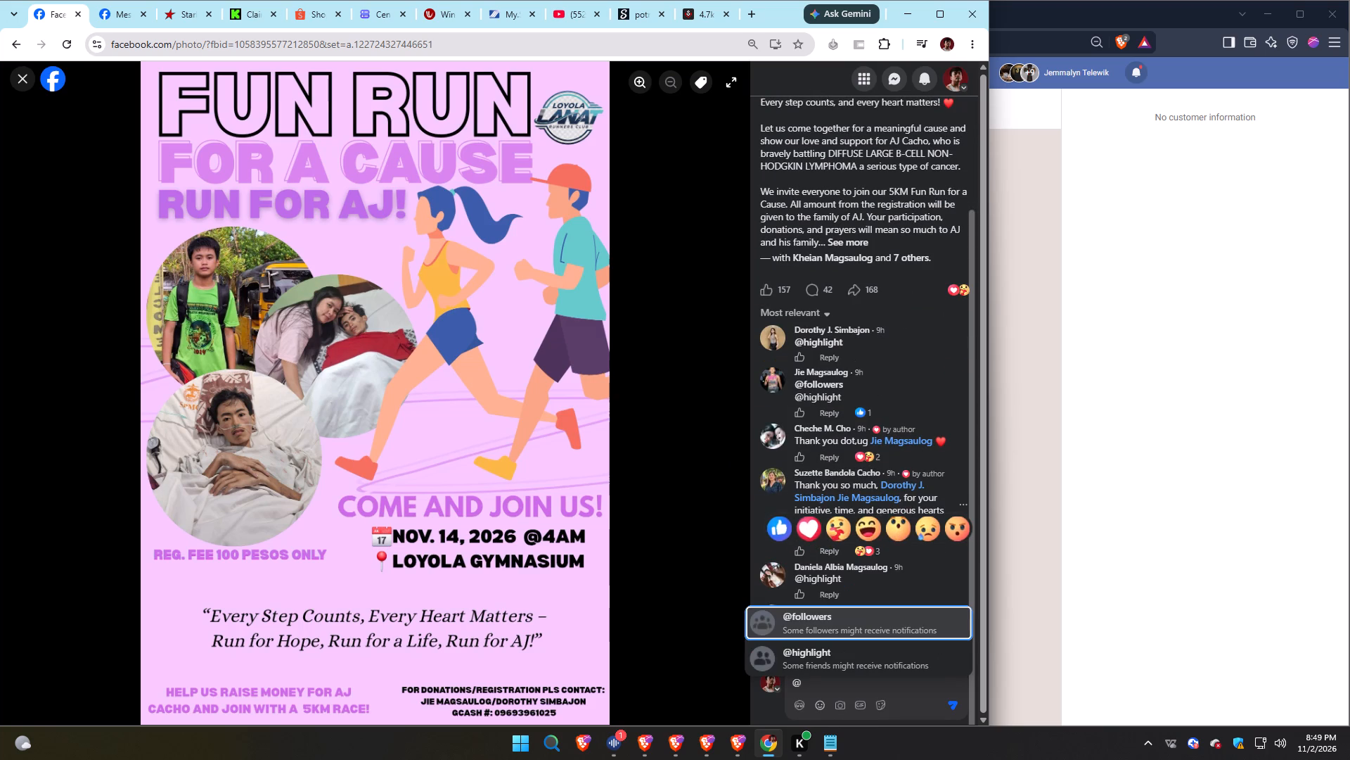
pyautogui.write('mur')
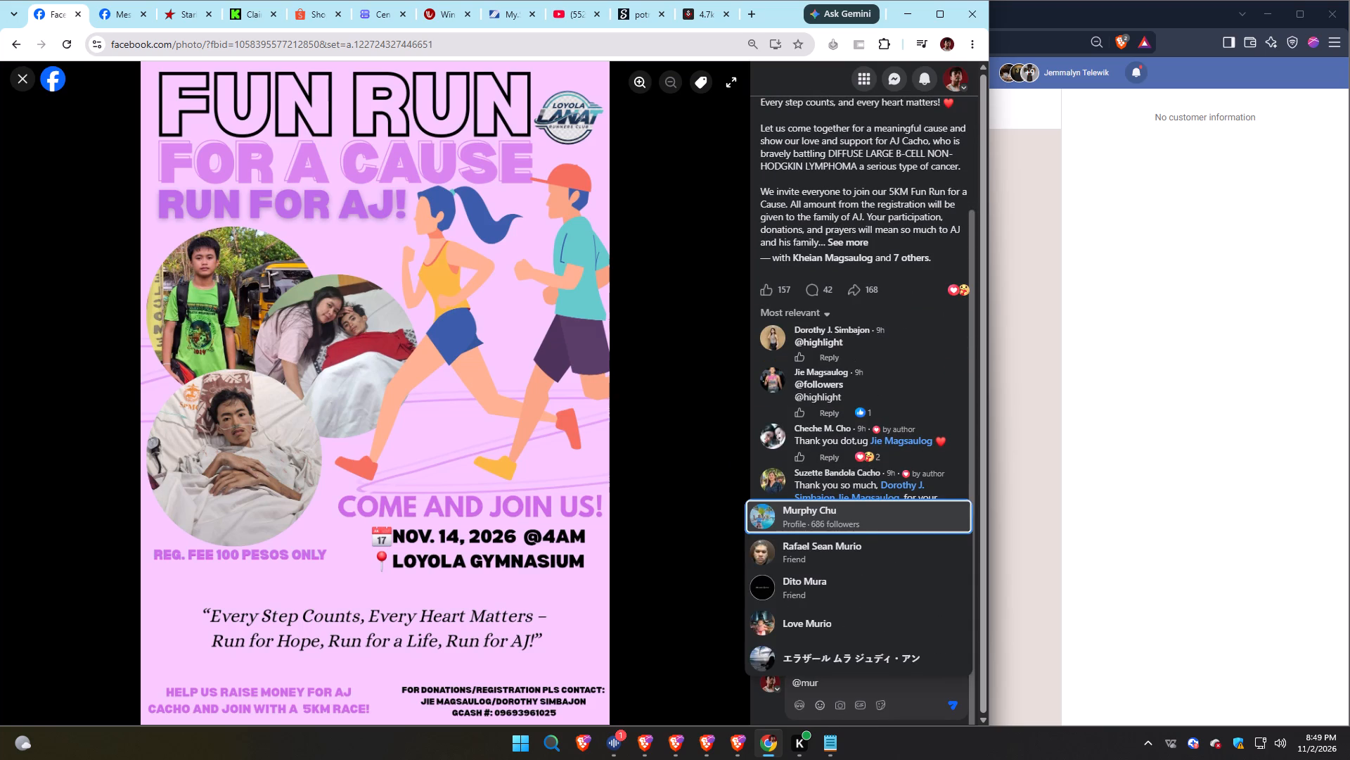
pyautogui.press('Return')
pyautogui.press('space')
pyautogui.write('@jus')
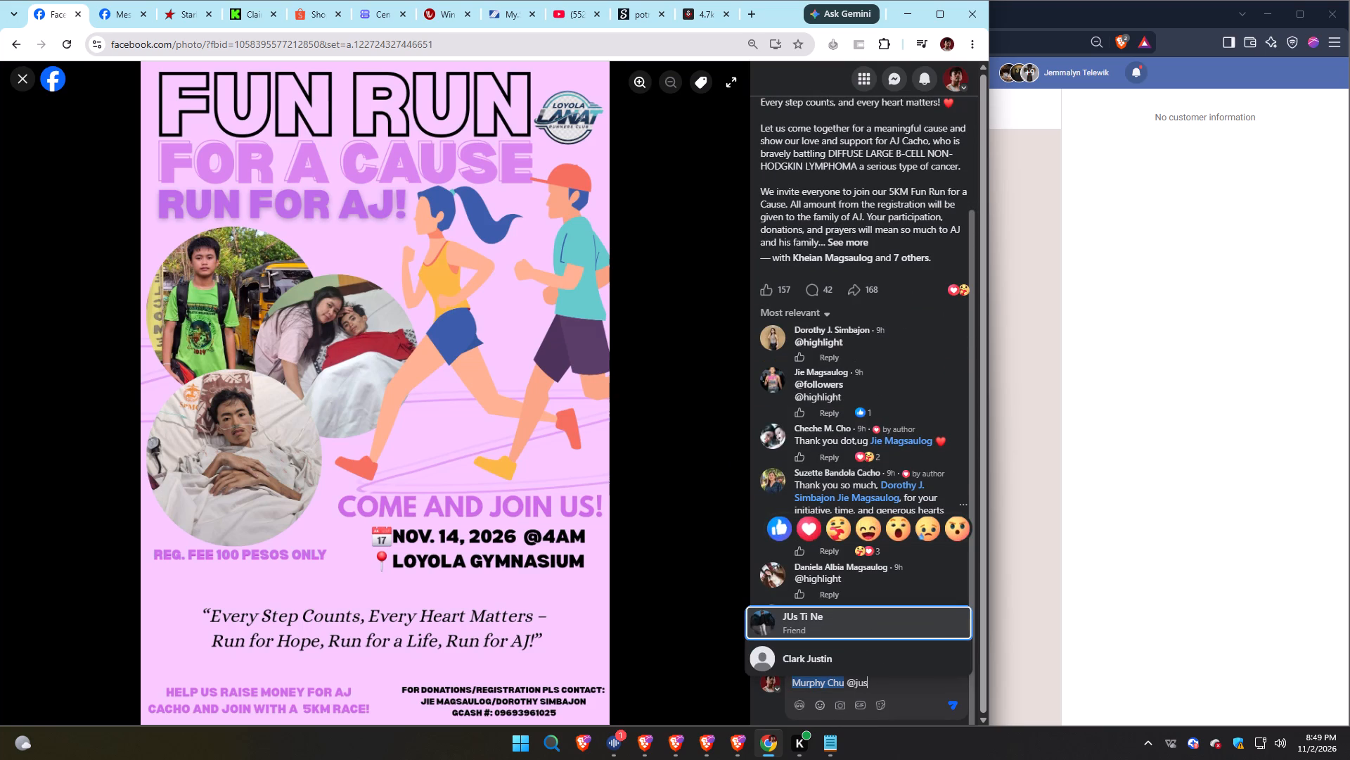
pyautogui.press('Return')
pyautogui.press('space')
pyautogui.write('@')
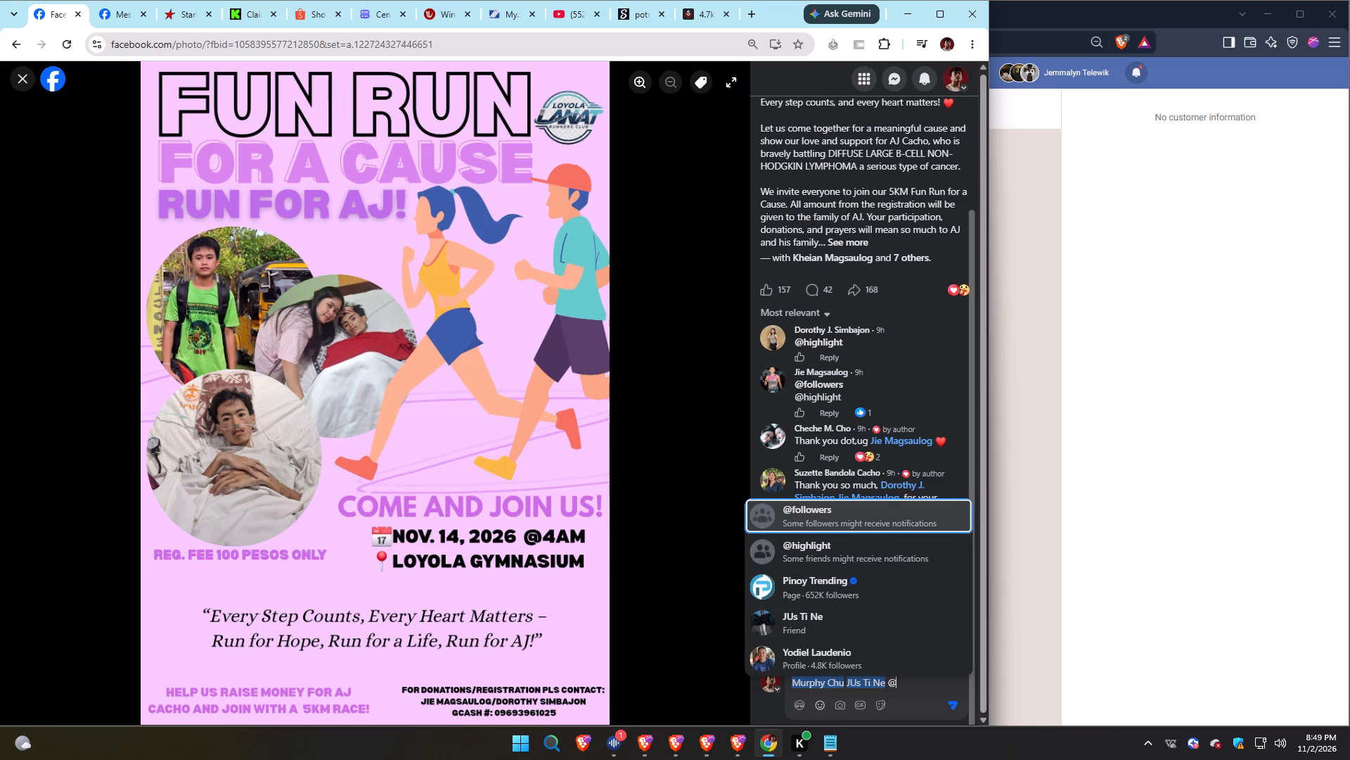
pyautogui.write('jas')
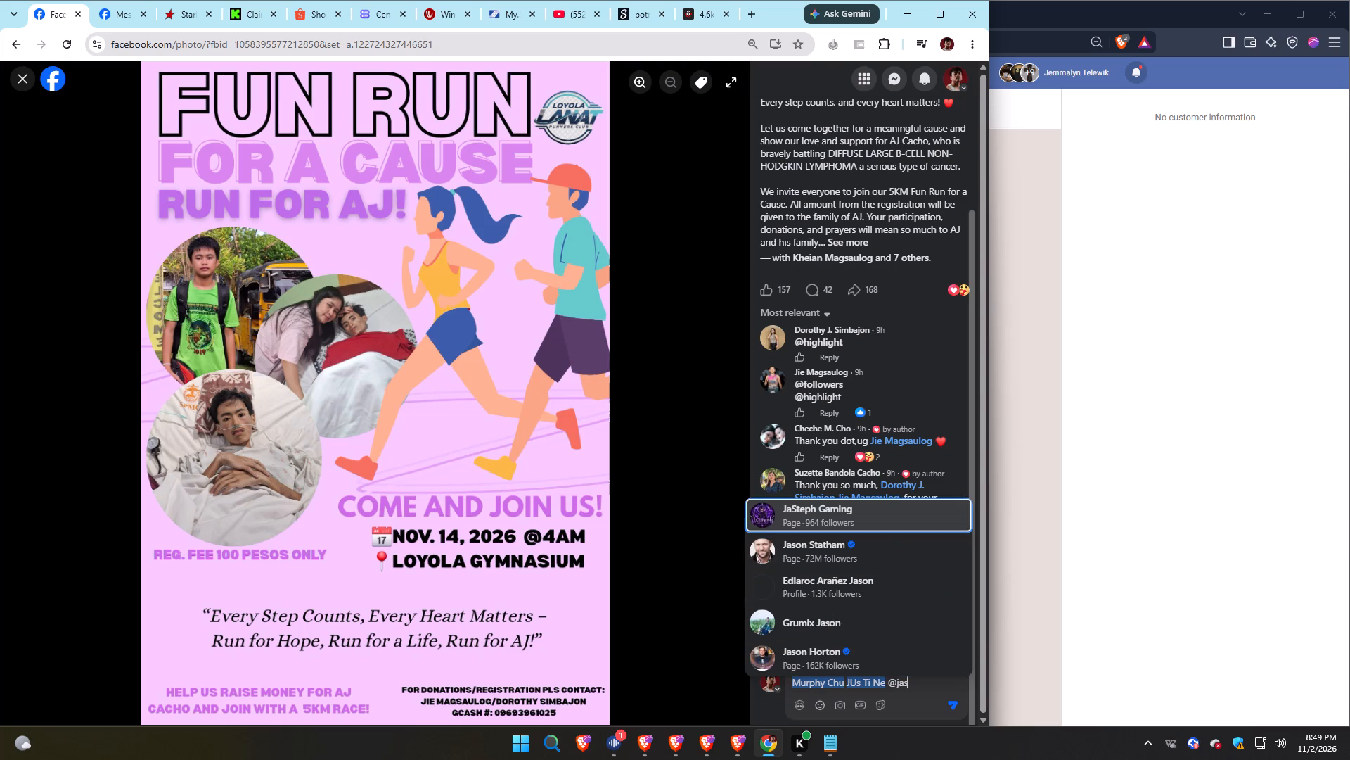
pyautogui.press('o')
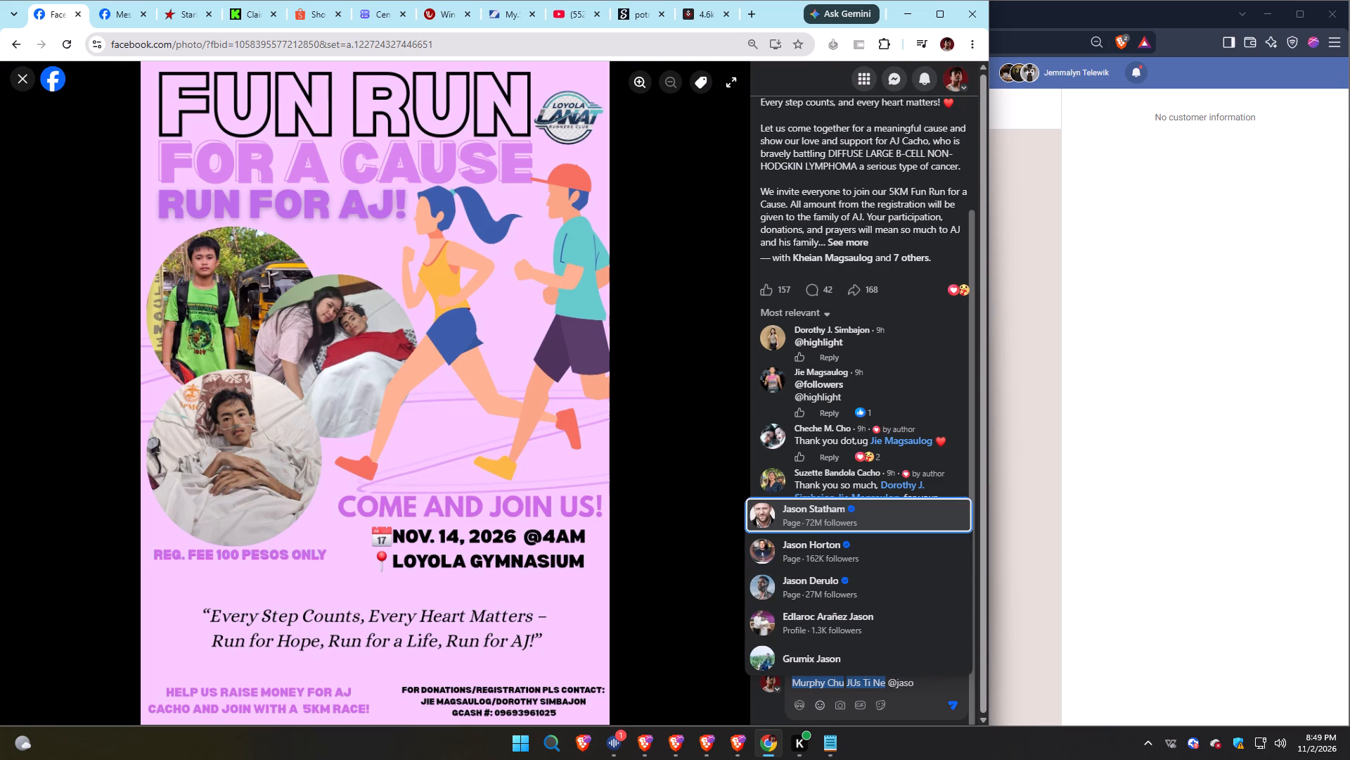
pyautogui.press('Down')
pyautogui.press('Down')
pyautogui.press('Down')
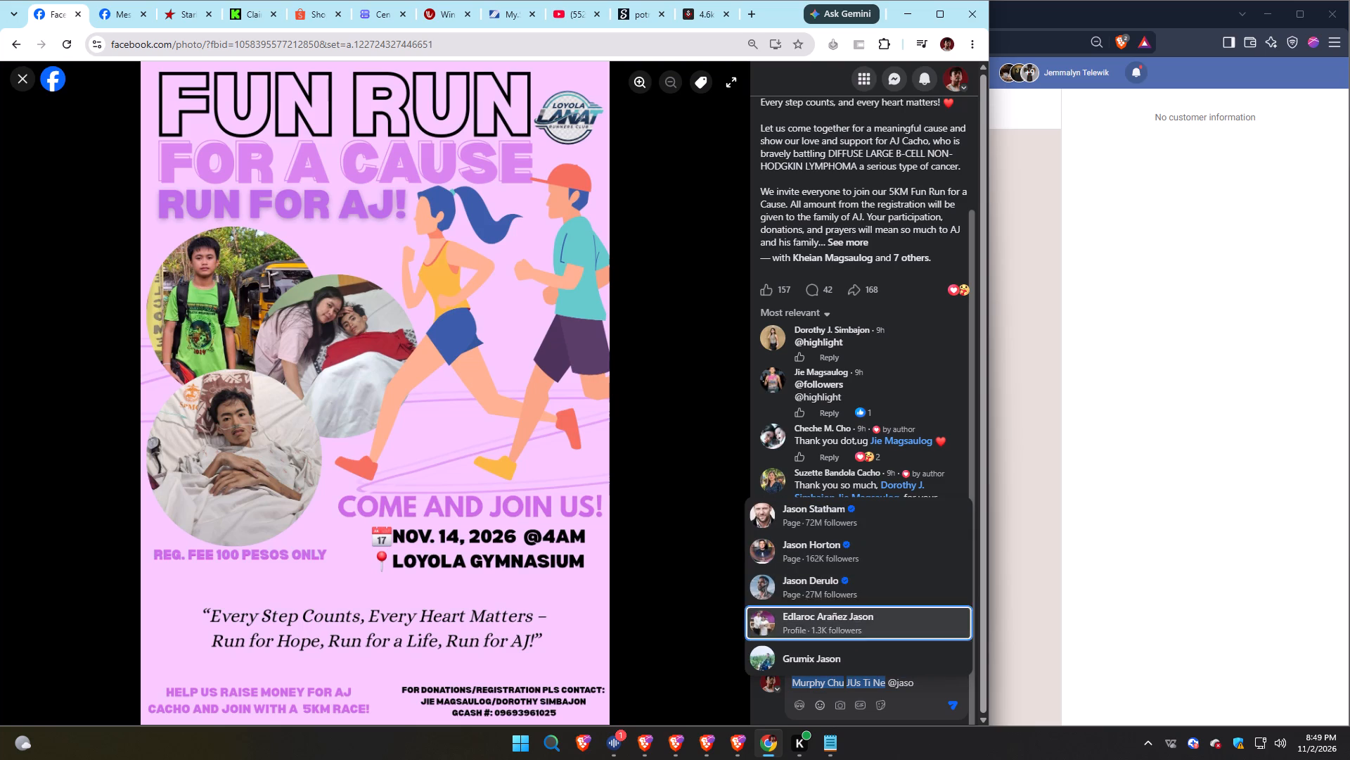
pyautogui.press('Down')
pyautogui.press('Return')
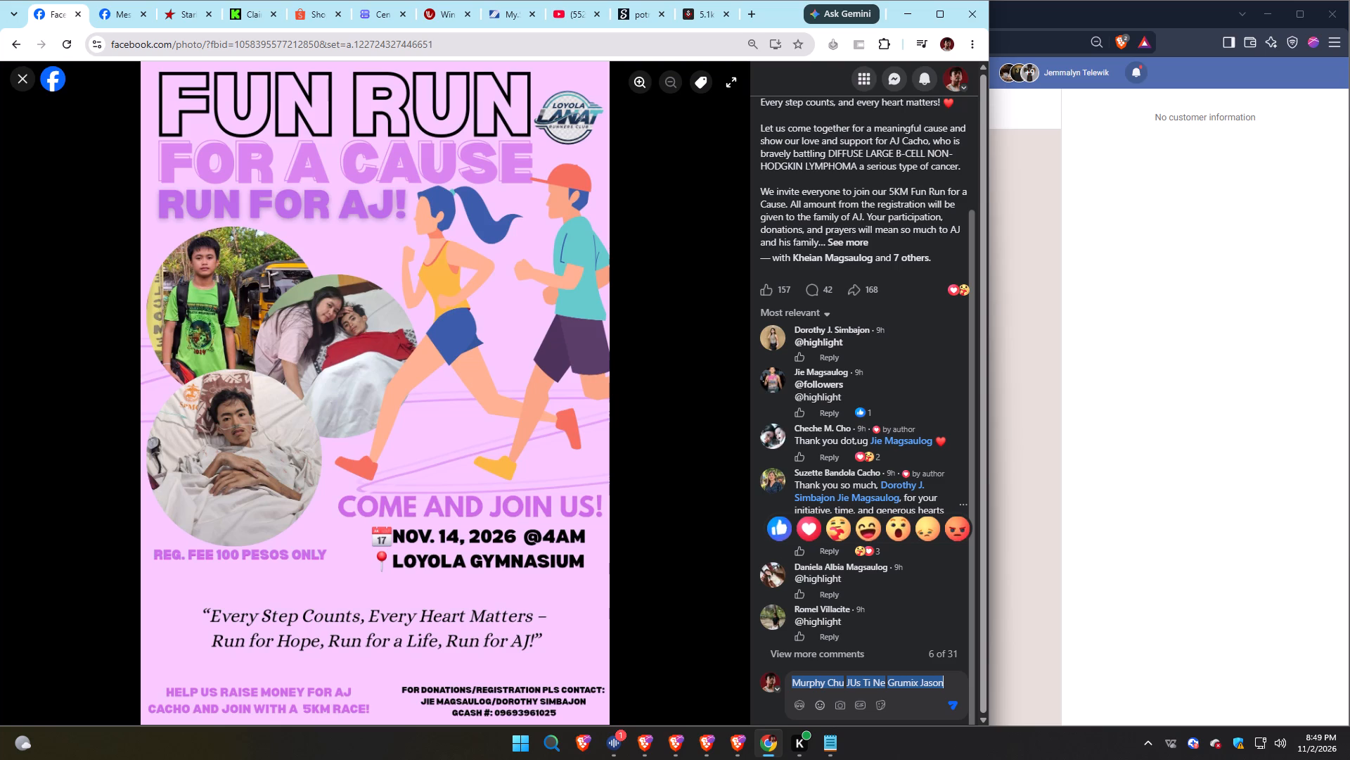
# Finish the comment with "hano?" following the three tags and post it.
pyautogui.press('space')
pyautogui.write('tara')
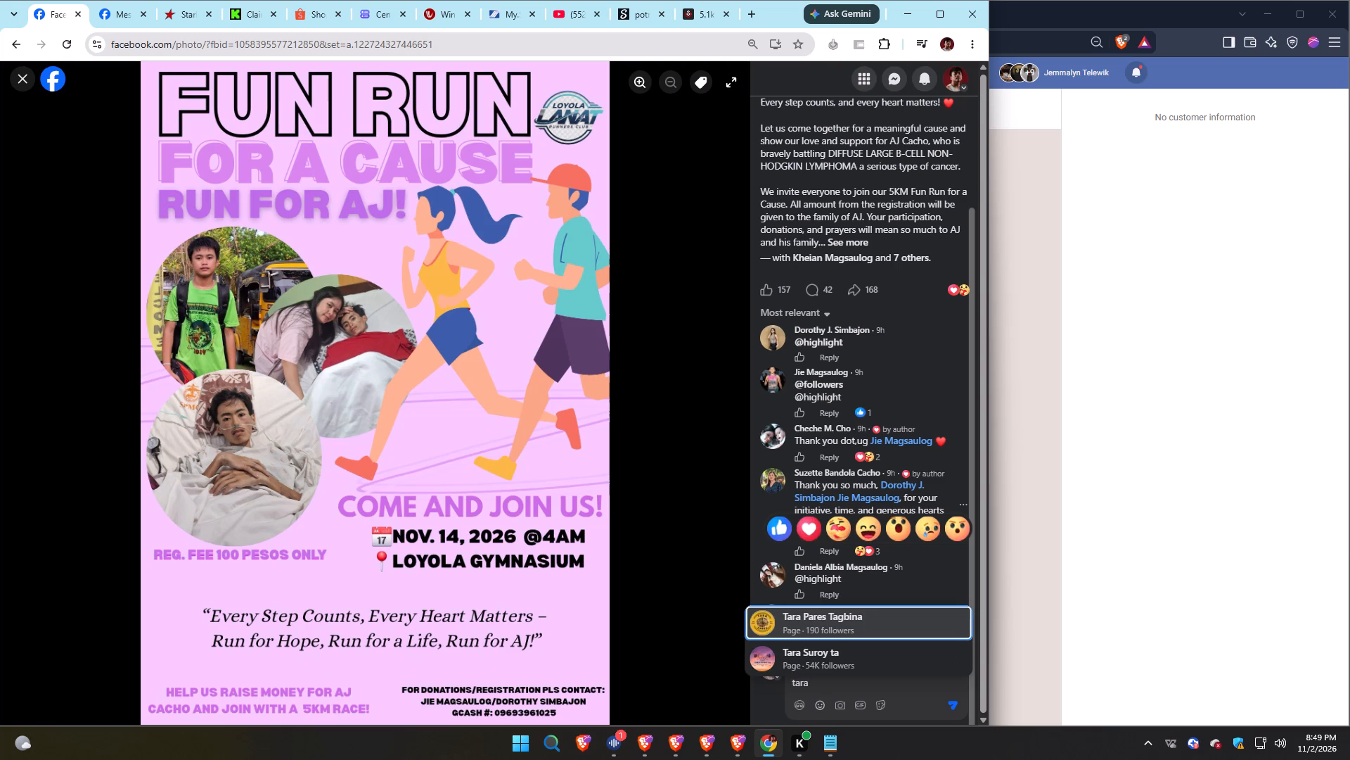
pyautogui.scroll(5, 826, 486)
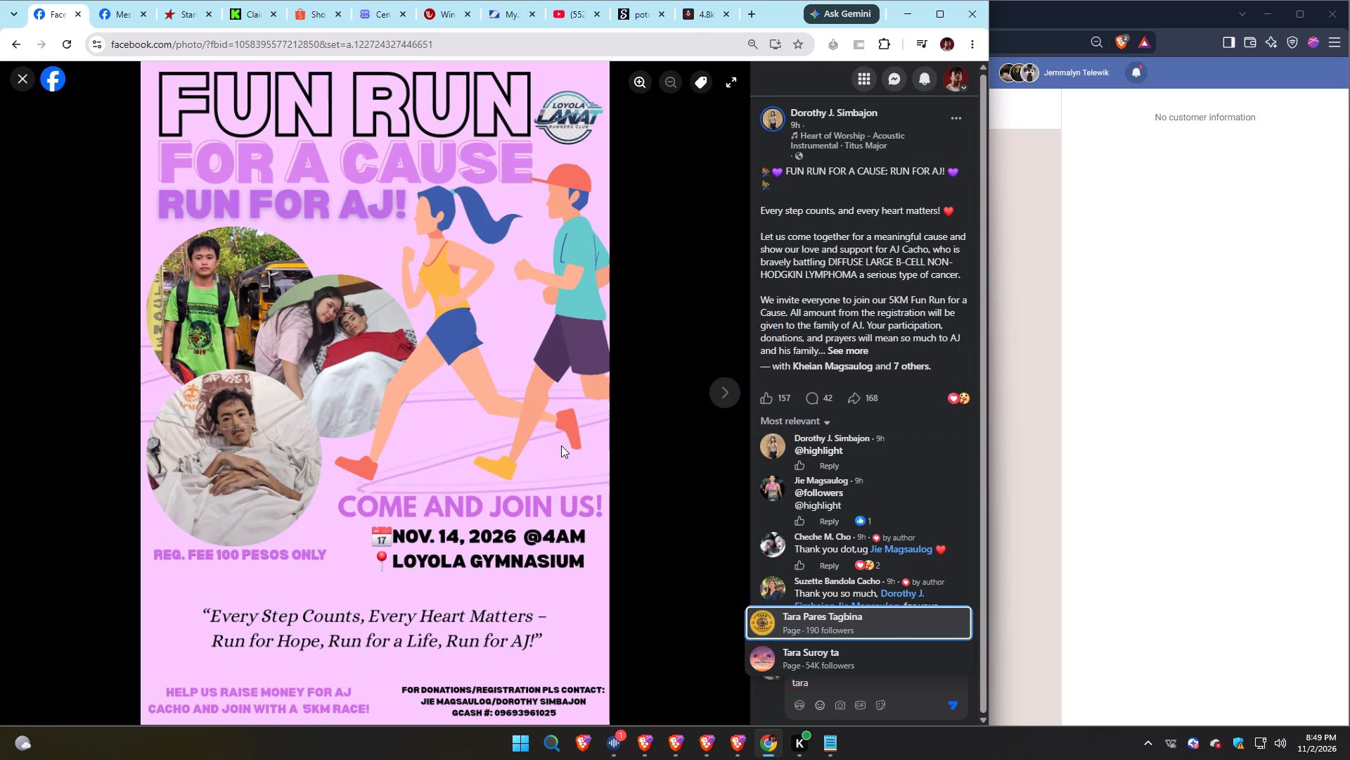
pyautogui.press('BackSpace')
pyautogui.press('BackSpace')
pyautogui.press('BackSpace')
pyautogui.press('BackSpace')
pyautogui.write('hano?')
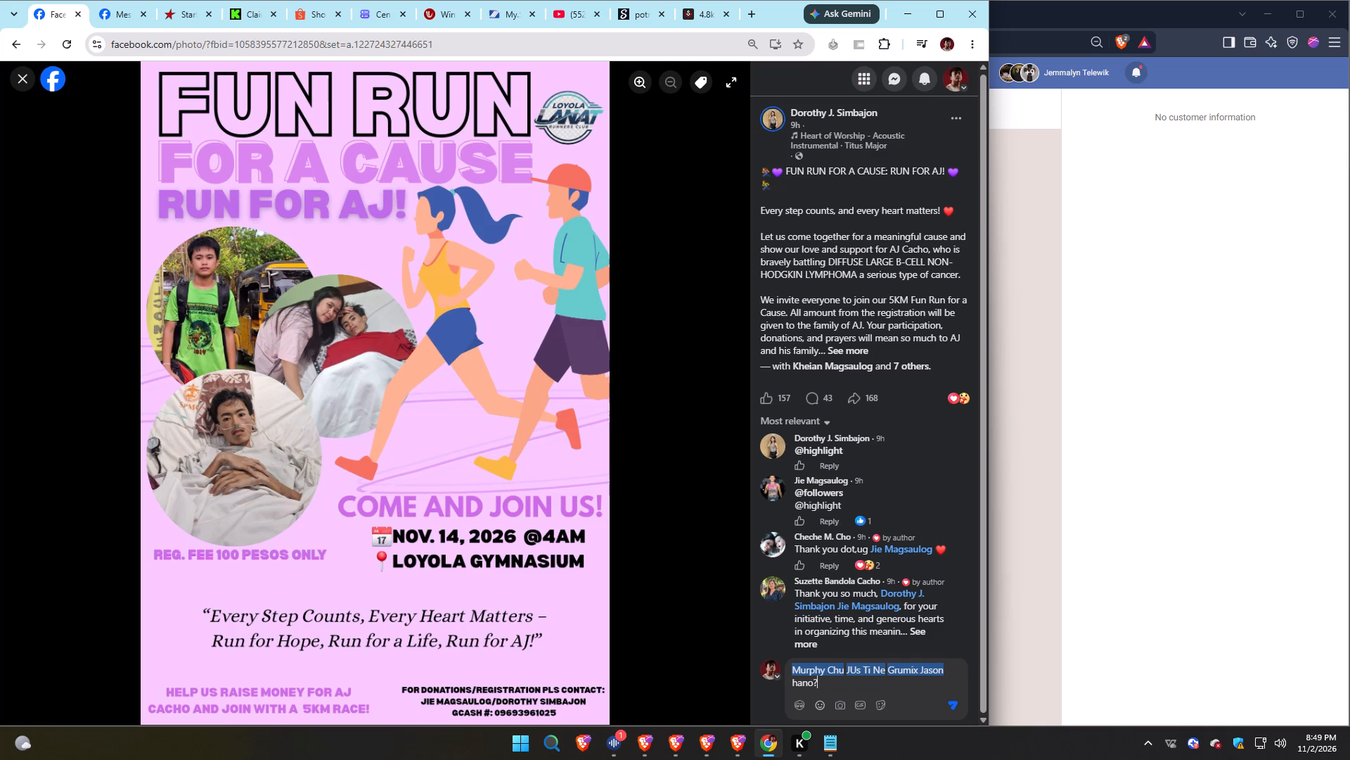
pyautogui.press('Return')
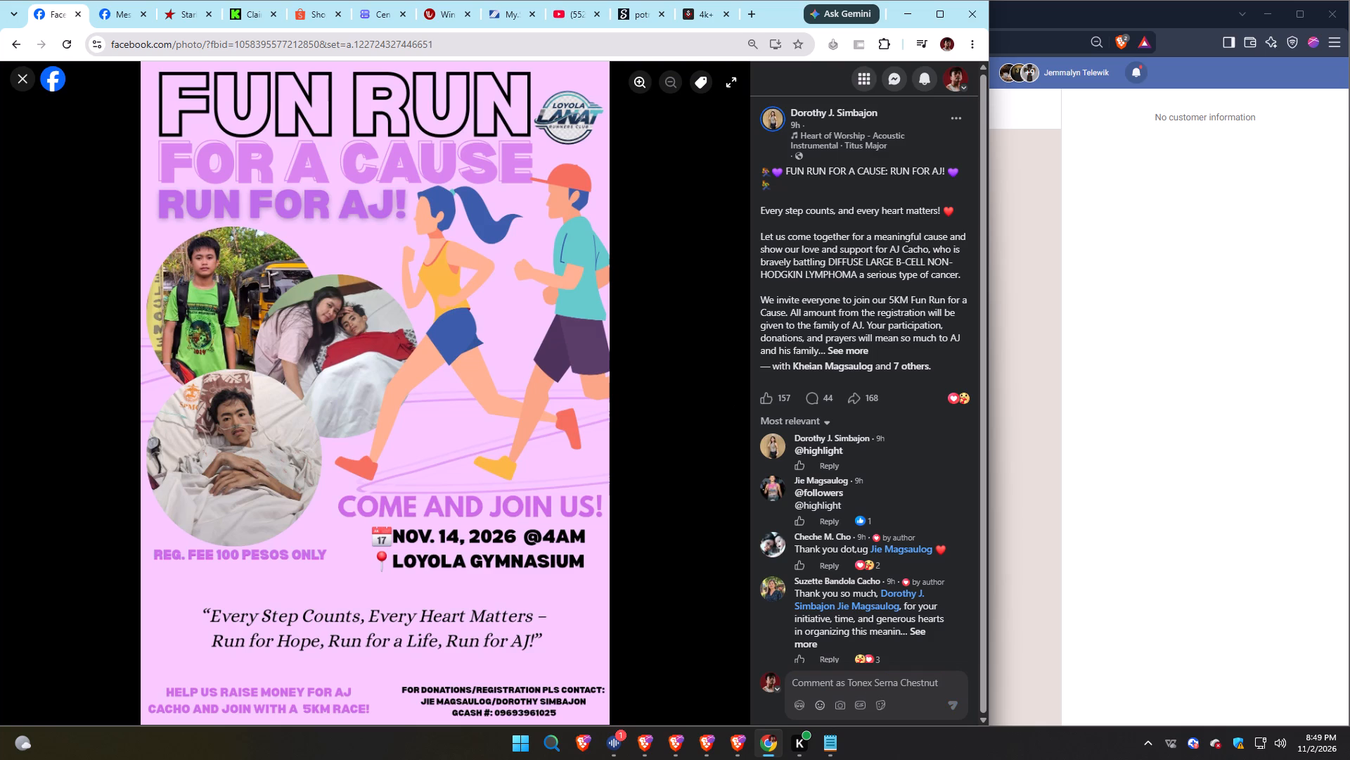
# Review the poster's comments, expand the long thank-you comment in full, and return to the Facebook home feed.
pyautogui.scroll(-4, 703, 493)
pyautogui.scroll(-4, 862, 502)
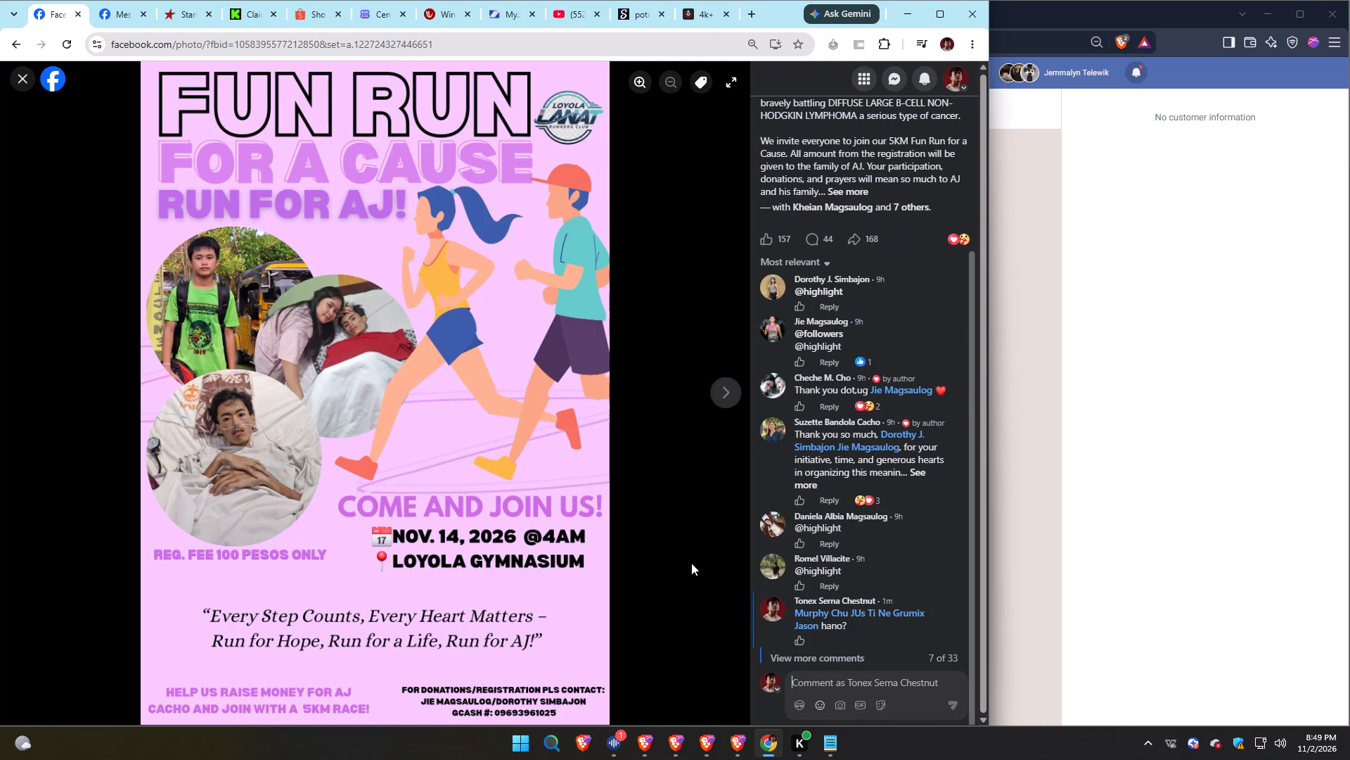
pyautogui.scroll(-4, 837, 538)
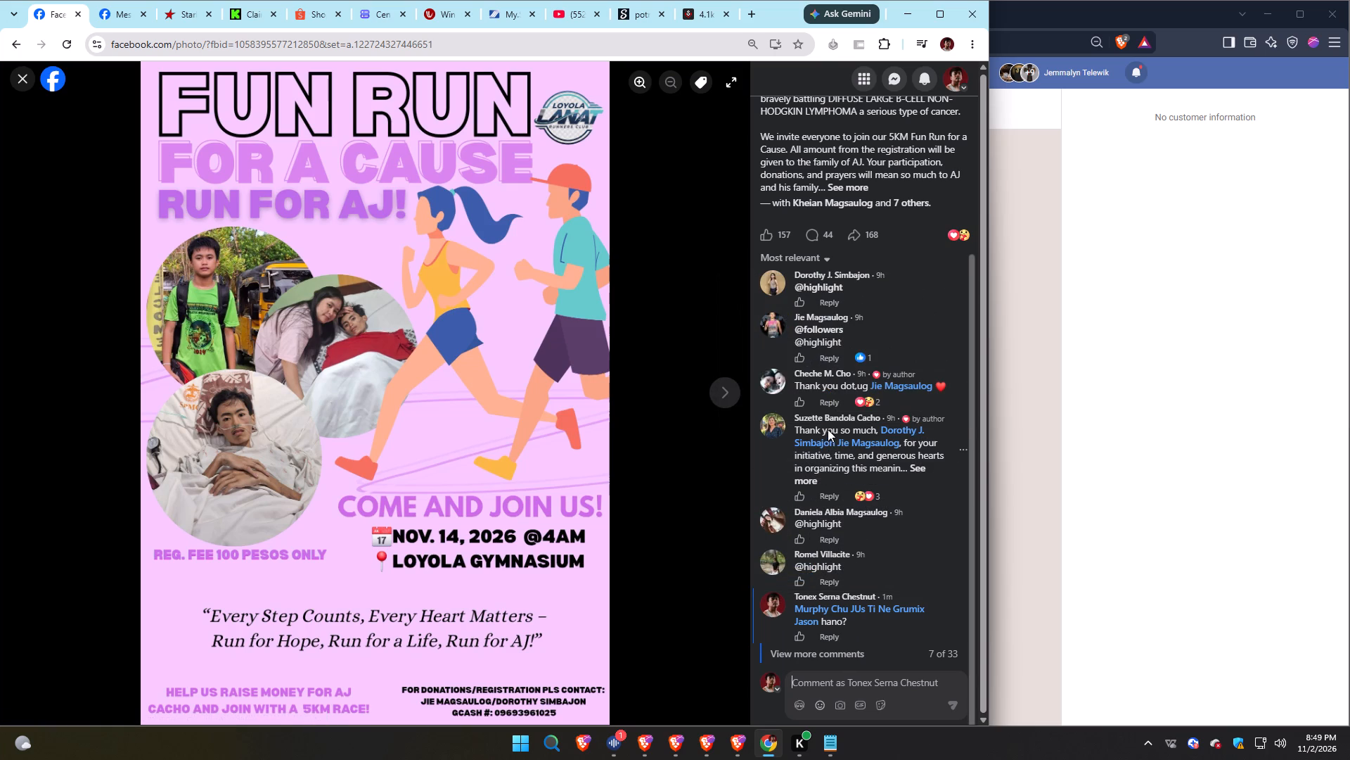
pyautogui.click(923, 467)
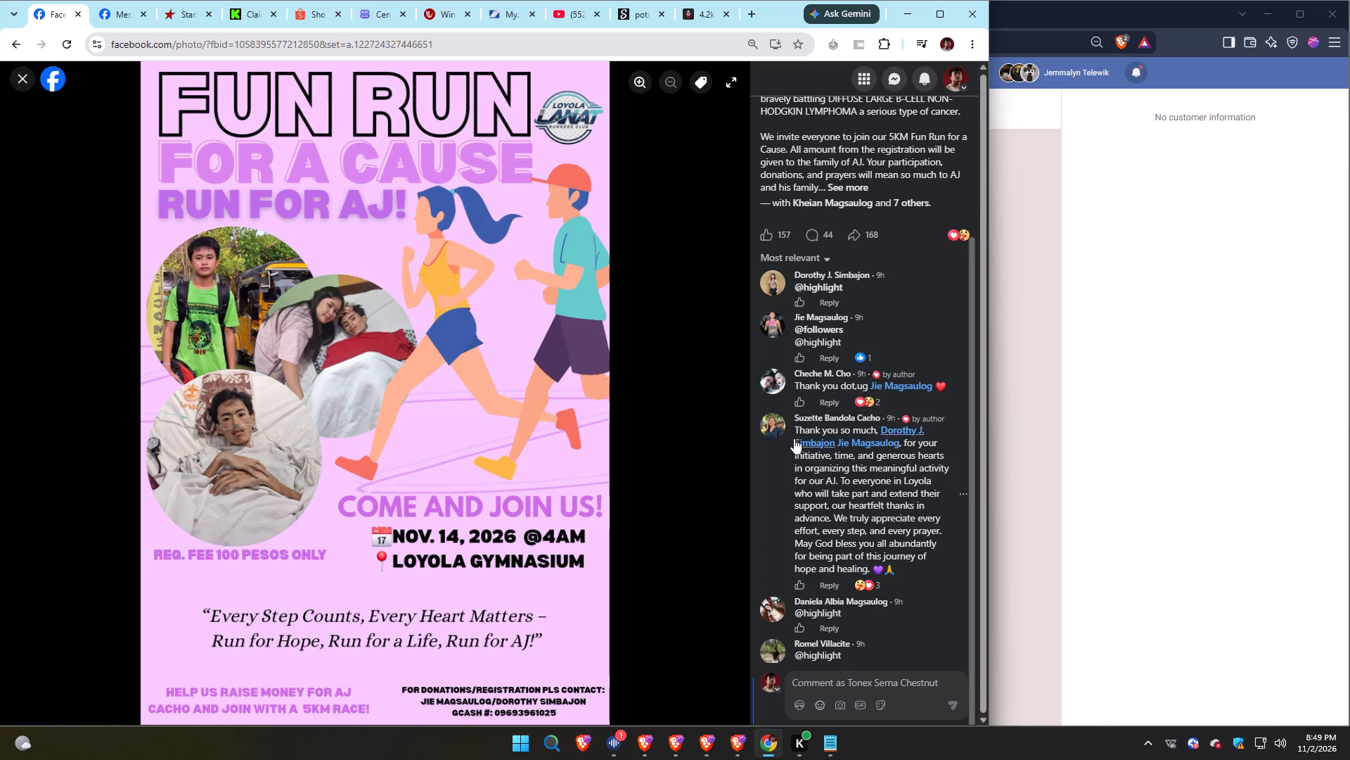
pyautogui.scroll(6, 838, 557)
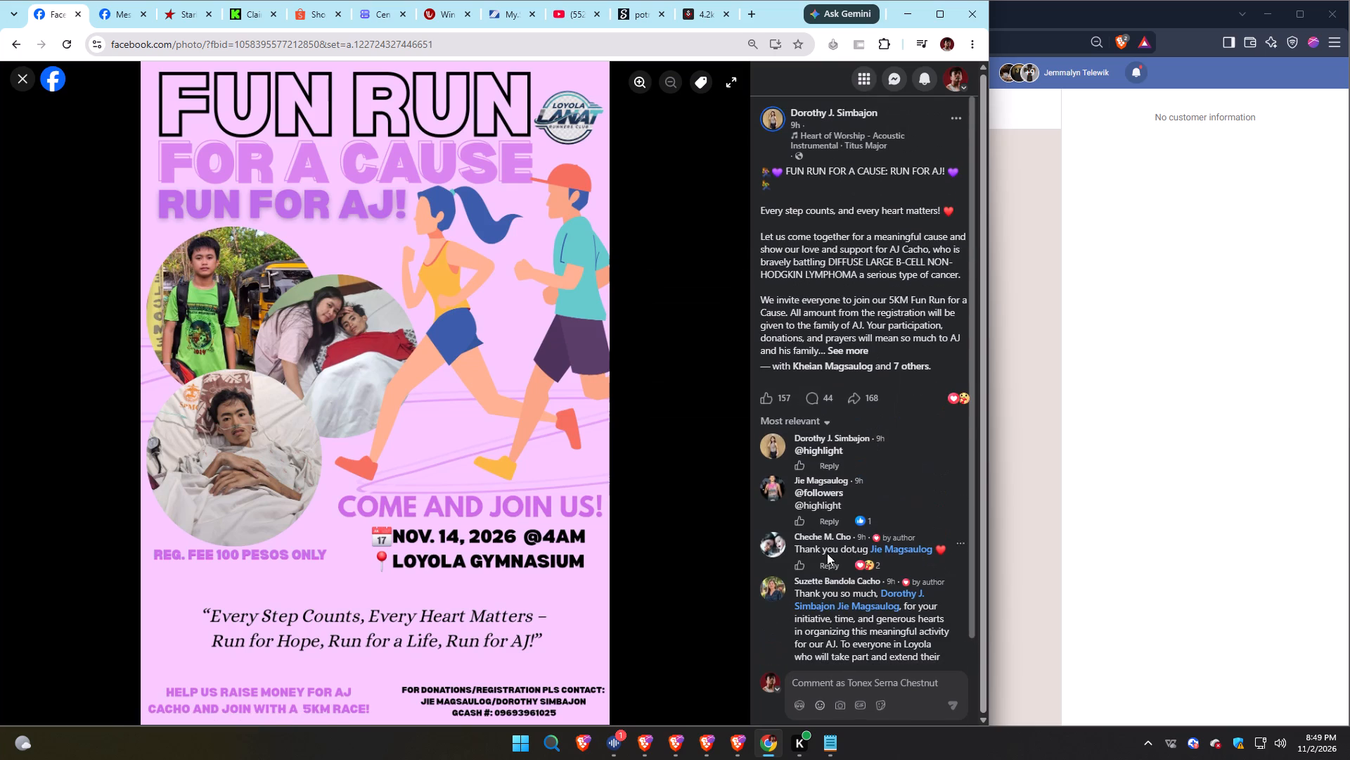
pyautogui.doubleClick(22, 75)
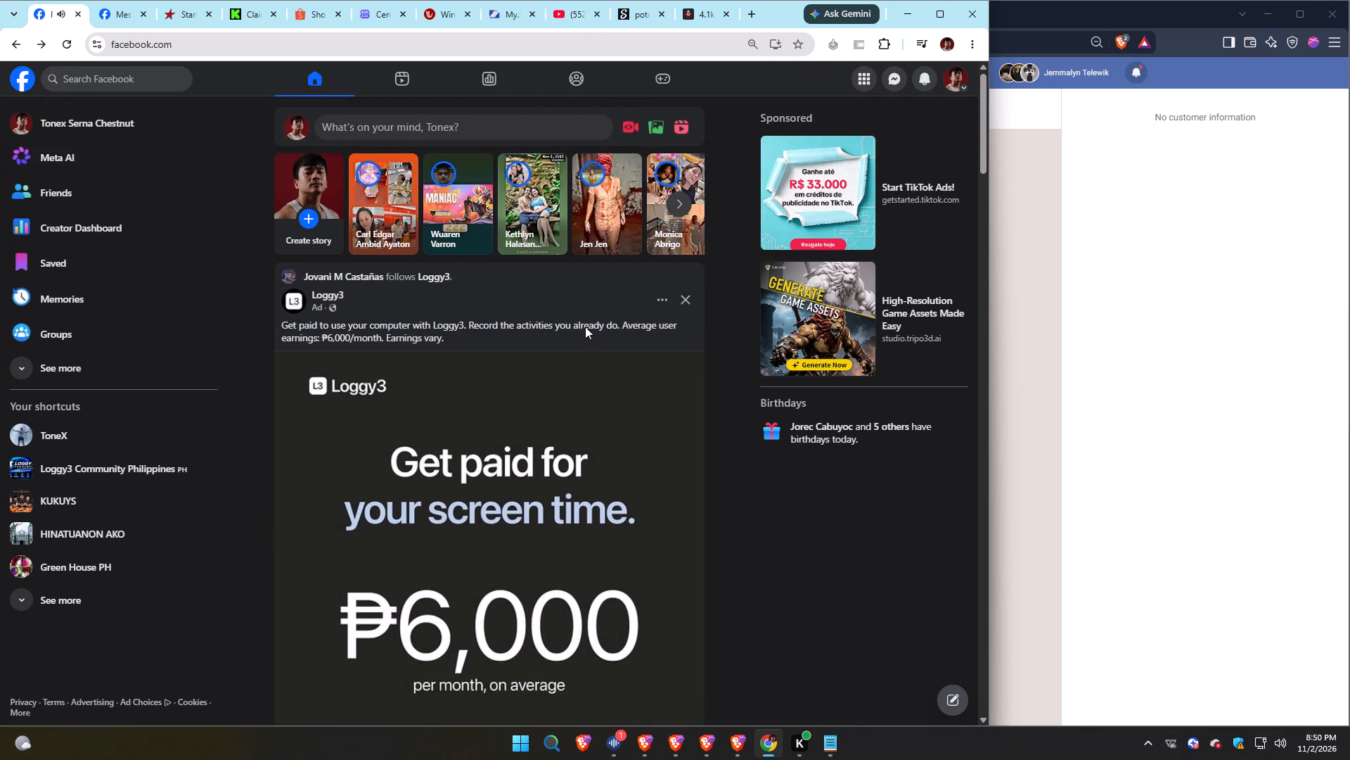
# Browse the Facebook home feed, including the Friendly, Kano Vlogs video caption, and reload the feed.
pyautogui.scroll(-2, 591, 324)
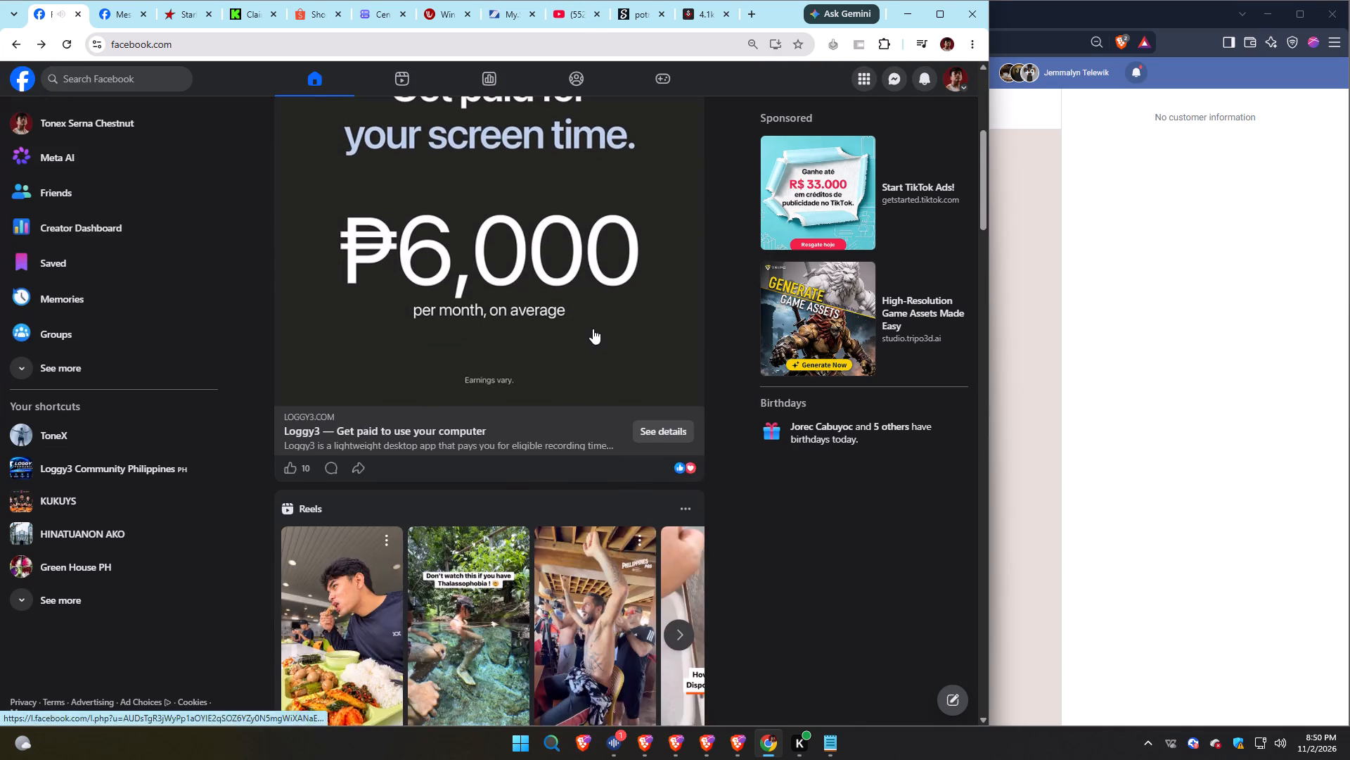
pyautogui.scroll(-4, 593, 328)
pyautogui.scroll(1, 595, 341)
pyautogui.scroll(-3, 593, 348)
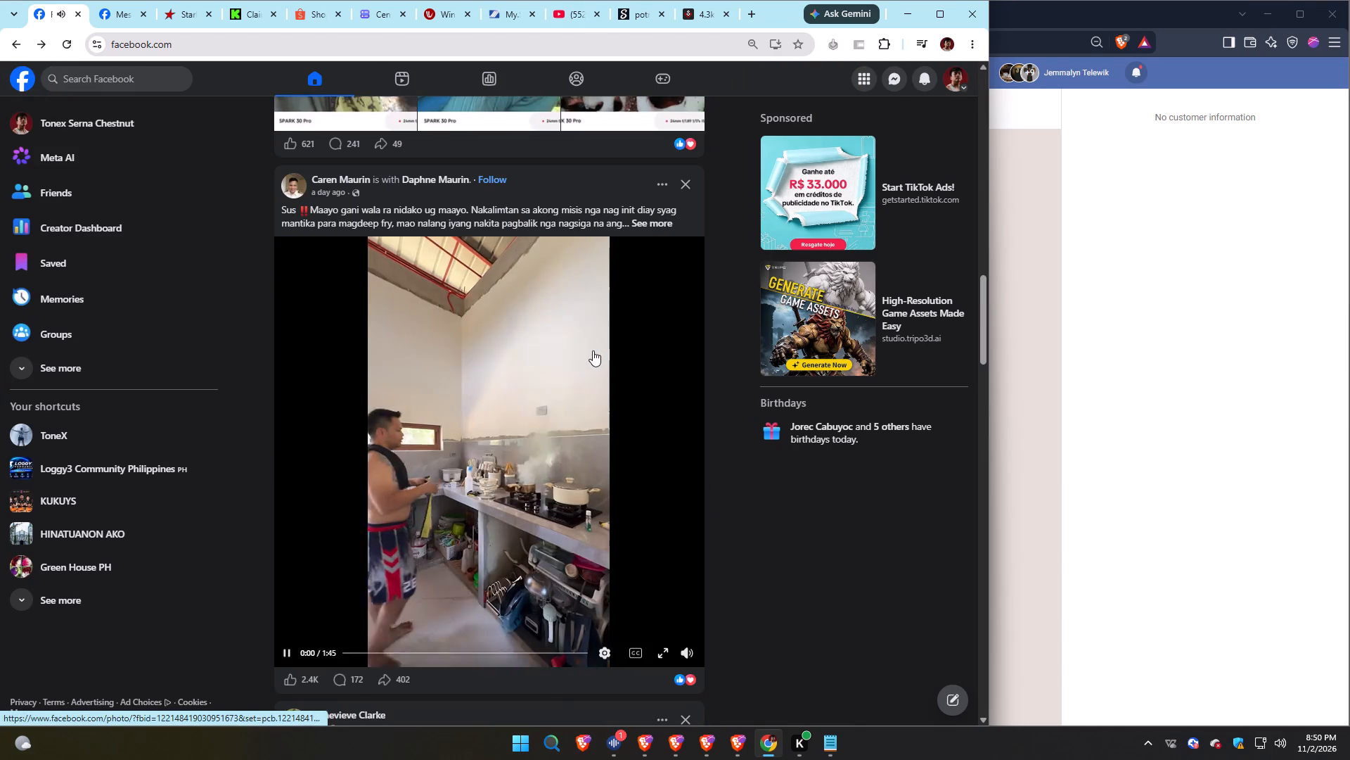
pyautogui.scroll(-2, 600, 365)
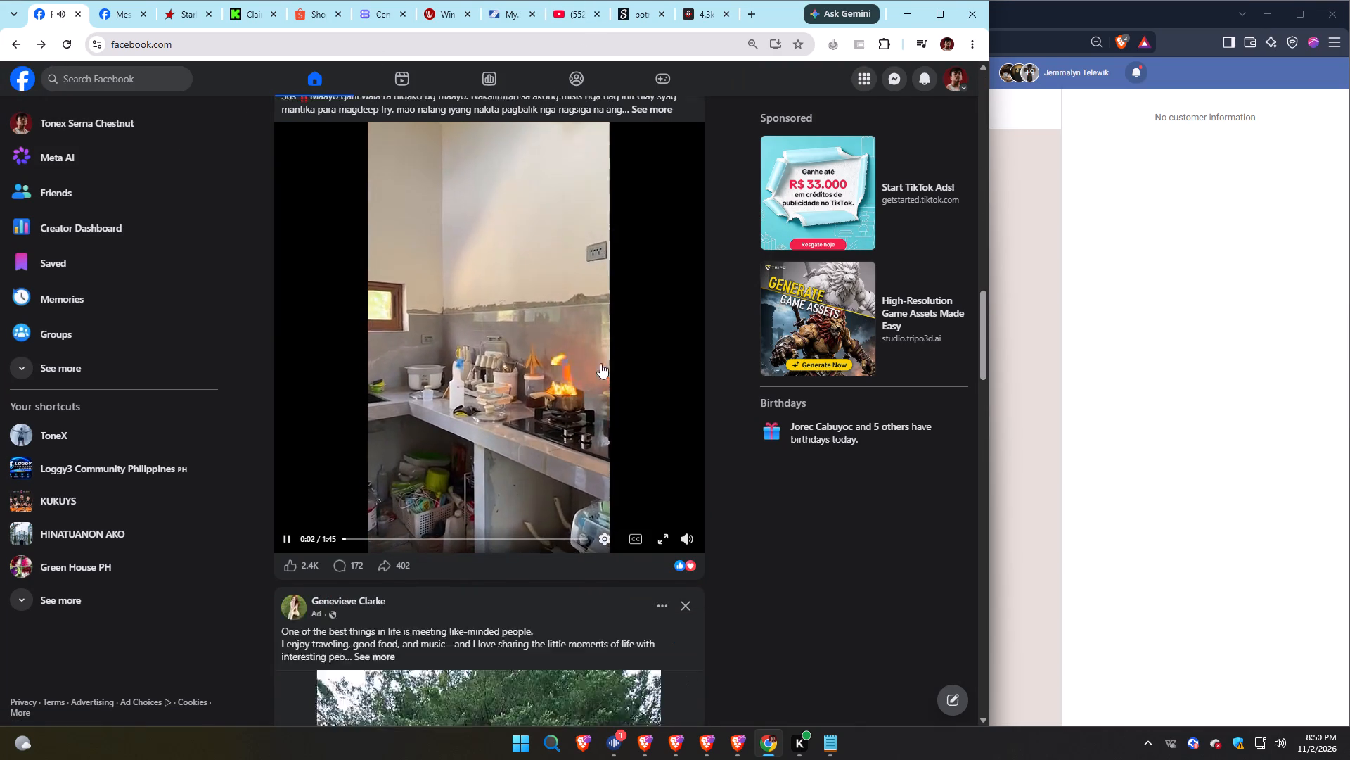
pyautogui.scroll(-2, 602, 353)
pyautogui.scroll(1, 613, 351)
pyautogui.scroll(-3, 615, 353)
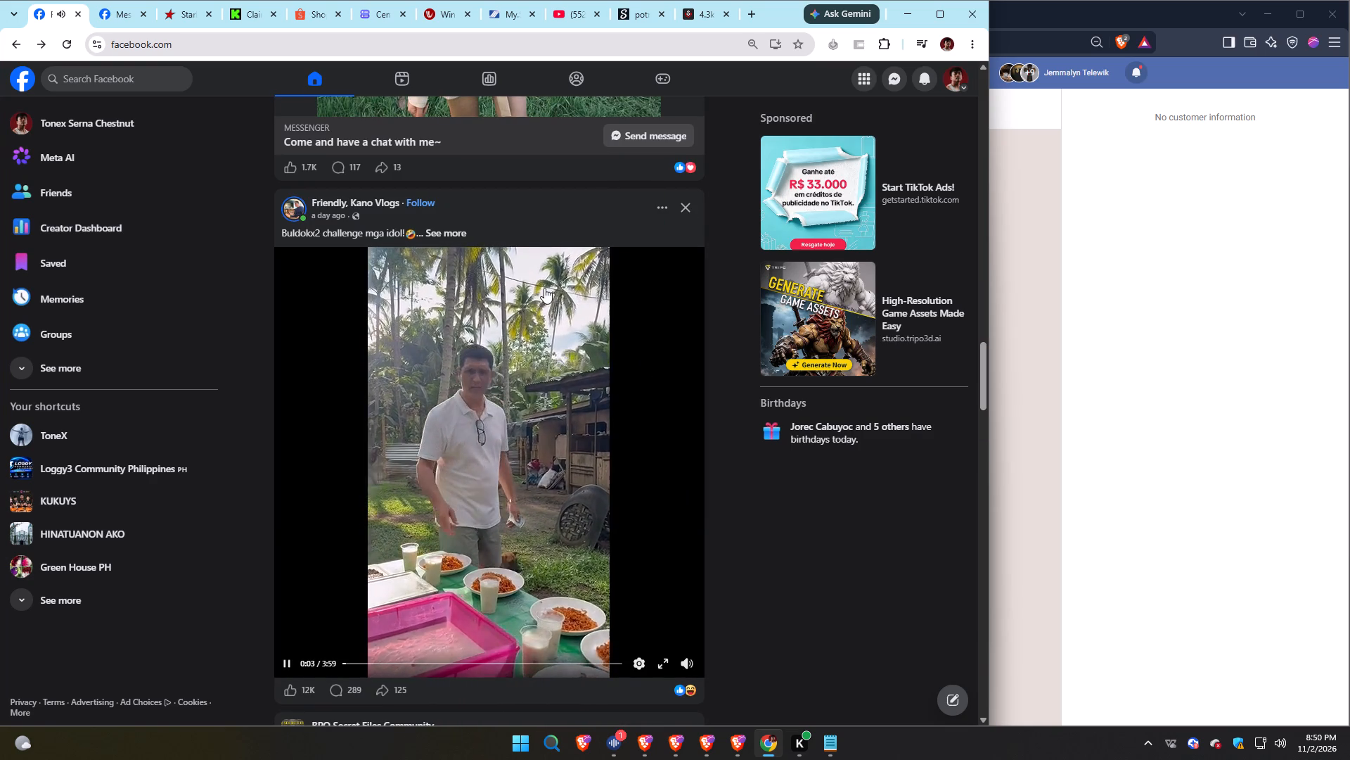
pyautogui.click(464, 229)
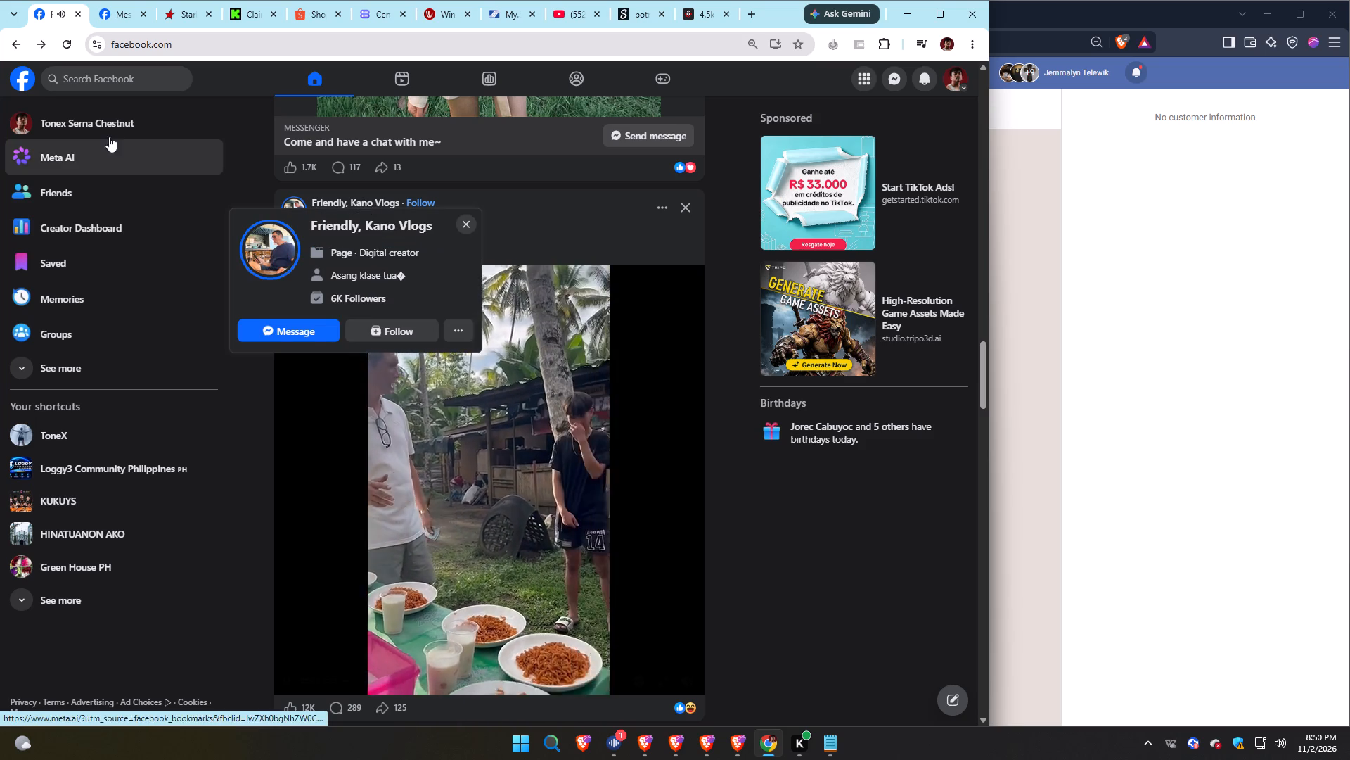
pyautogui.click(20, 77)
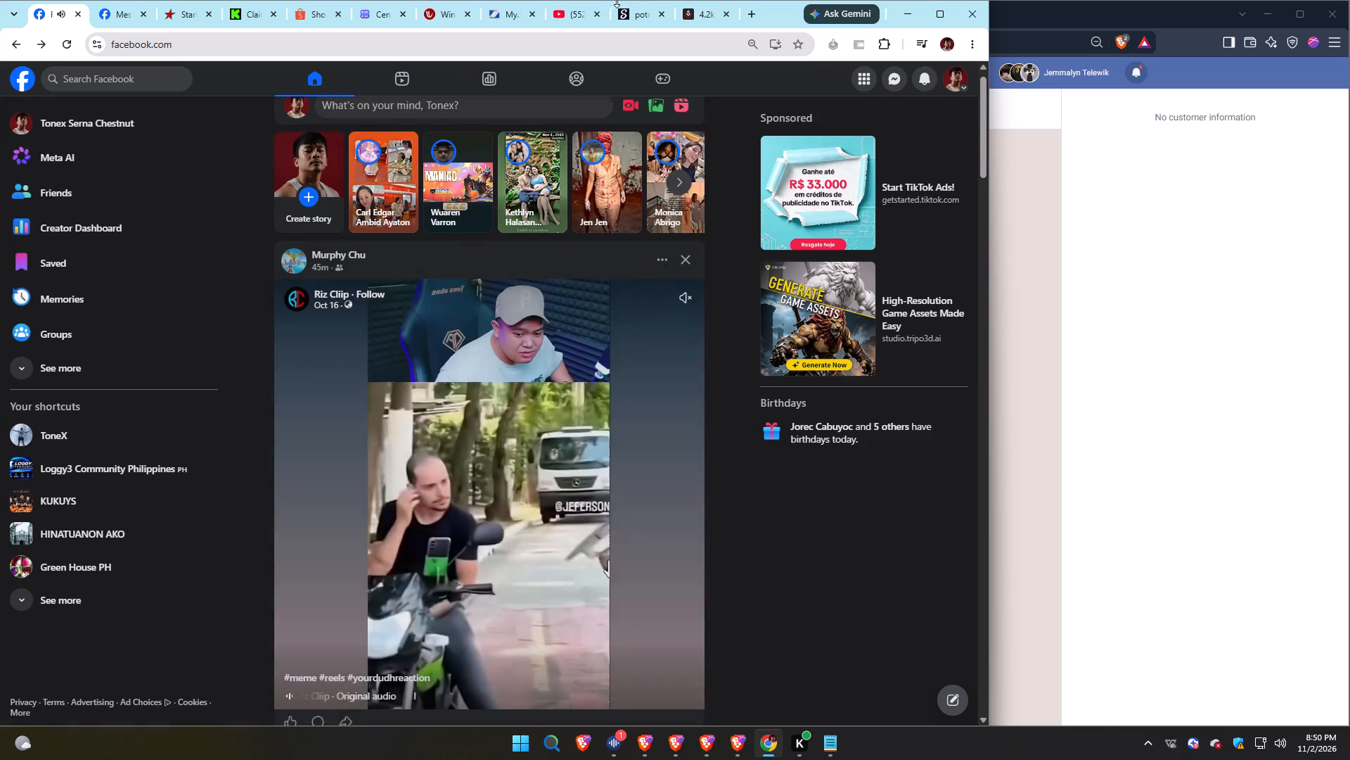
# Check the live potn9ki vs HellNight match page on cyberscore, and return to the Pancake window behind it.
pyautogui.click(700, 0)
pyautogui.click(700, 4)
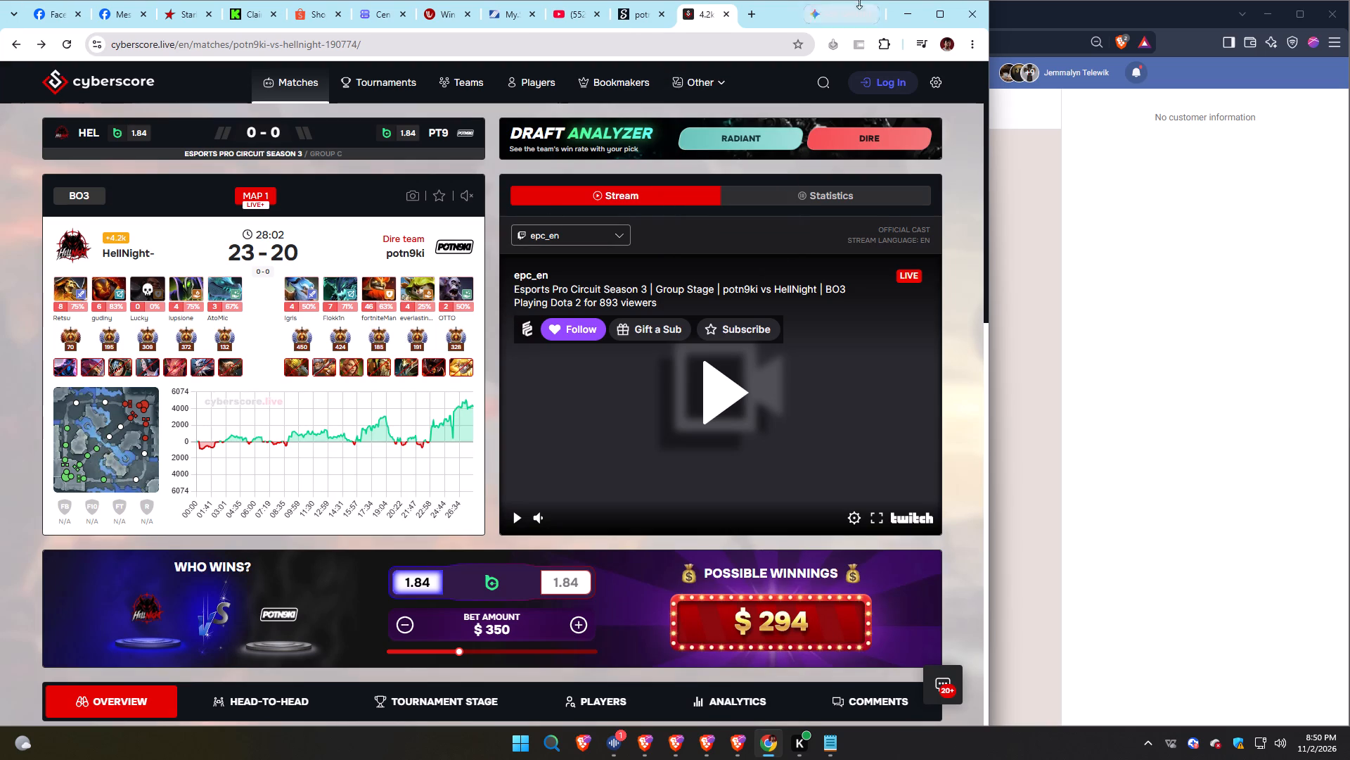
pyautogui.click(901, 13)
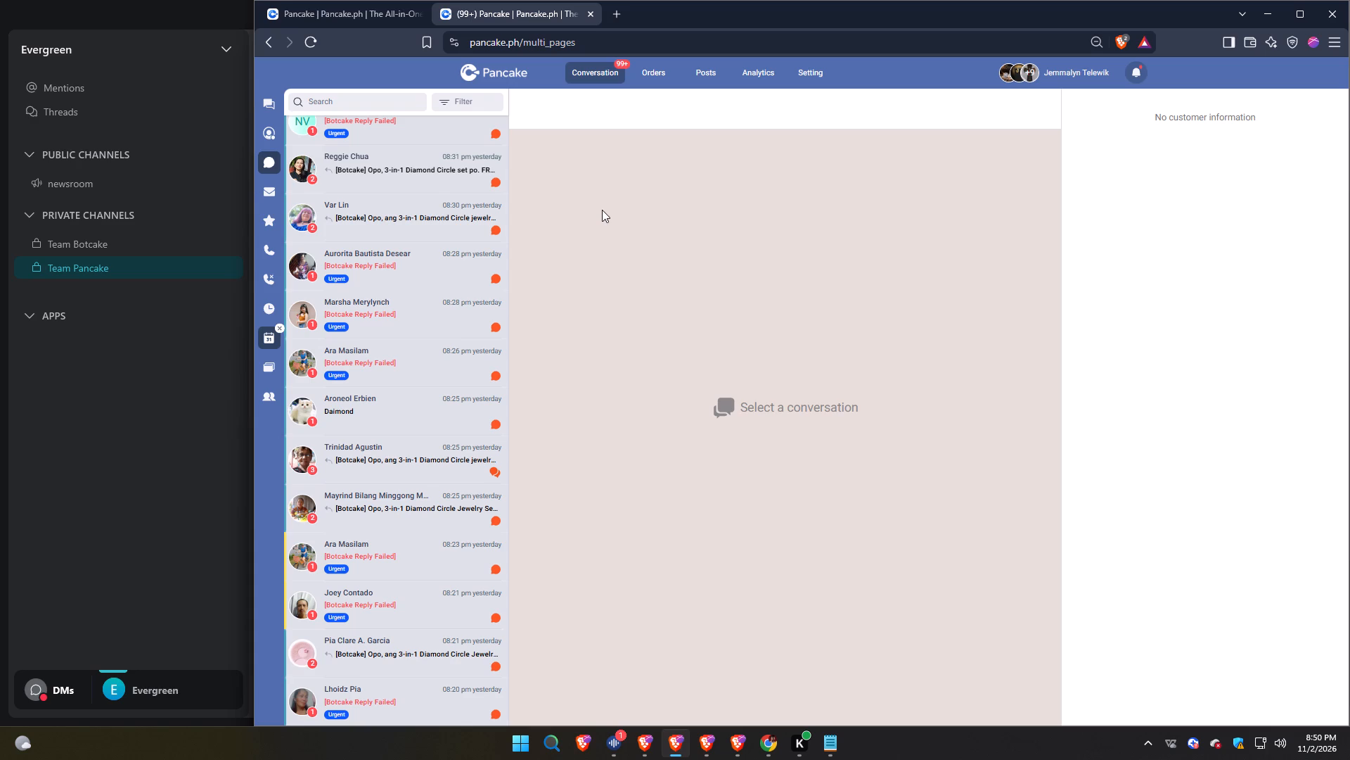
# Look through yesterday's older conversations in this Pancake list, and switch to the Pancake window with the Scent & Shine PH inquiries.
pyautogui.scroll(-20, 7, 391)
pyautogui.scroll(-7, 7, 391)
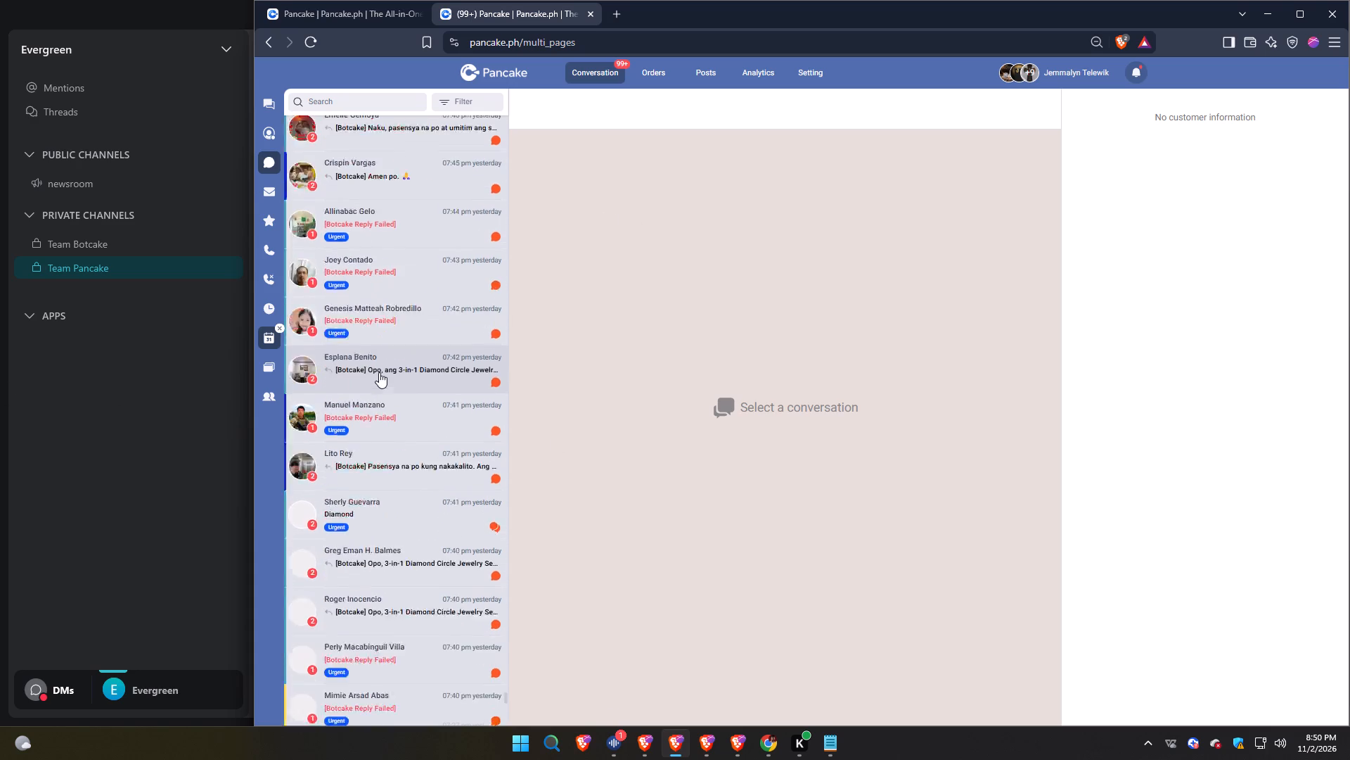
pyautogui.scroll(-2, 379, 372)
pyautogui.scroll(-4, 372, 437)
pyautogui.click(645, 740)
pyautogui.scroll(10, 430, 474)
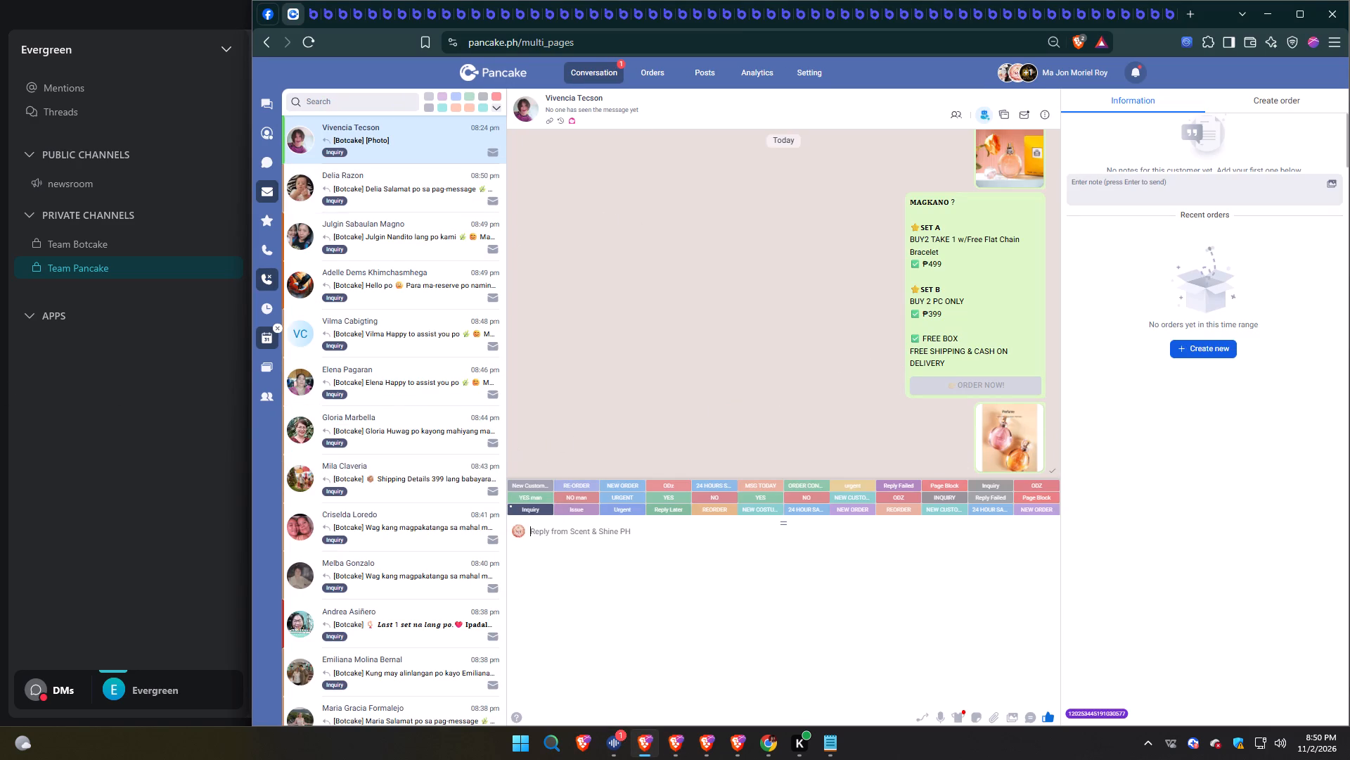
# Switch to the other account's Pancake window and look through its unread comment conversations, back past yesterday's entries.
pyautogui.click(669, 739)
pyautogui.scroll(4, 446, 553)
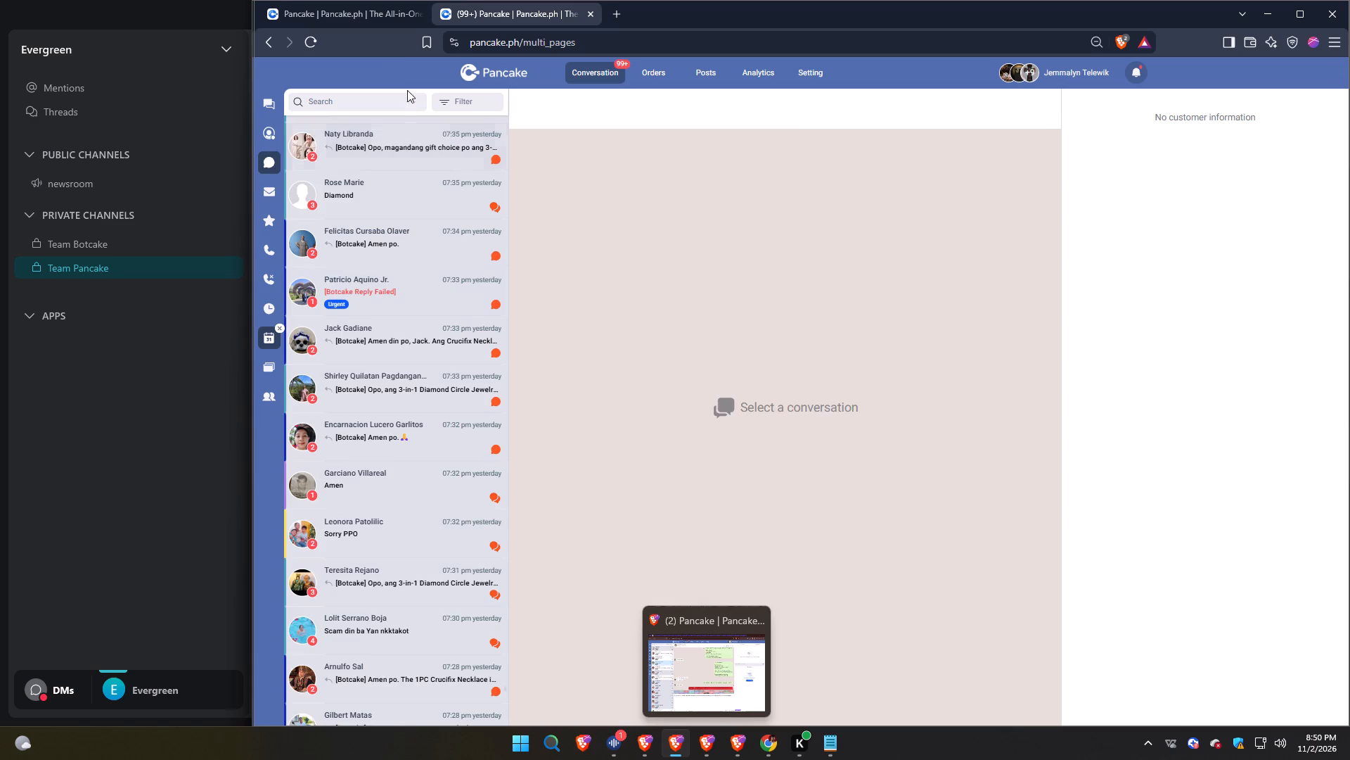
pyautogui.hotkey('ctrl', 'Tab')
pyautogui.scroll(6, 372, 424)
pyautogui.hotkey('ctrl', 'Tab')
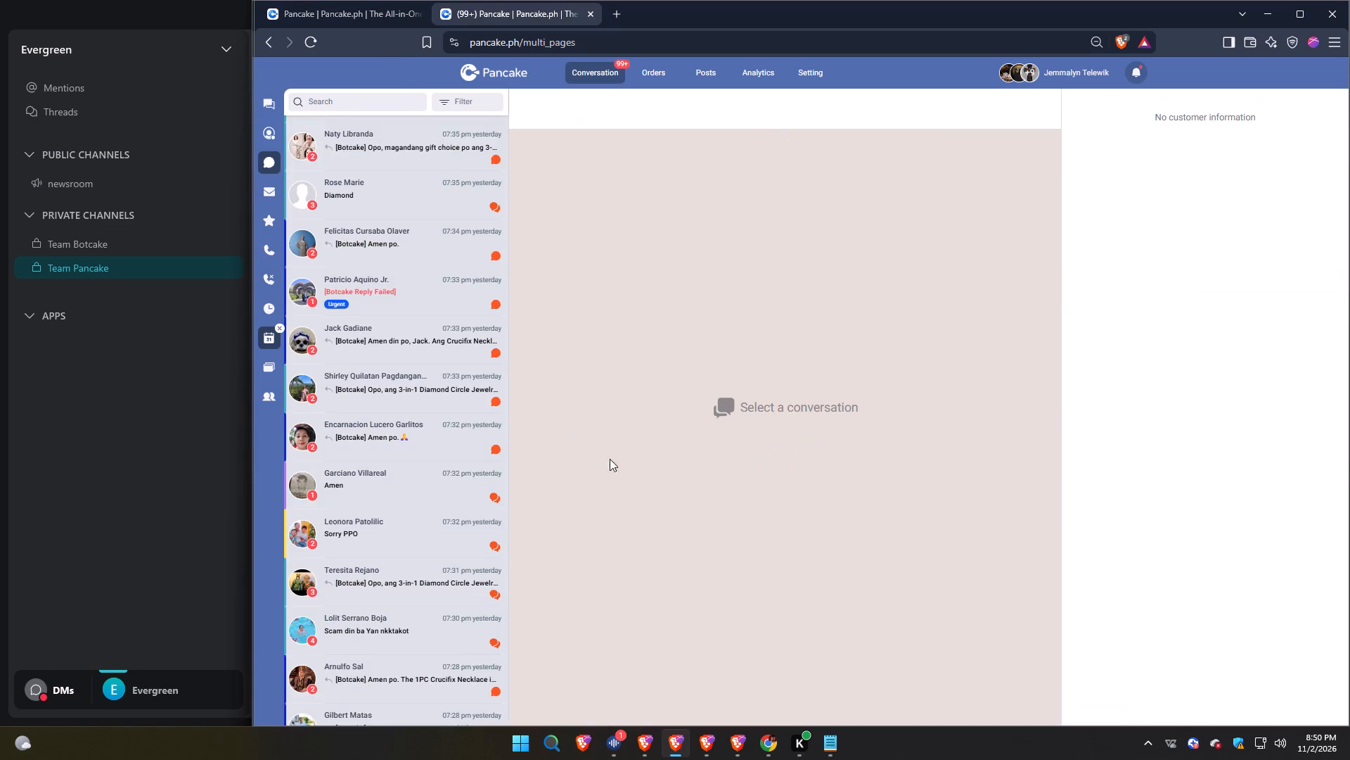
pyautogui.scroll(-20, 461, 533)
pyautogui.scroll(-3, 461, 533)
pyautogui.moveTo(439, 275); pyautogui.dragTo(437, 289, button='middle')
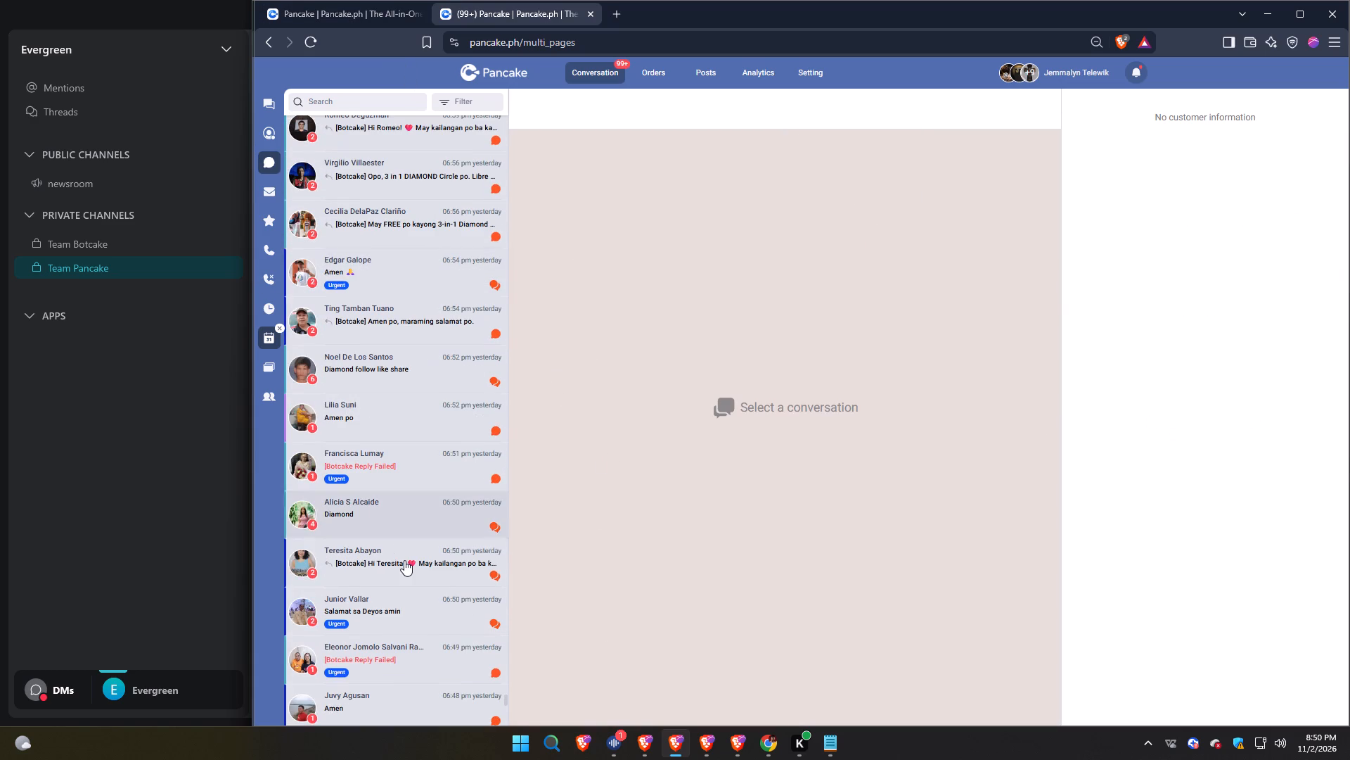
pyautogui.moveTo(404, 310); pyautogui.dragTo(404, 317, button='middle')
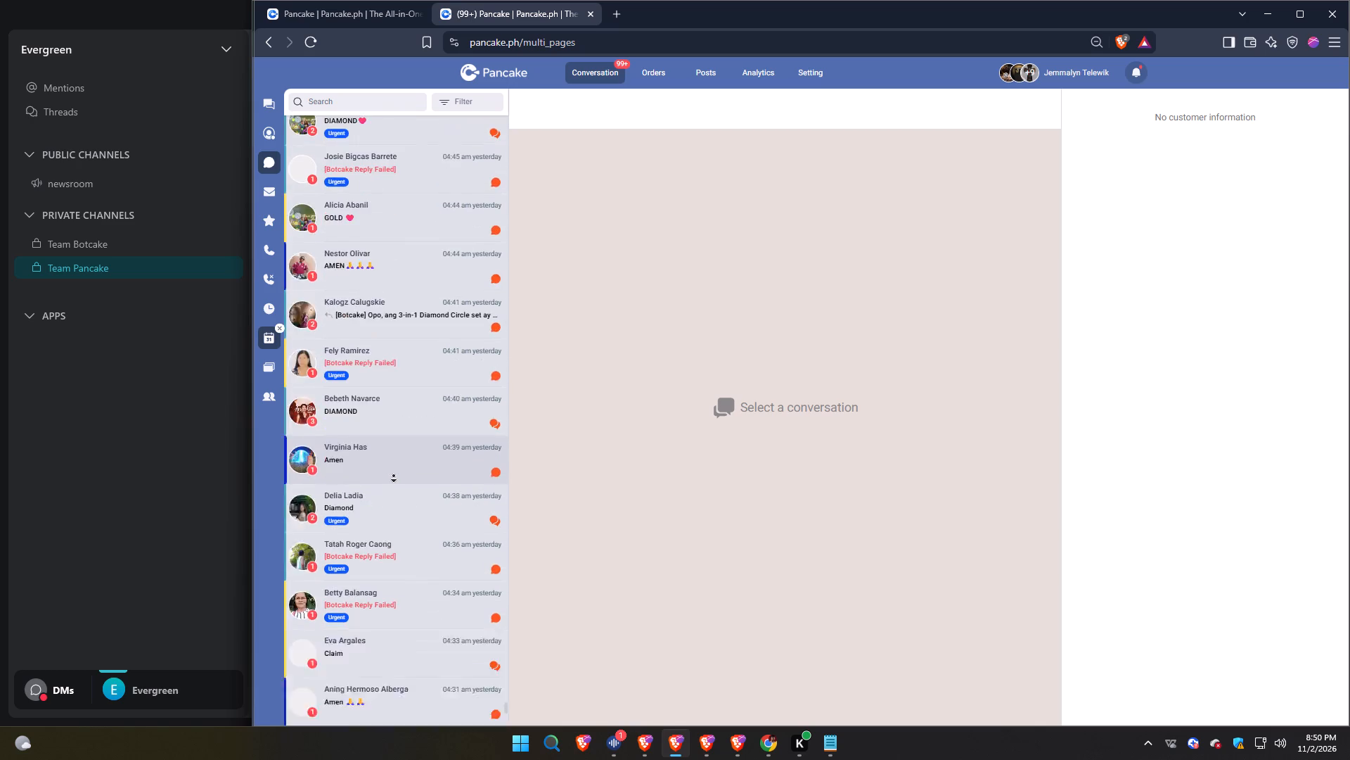
pyautogui.middleClick(394, 475)
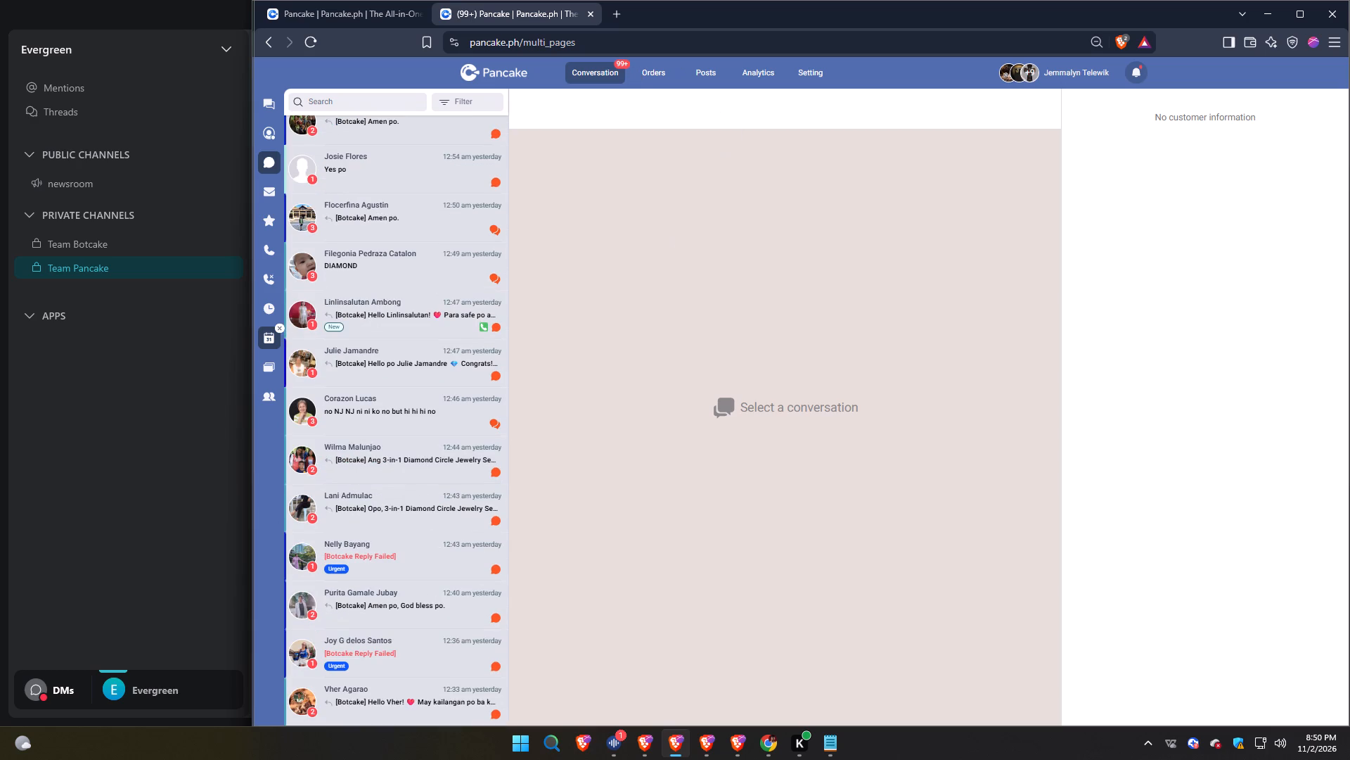
pyautogui.scroll(-5, 352, 385)
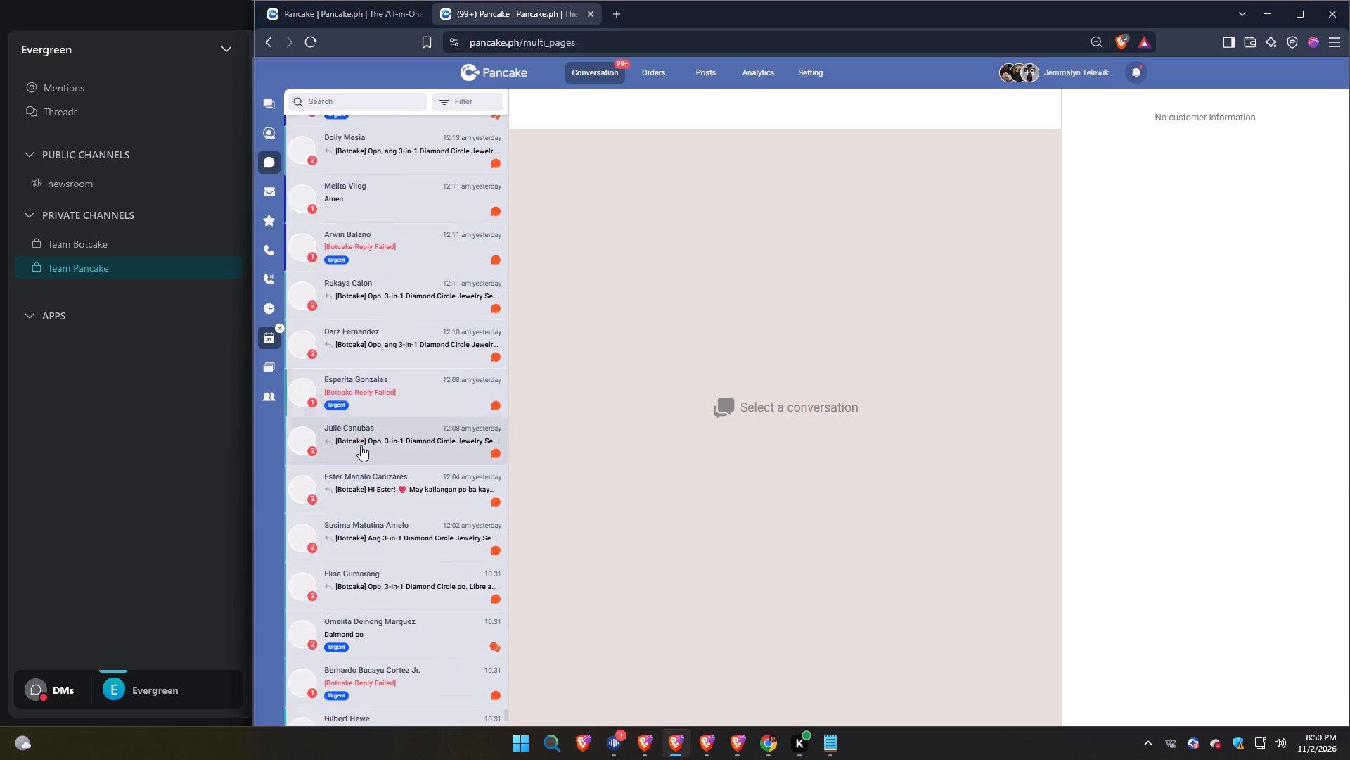
pyautogui.scroll(-6, 369, 459)
pyautogui.scroll(6, 397, 505)
# Reapply the comment filter and open the newest conversations from 08:48 pm through the 08:46 pm "Daimond" one without replying.
pyautogui.click(260, 160)
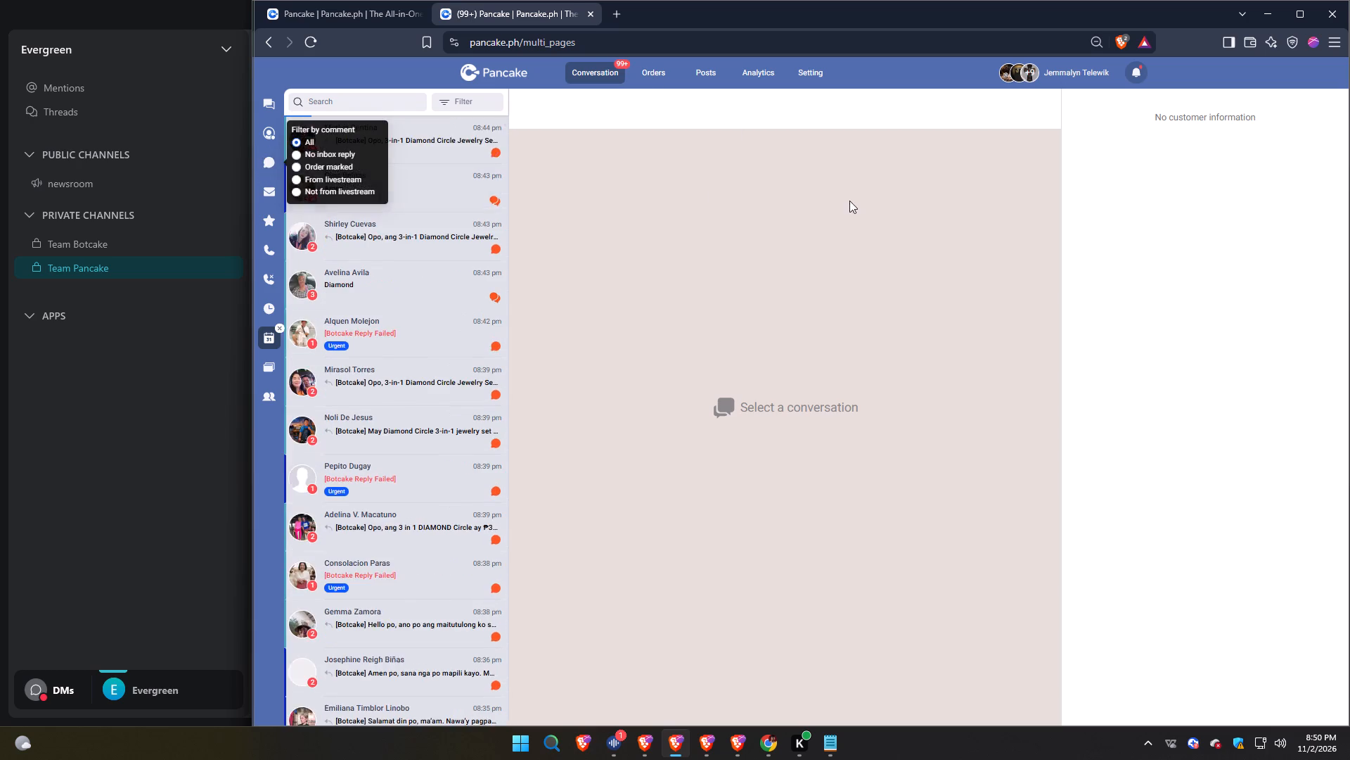
pyautogui.scroll(1, 584, 182)
pyautogui.click(272, 160)
pyautogui.scroll(14, 380, 579)
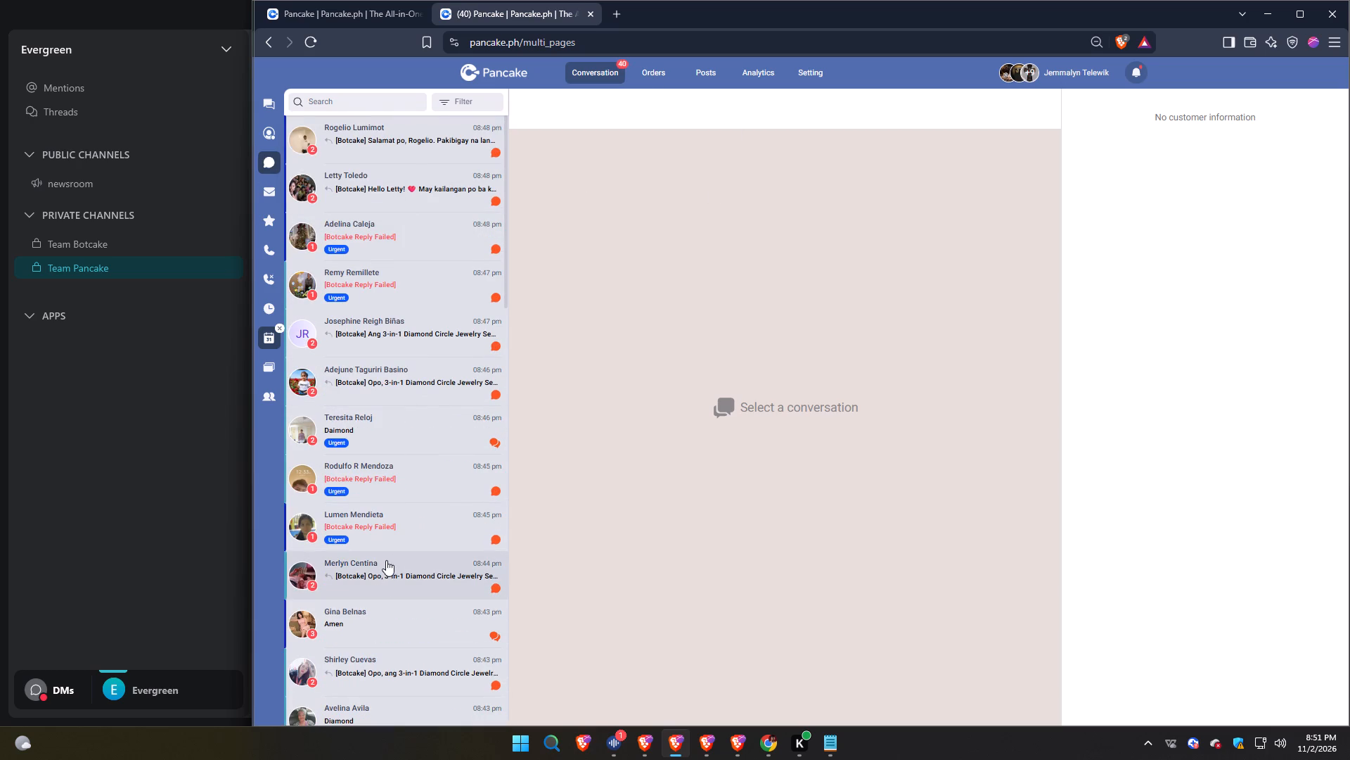
pyautogui.click(413, 127)
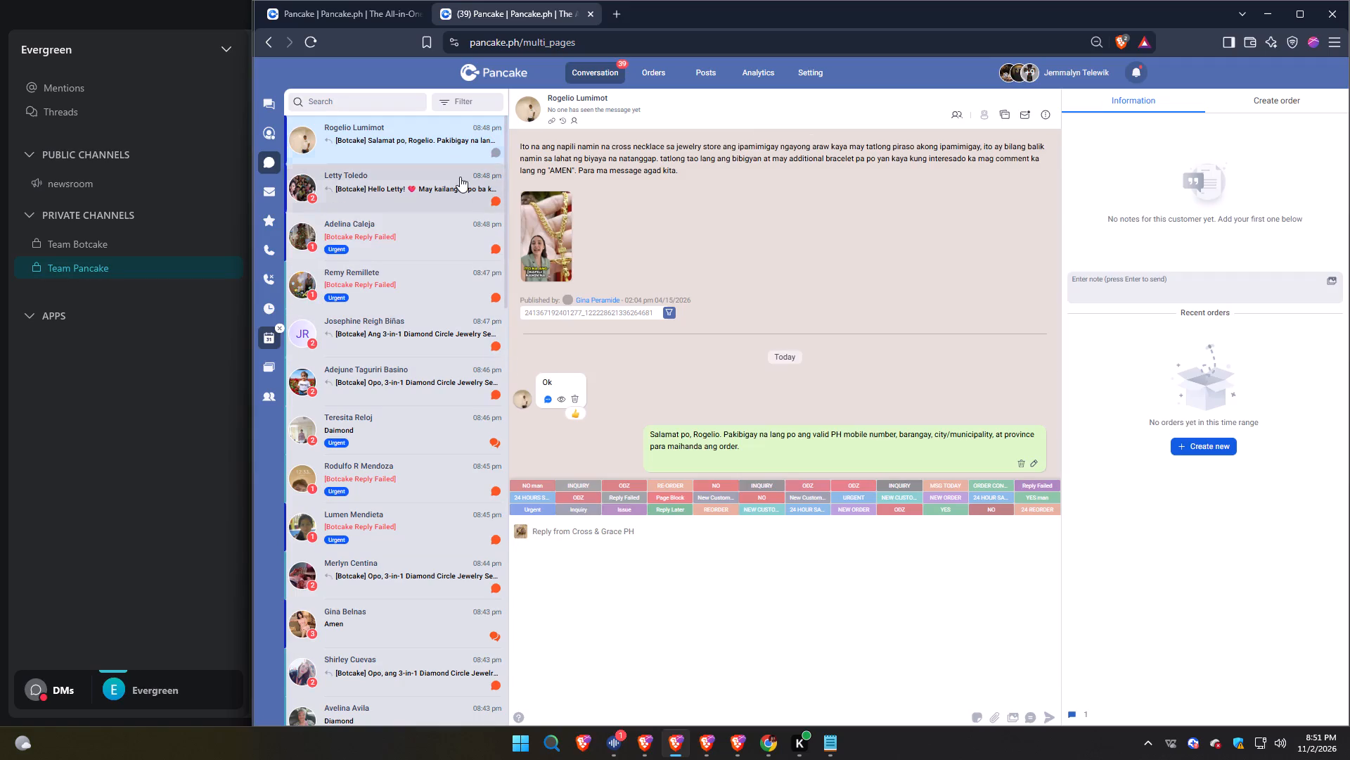
pyautogui.click(440, 153)
pyautogui.click(423, 175)
pyautogui.doubleClick(423, 175)
pyautogui.tripleClick(423, 173)
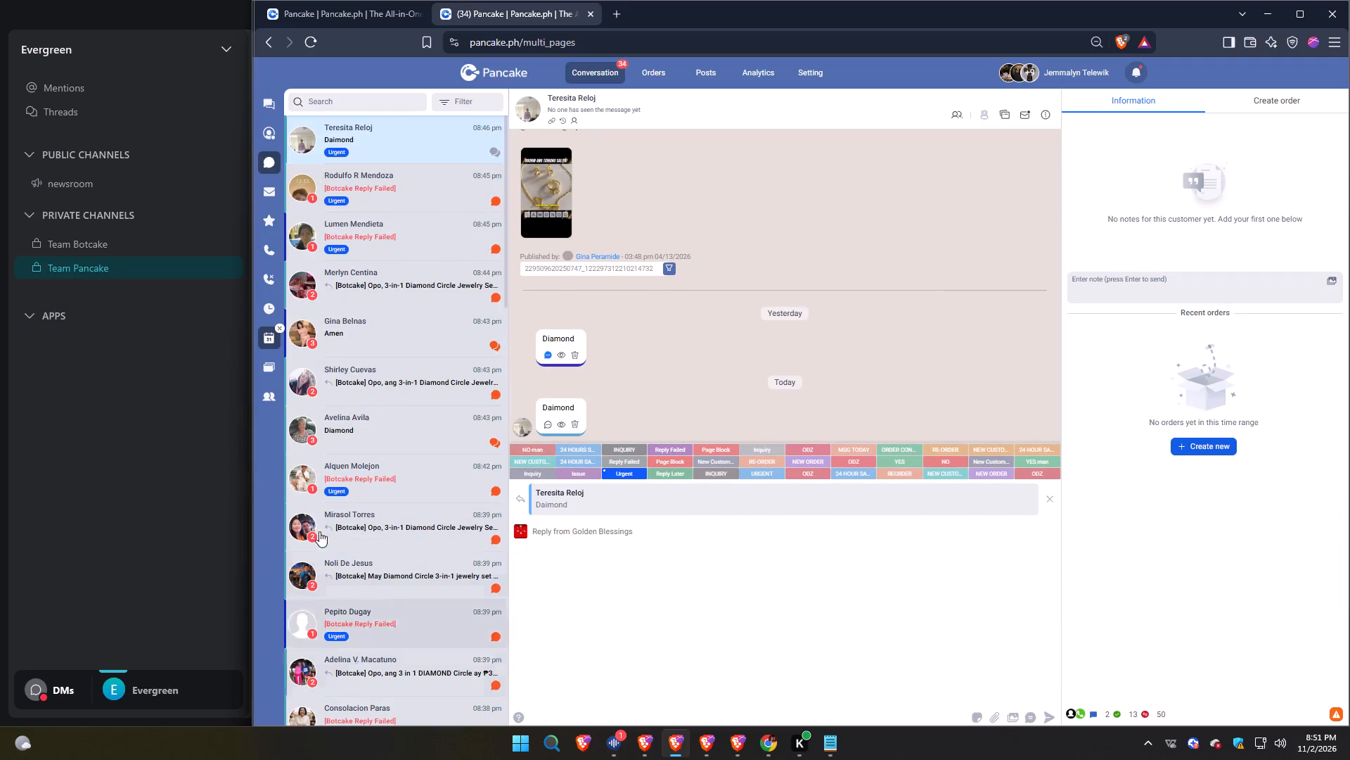
# Bring up the "Avail napo" reply-template note and return to the open "Daimond" conversation in Pancake.
pyautogui.click(847, 743)
pyautogui.click(835, 743)
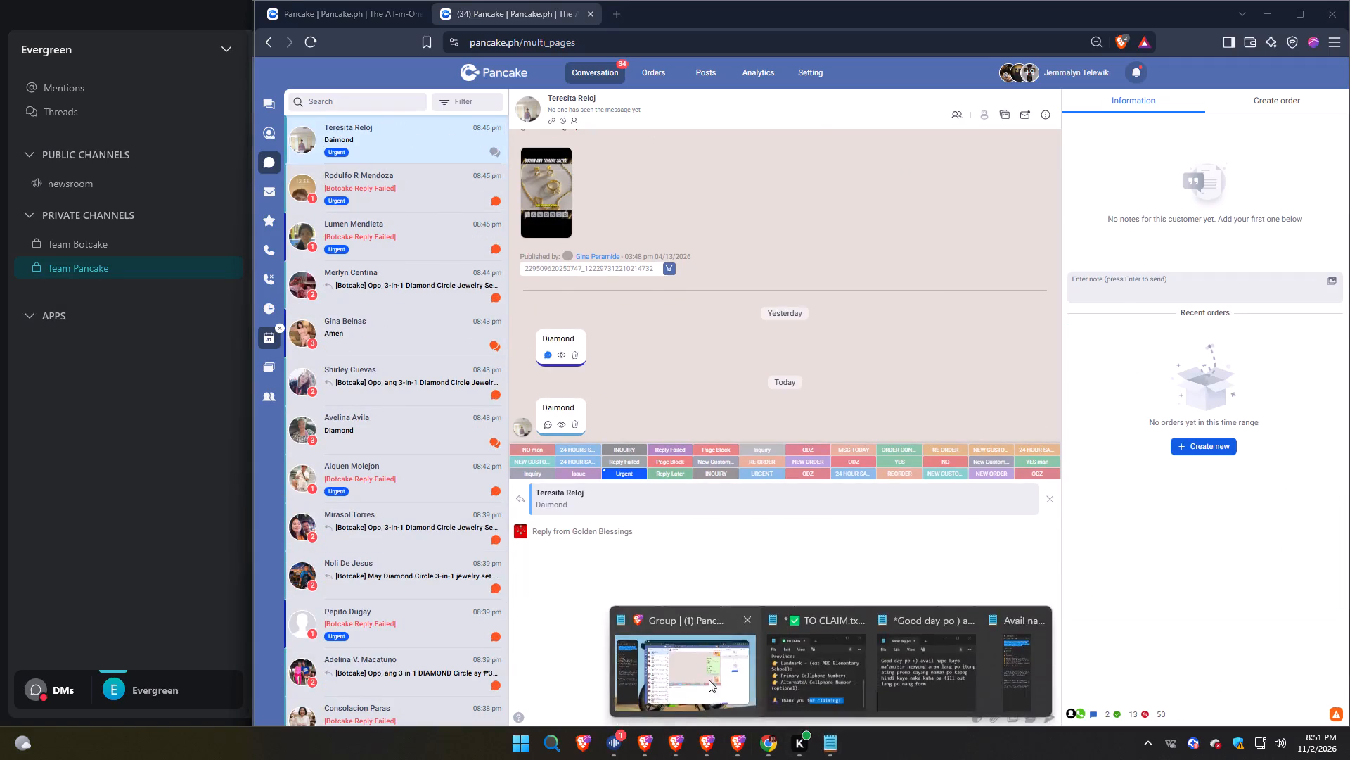
pyautogui.click(678, 671)
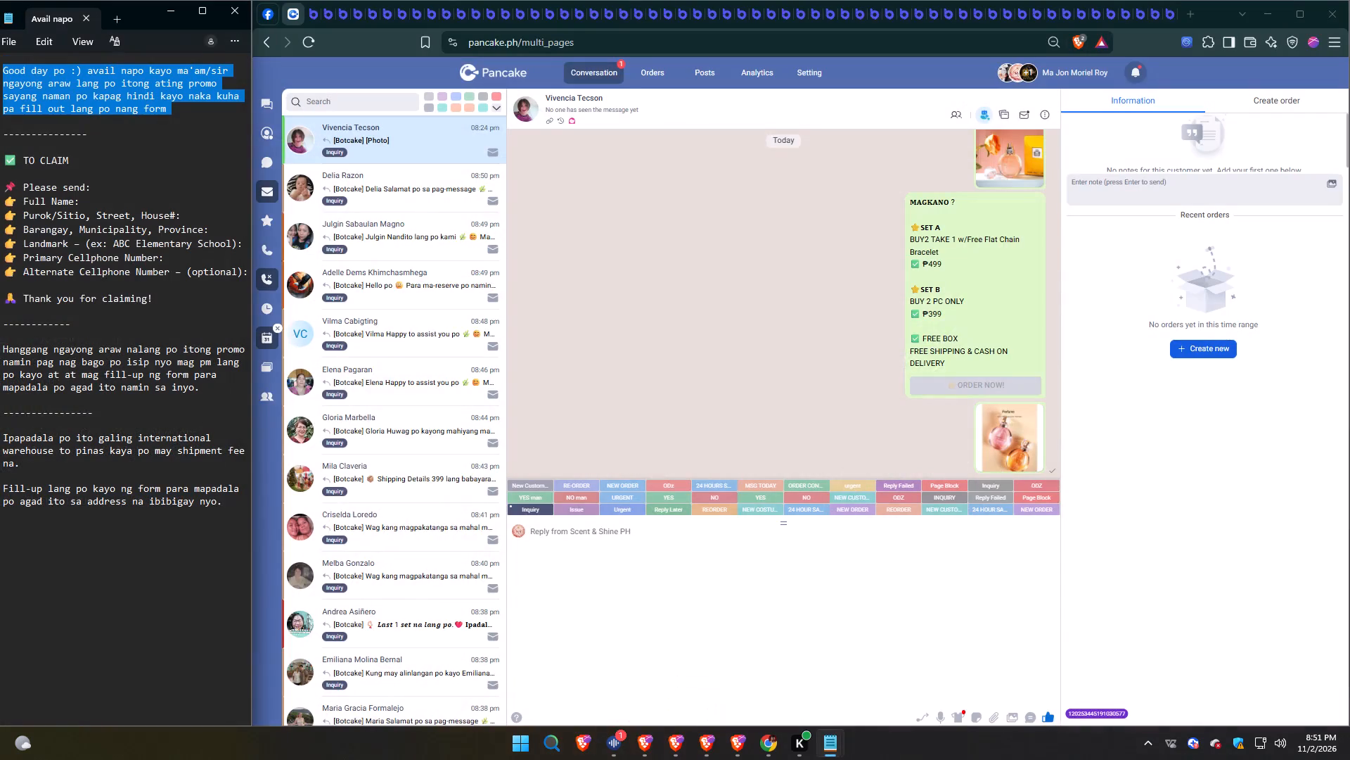
pyautogui.click(676, 738)
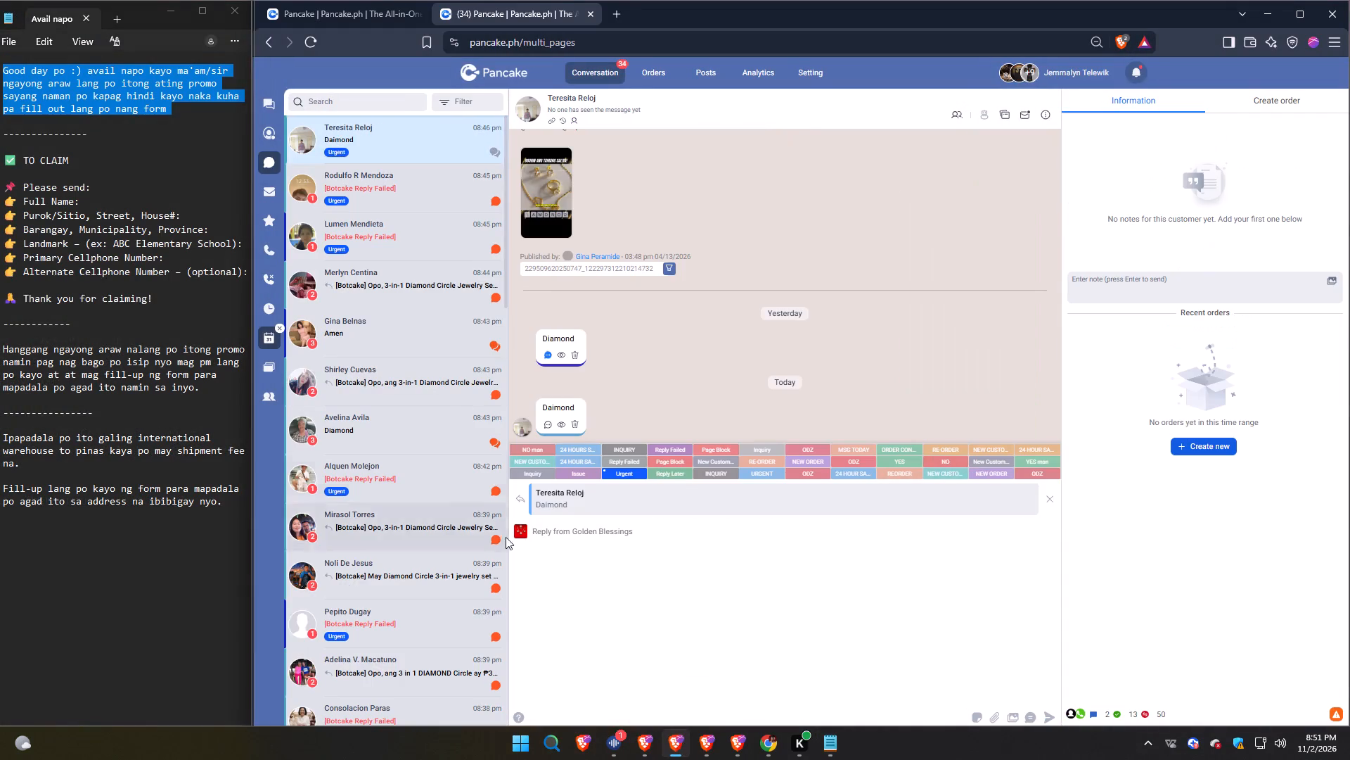
pyautogui.hotkey('ctrl', 'c')
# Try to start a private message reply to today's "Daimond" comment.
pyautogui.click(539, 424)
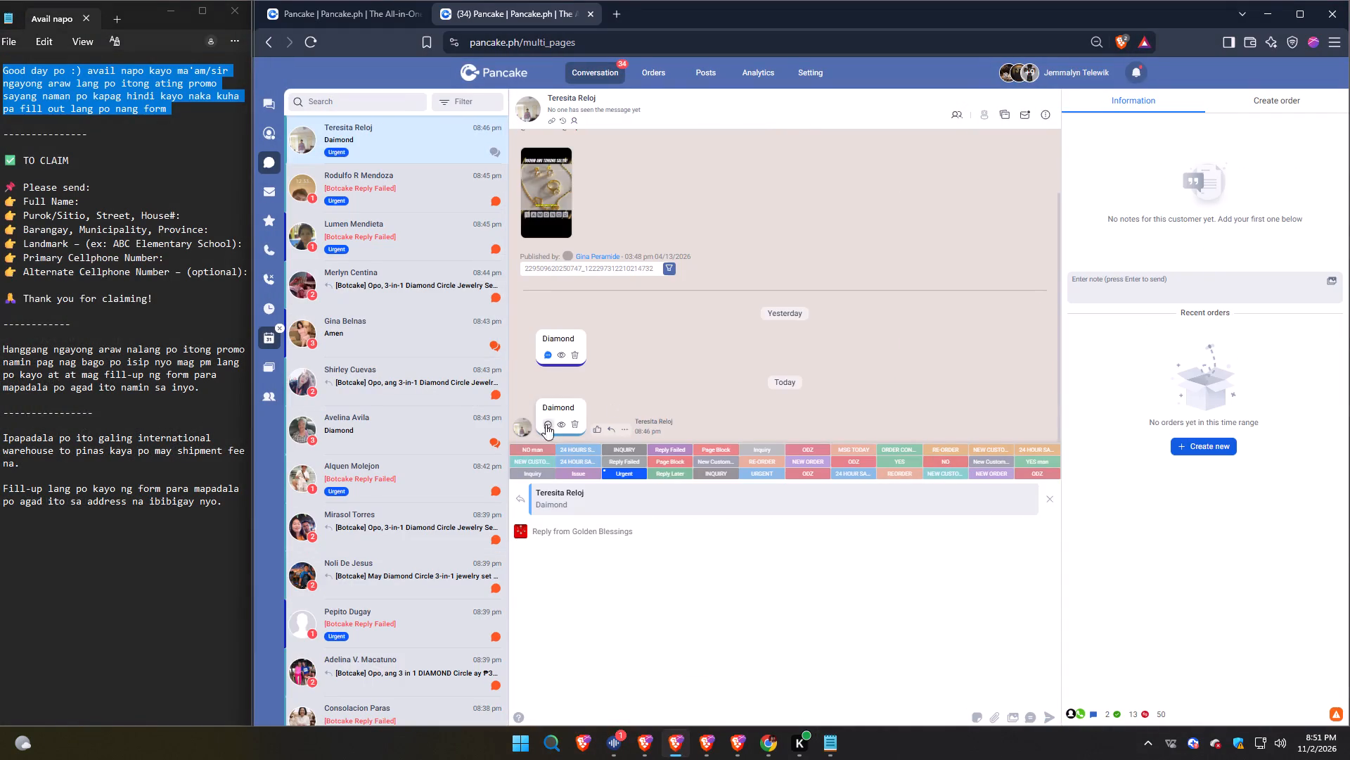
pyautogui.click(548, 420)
# Open the comment conversations from 08:45 pm through the 08:43 pm "Amen" one without replying.
pyautogui.click(377, 201)
pyautogui.click(397, 185)
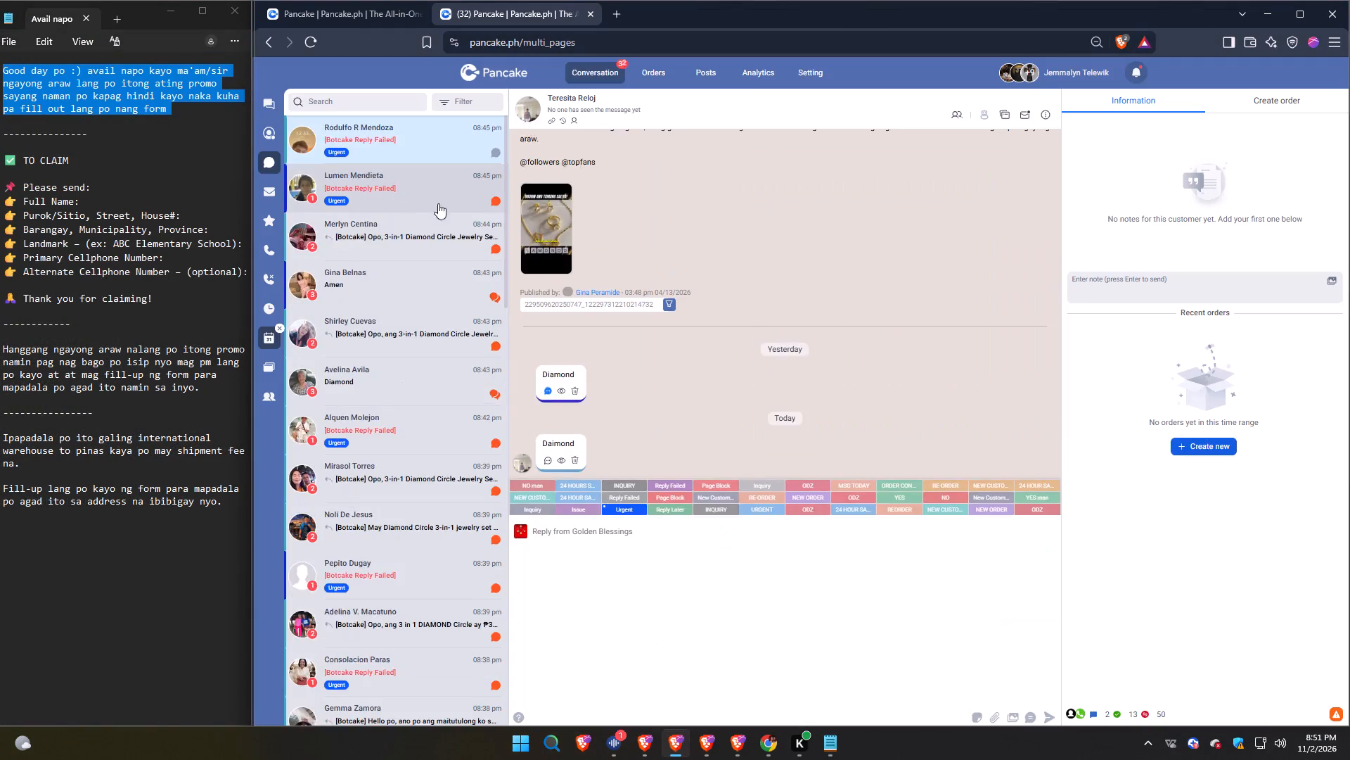
pyautogui.click(399, 170)
pyautogui.click(404, 192)
pyautogui.click(416, 198)
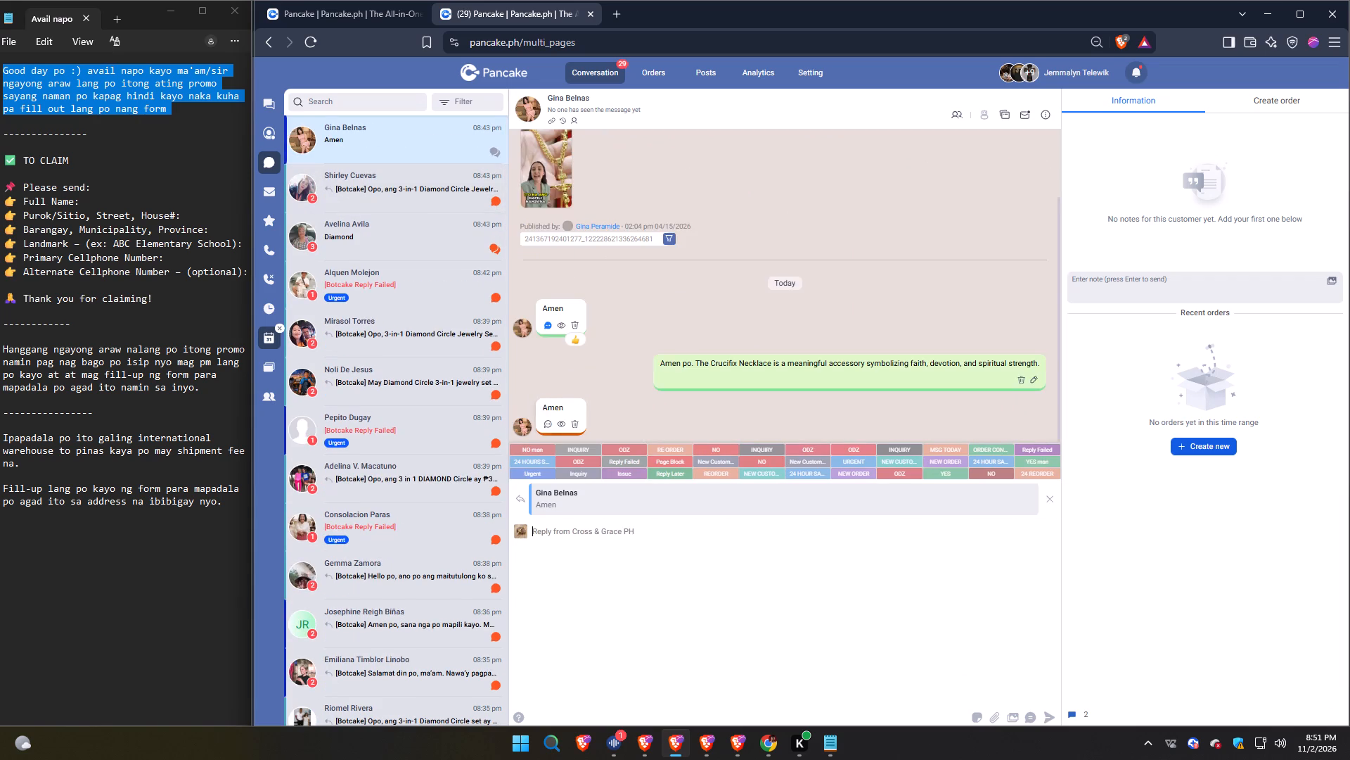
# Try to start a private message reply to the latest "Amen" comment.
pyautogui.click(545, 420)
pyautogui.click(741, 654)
# Open the remaining 08:43 pm comment conversations and those through 08:39 pm without replying.
pyautogui.click(368, 240)
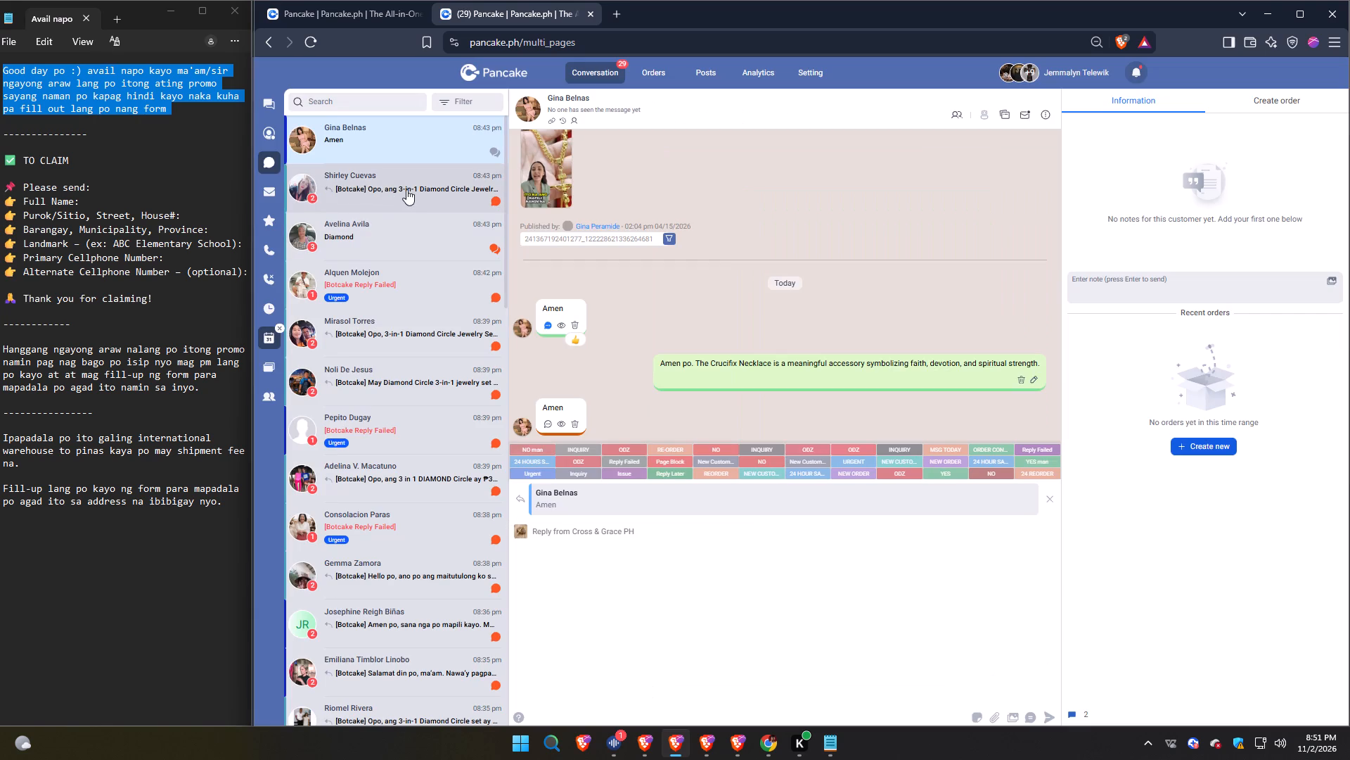
pyautogui.tripleClick(411, 184)
pyautogui.click(416, 179)
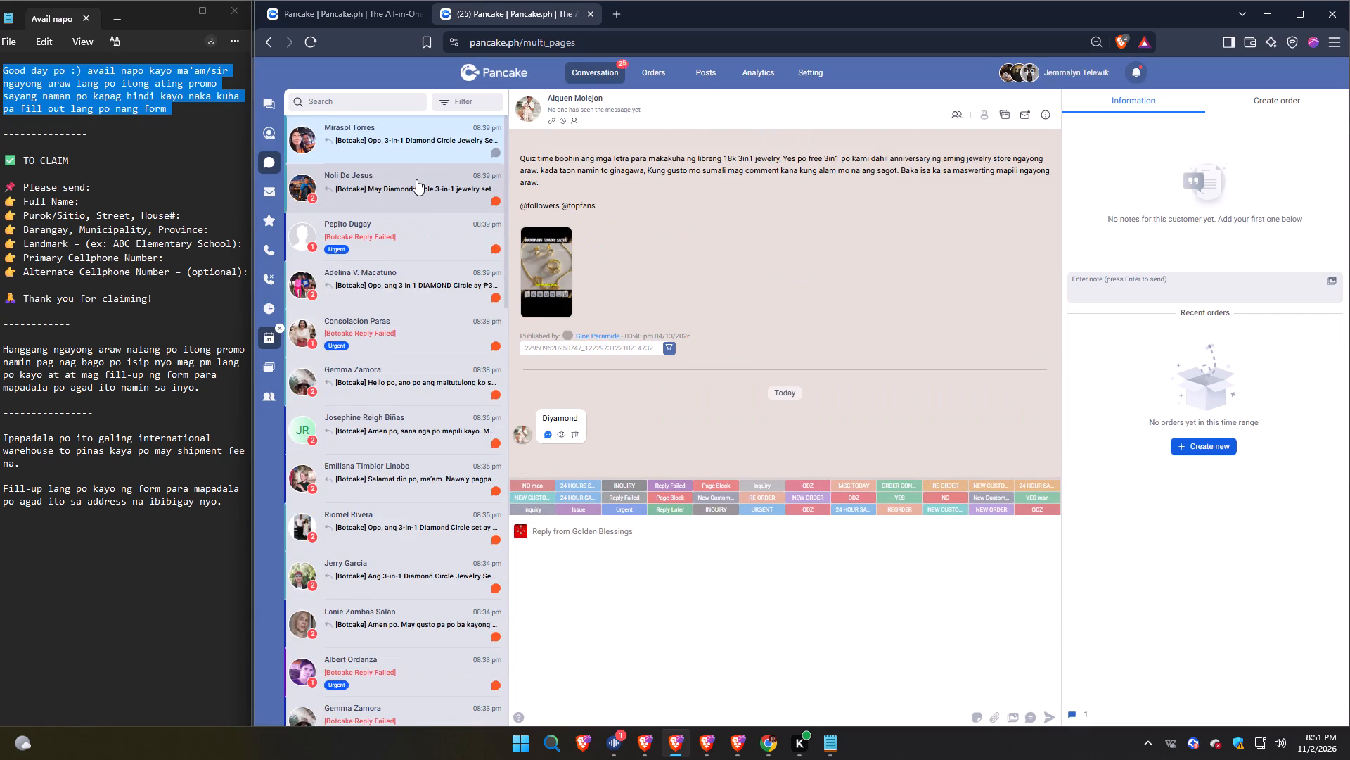
pyautogui.click(416, 179)
pyautogui.click(420, 182)
pyautogui.click(427, 194)
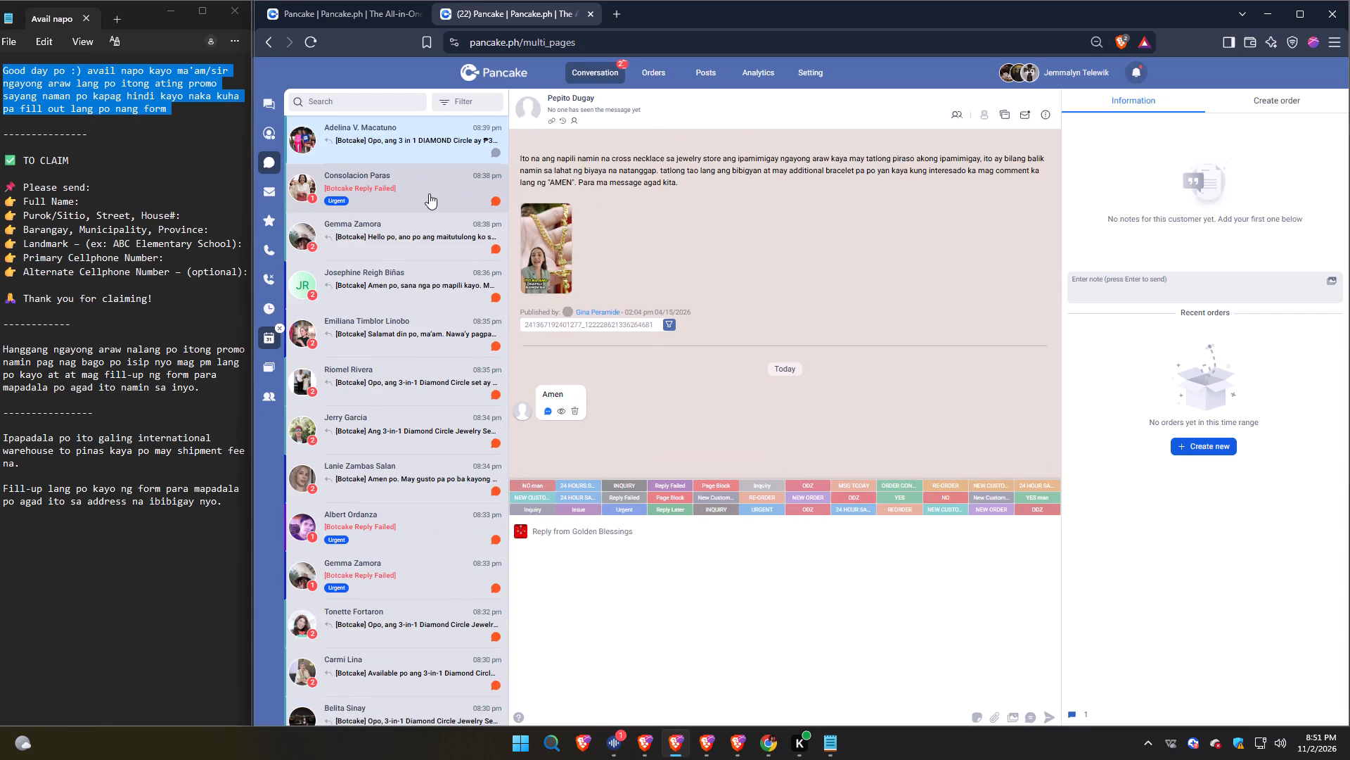
# Open the comment conversations from 08:38 pm through 08:34 pm without replying.
pyautogui.click(430, 196)
pyautogui.click(440, 196)
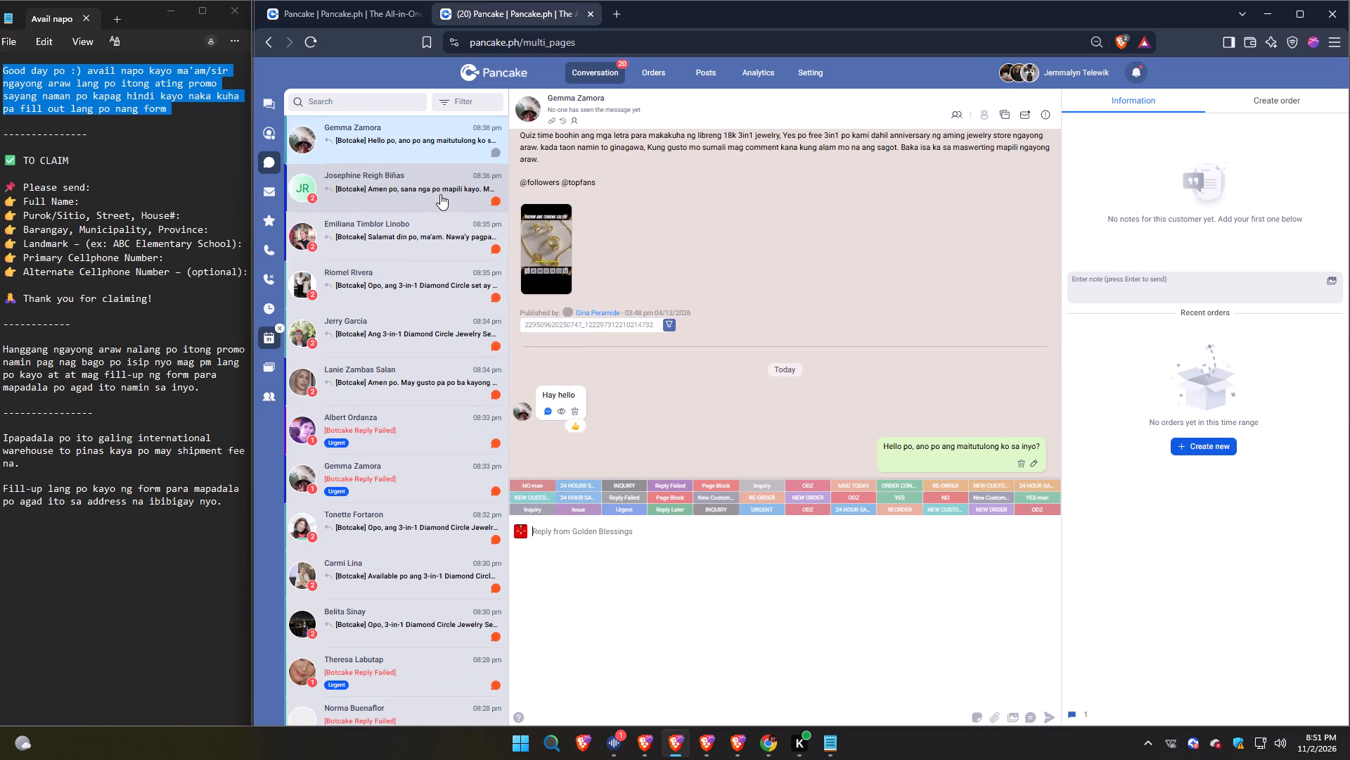
pyautogui.click(440, 194)
pyautogui.click(440, 194)
pyautogui.click(440, 192)
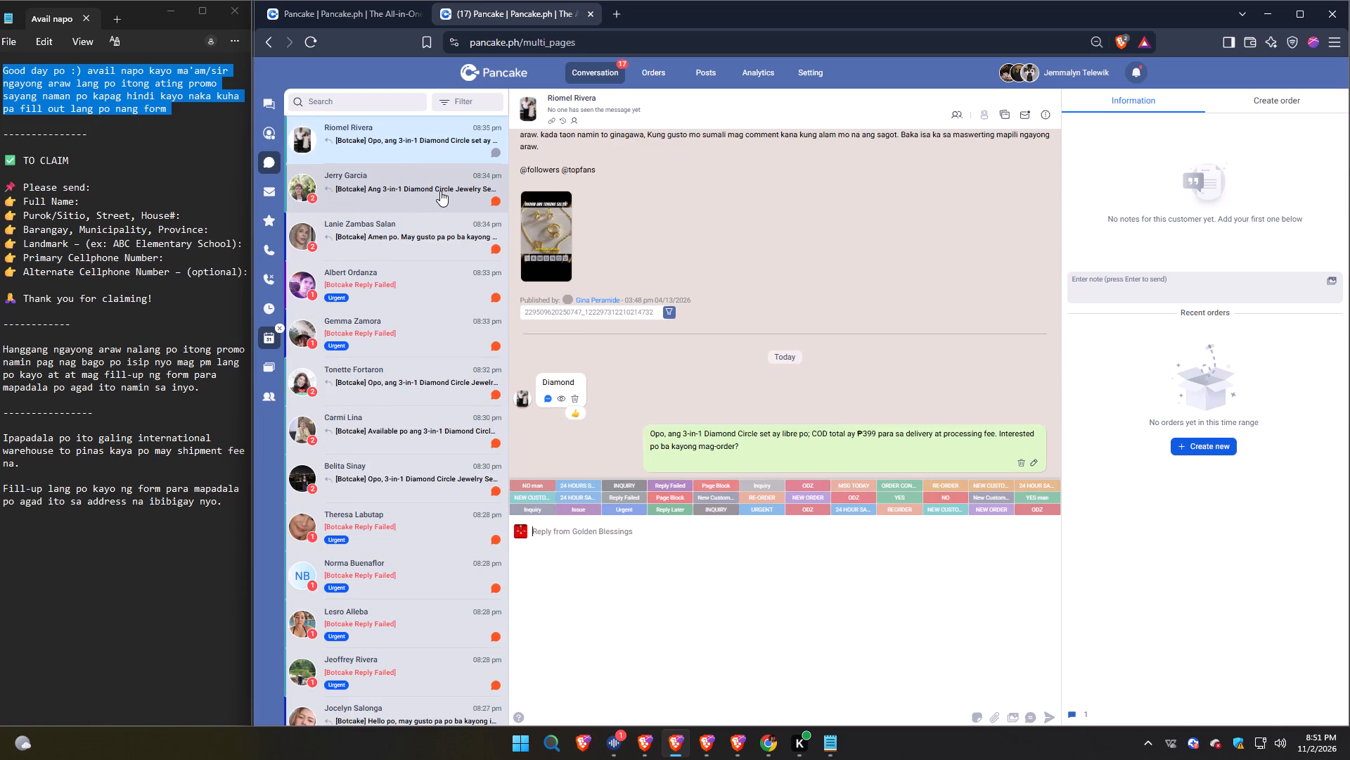
pyautogui.click(440, 191)
pyautogui.click(440, 190)
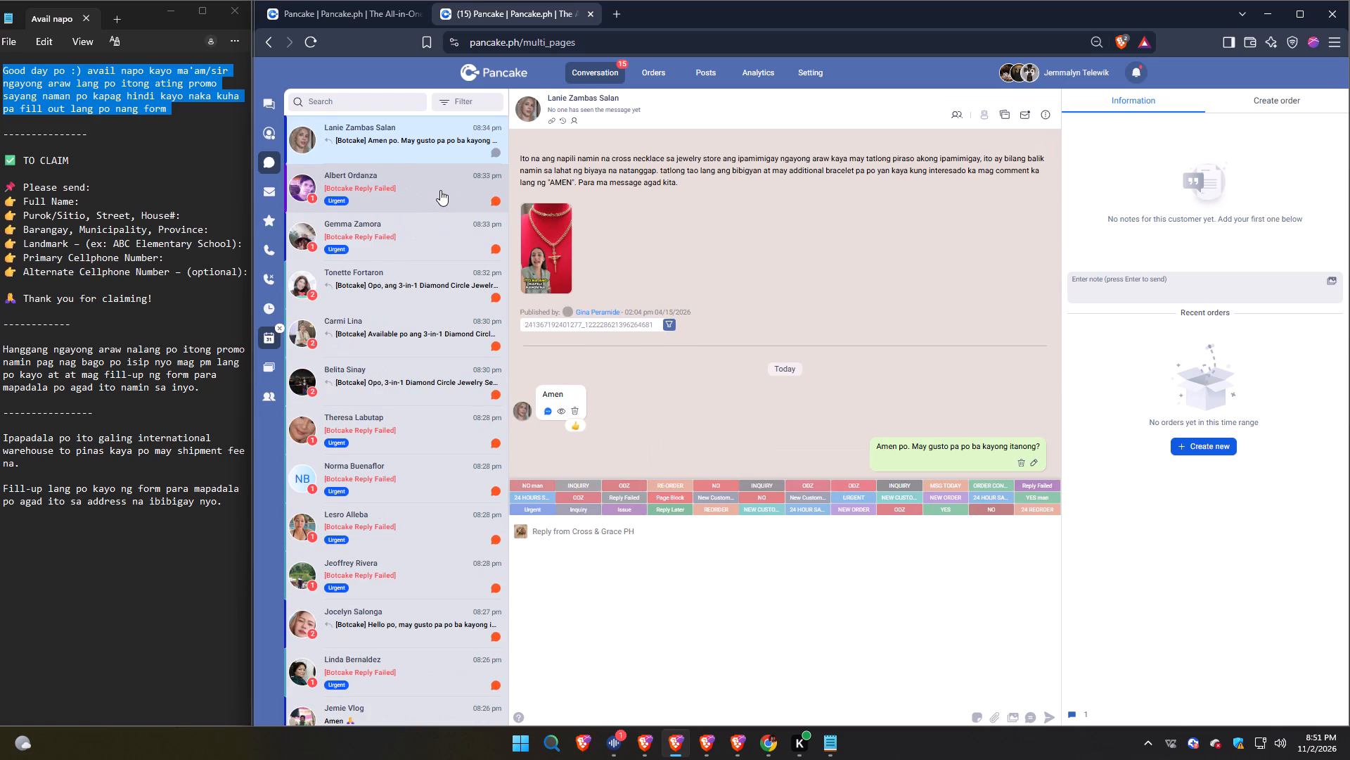
# Open the comment conversations from 08:33 pm through 08:30 pm without replying.
pyautogui.click(442, 191)
pyautogui.click(450, 192)
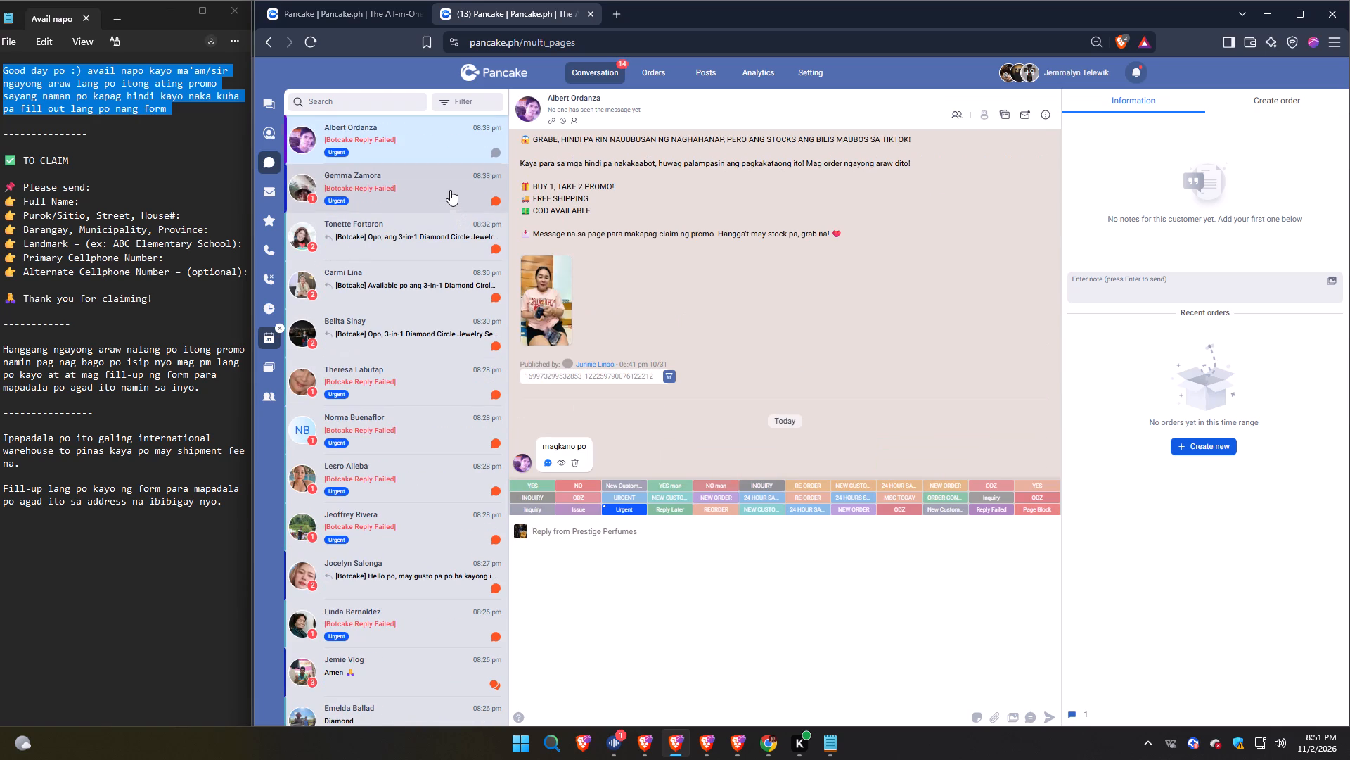
pyautogui.click(427, 185)
pyautogui.click(420, 154)
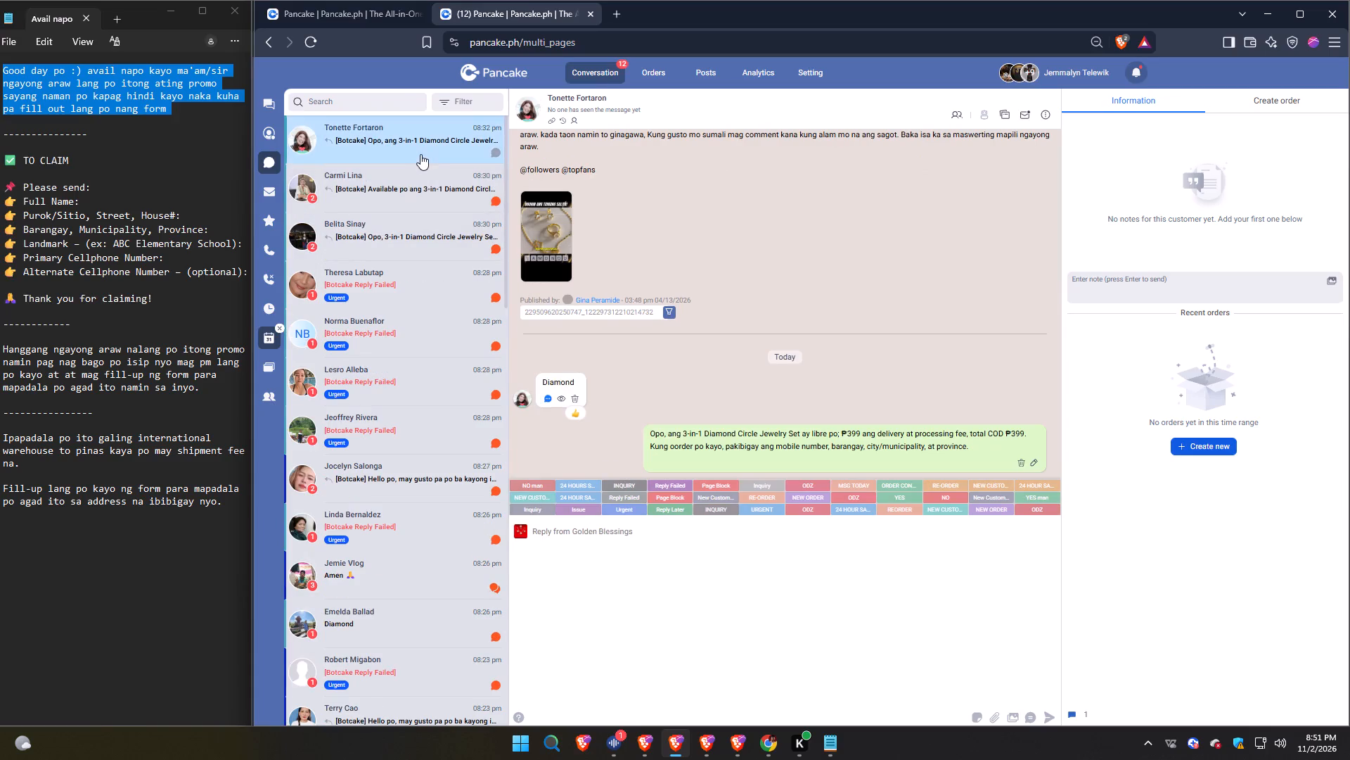
pyautogui.click(422, 156)
pyautogui.click(421, 185)
pyautogui.click(421, 185)
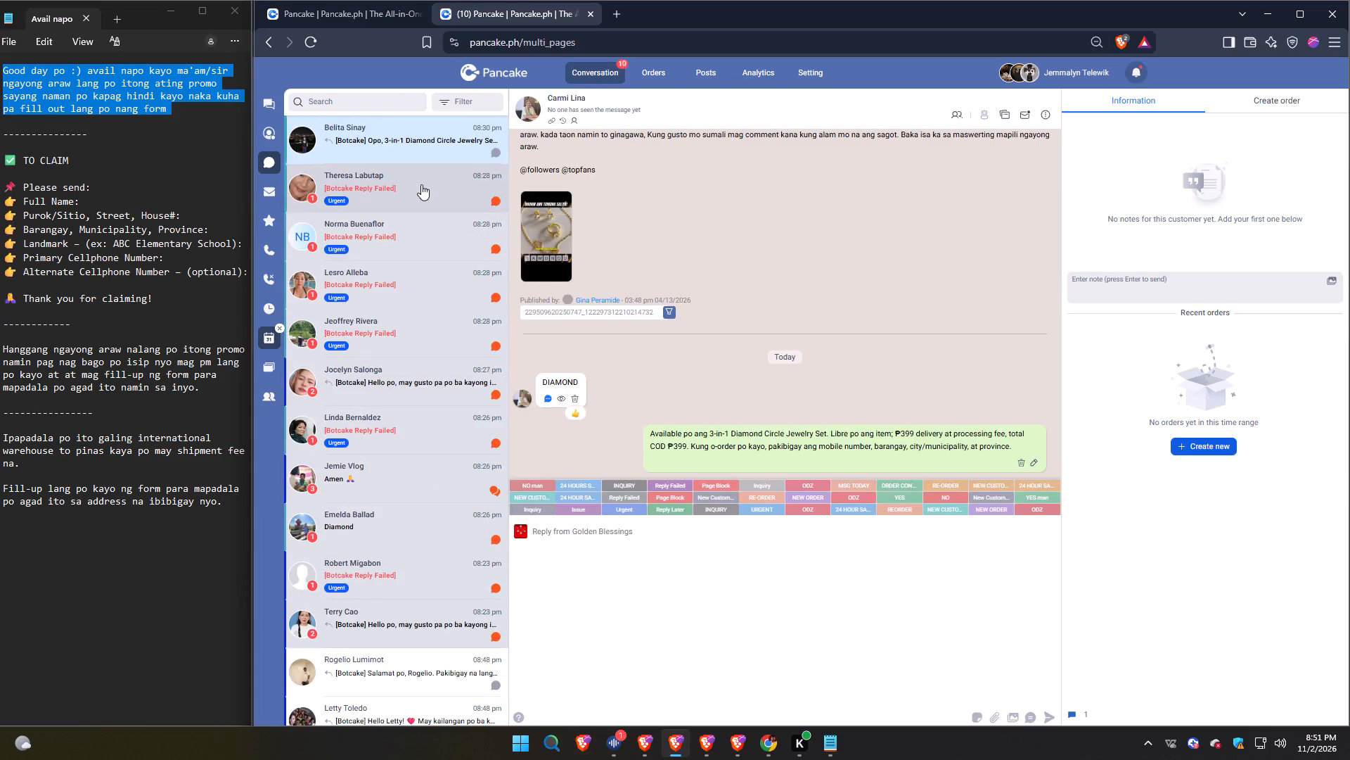
# Open the comment conversations from 08:28 pm through 08:23 pm without replying.
pyautogui.click(423, 183)
pyautogui.click(423, 182)
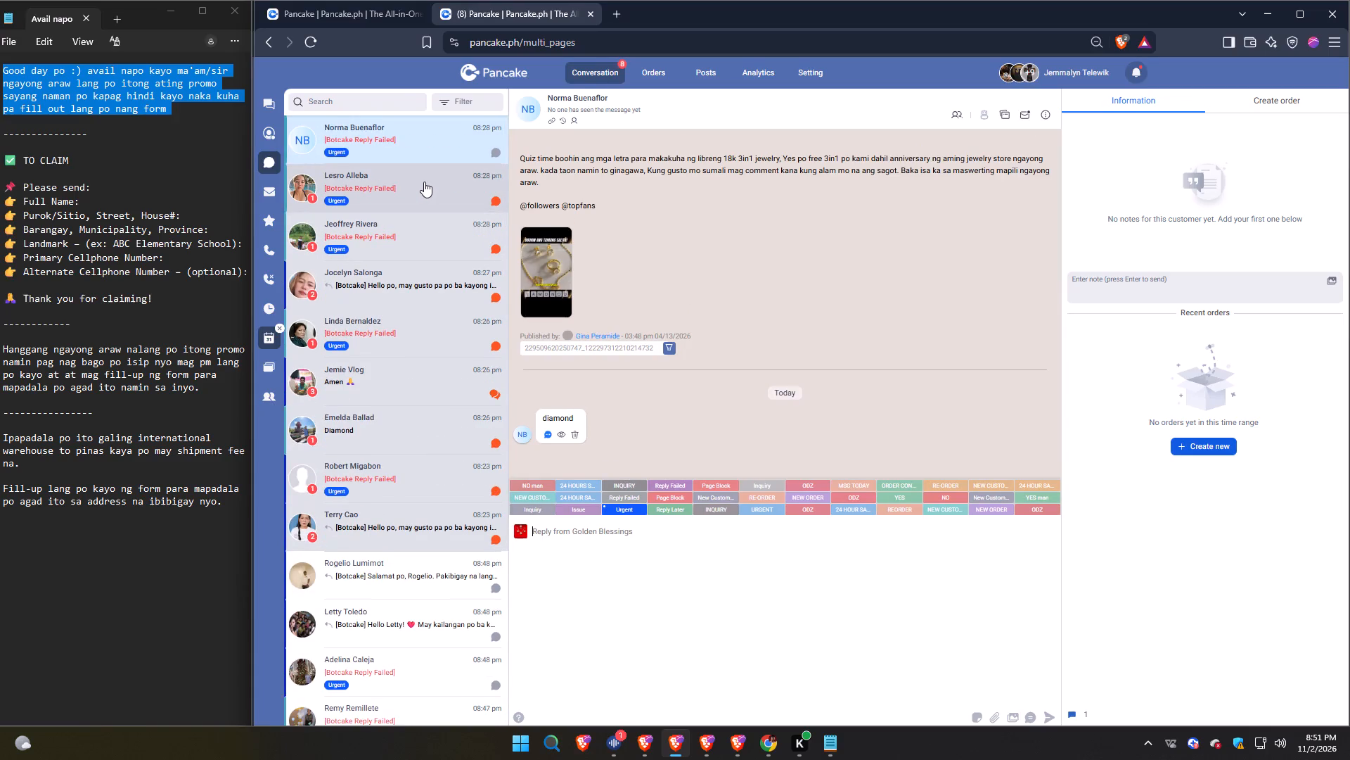
pyautogui.tripleClick(426, 183)
pyautogui.tripleClick(427, 182)
pyautogui.tripleClick(427, 179)
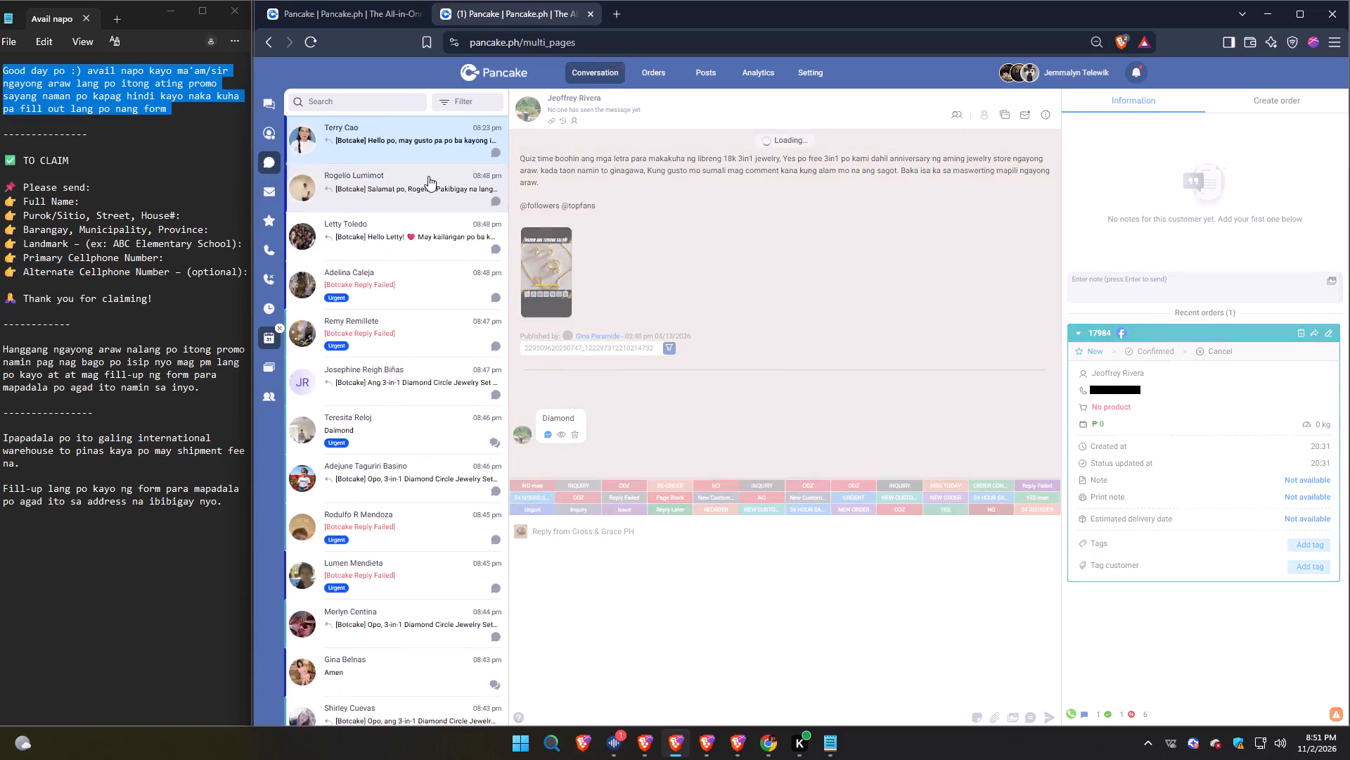
# Open the 08:22 pm "[Botcake Reply Failed]" comment conversation without replying.
pyautogui.scroll(-4, 405, 410)
pyautogui.scroll(-17, 404, 409)
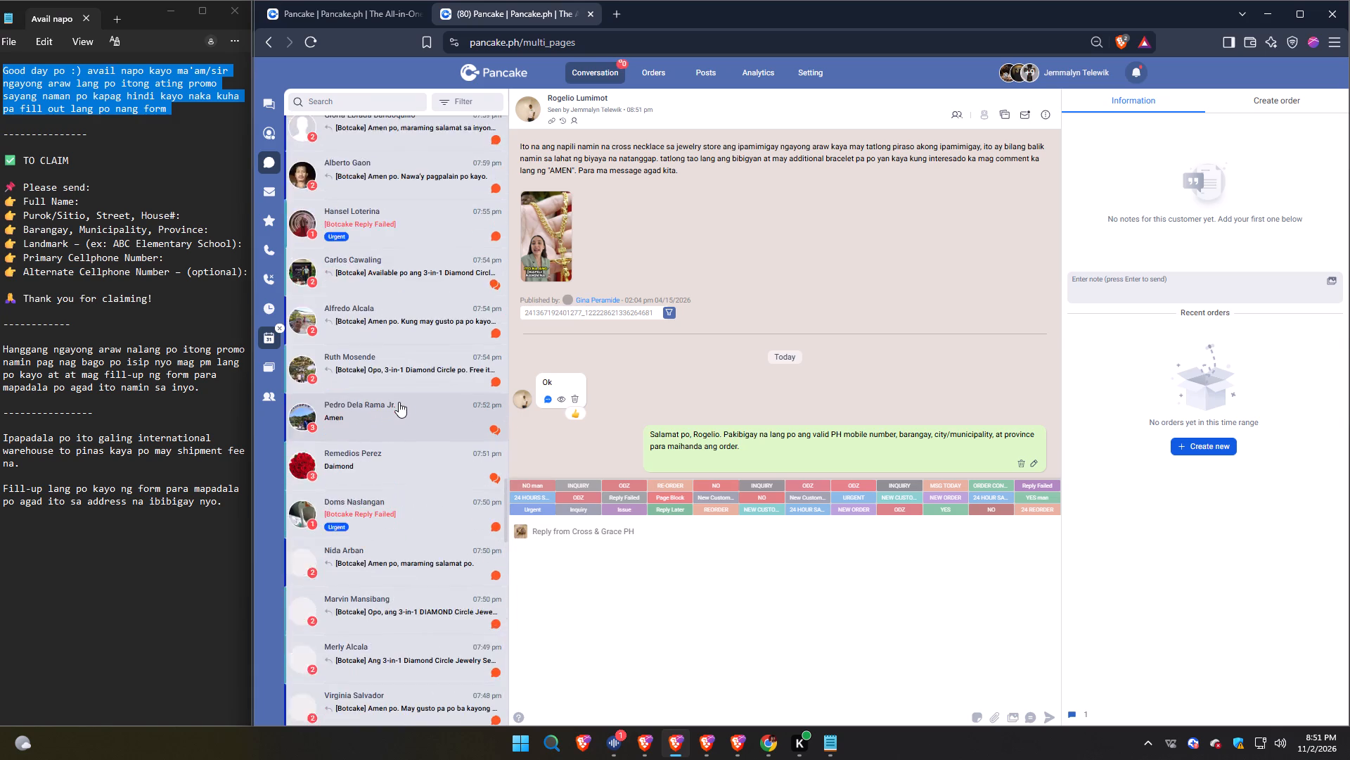
pyautogui.scroll(6, 399, 403)
pyautogui.scroll(4, 427, 283)
pyautogui.click(437, 260)
pyautogui.click(428, 481)
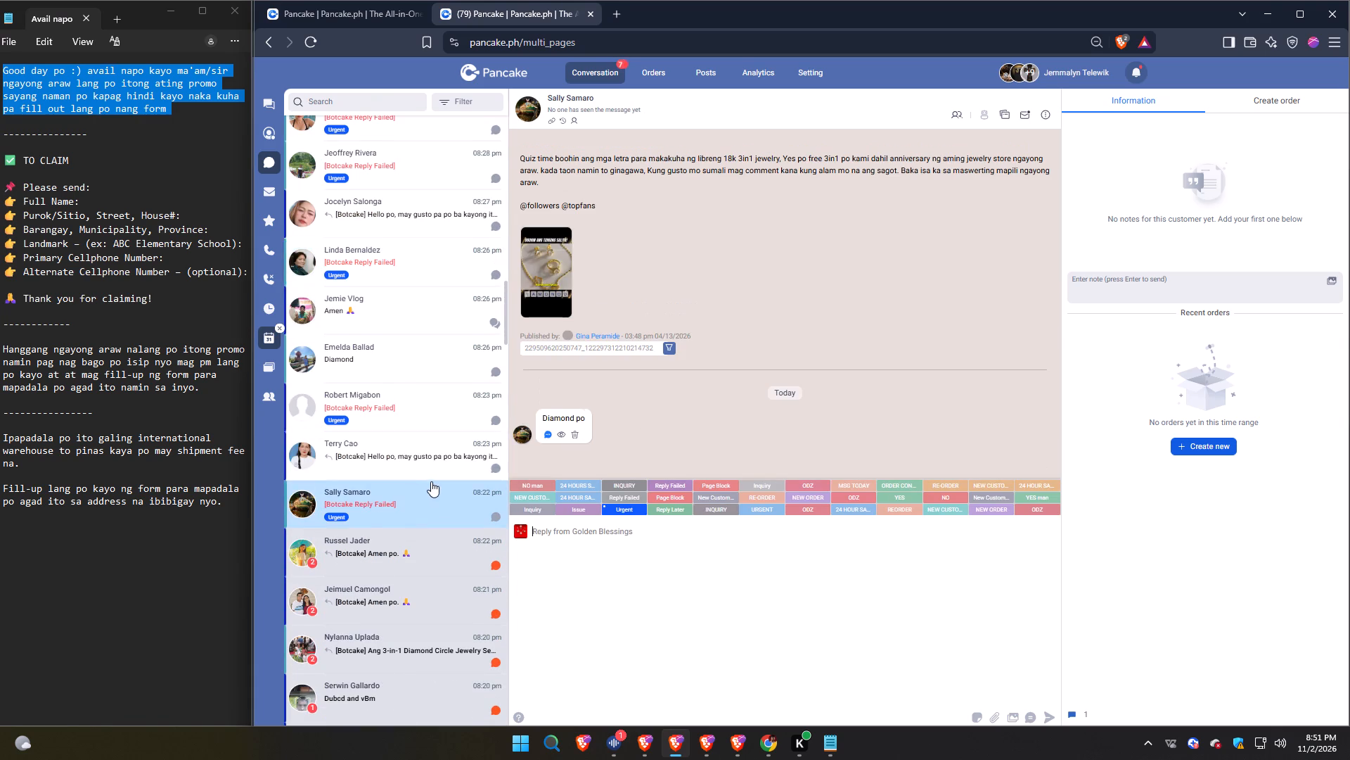
# Open several comment conversations between 07:45 pm and 07:51 pm, including "Diamond" and "Daimond", leaving the 07:45 pm "Claim" unopened.
pyautogui.scroll(-1, 432, 481)
pyautogui.click(475, 408)
pyautogui.tripleClick(420, 399)
pyautogui.click(403, 465)
pyautogui.click(401, 461)
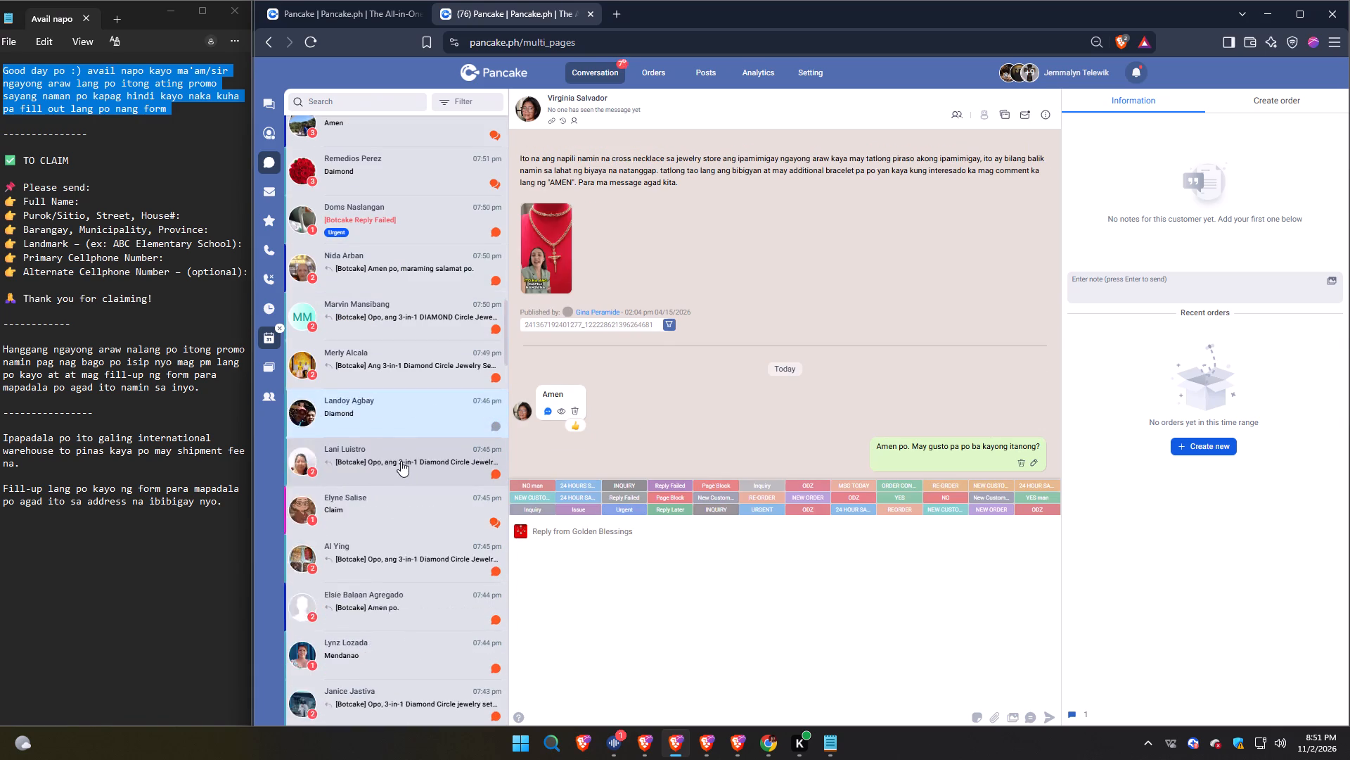
pyautogui.click(413, 334)
pyautogui.moveTo(412, 322); pyautogui.dragTo(415, 310)
pyautogui.click(418, 278)
pyautogui.moveTo(425, 246); pyautogui.dragTo(427, 238)
pyautogui.click(430, 222)
pyautogui.moveTo(435, 165); pyautogui.dragTo(436, 146)
pyautogui.scroll(1, 424, 360)
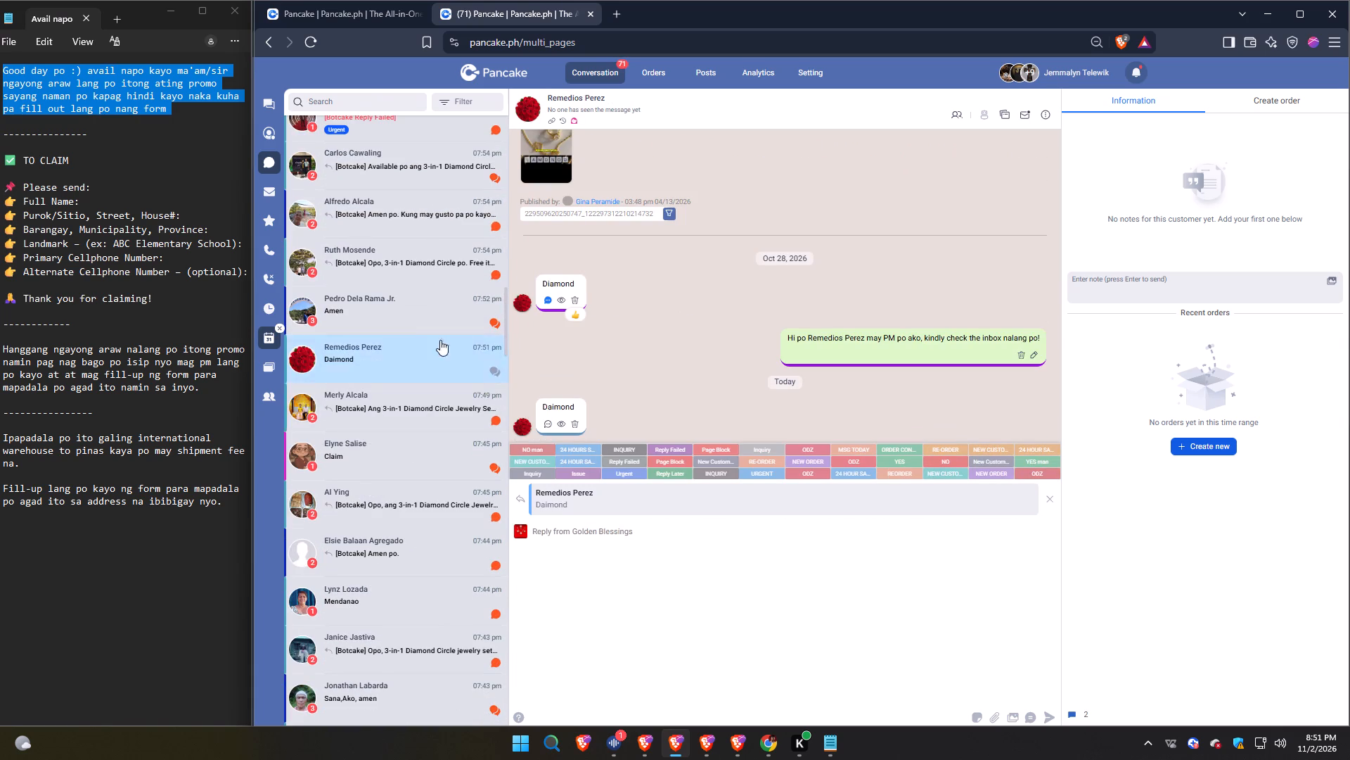
# Open the skipped comment conversations from 08:22 pm through the 08:20 pm "Dubcd and vBm" one without replying.
pyautogui.scroll(7, 391, 397)
pyautogui.scroll(4, 411, 335)
pyautogui.scroll(2, 408, 420)
pyautogui.click(417, 281)
pyautogui.click(401, 198)
pyautogui.scroll(4, 402, 490)
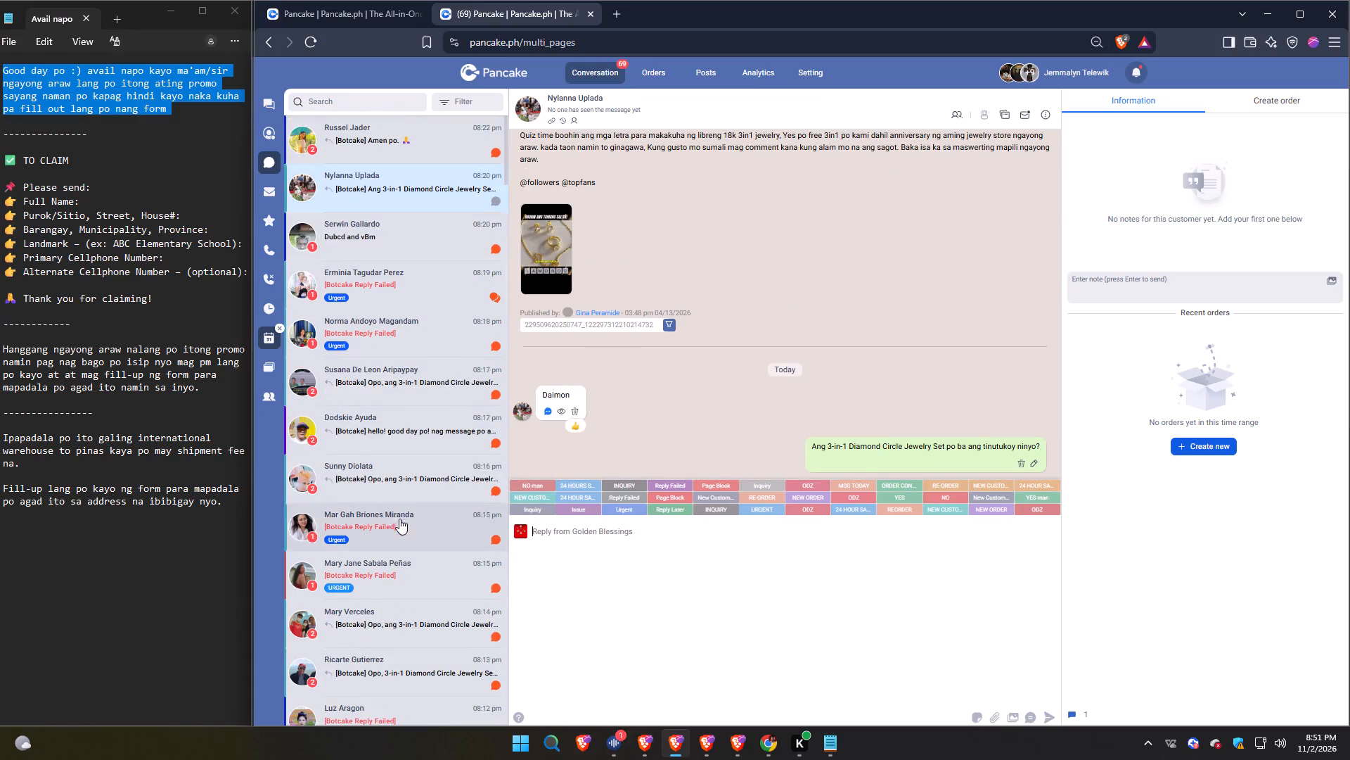
pyautogui.scroll(3, 420, 457)
pyautogui.scroll(4, 431, 385)
pyautogui.click(443, 165)
pyautogui.doubleClick(437, 142)
pyautogui.click(434, 149)
pyautogui.tripleClick(429, 197)
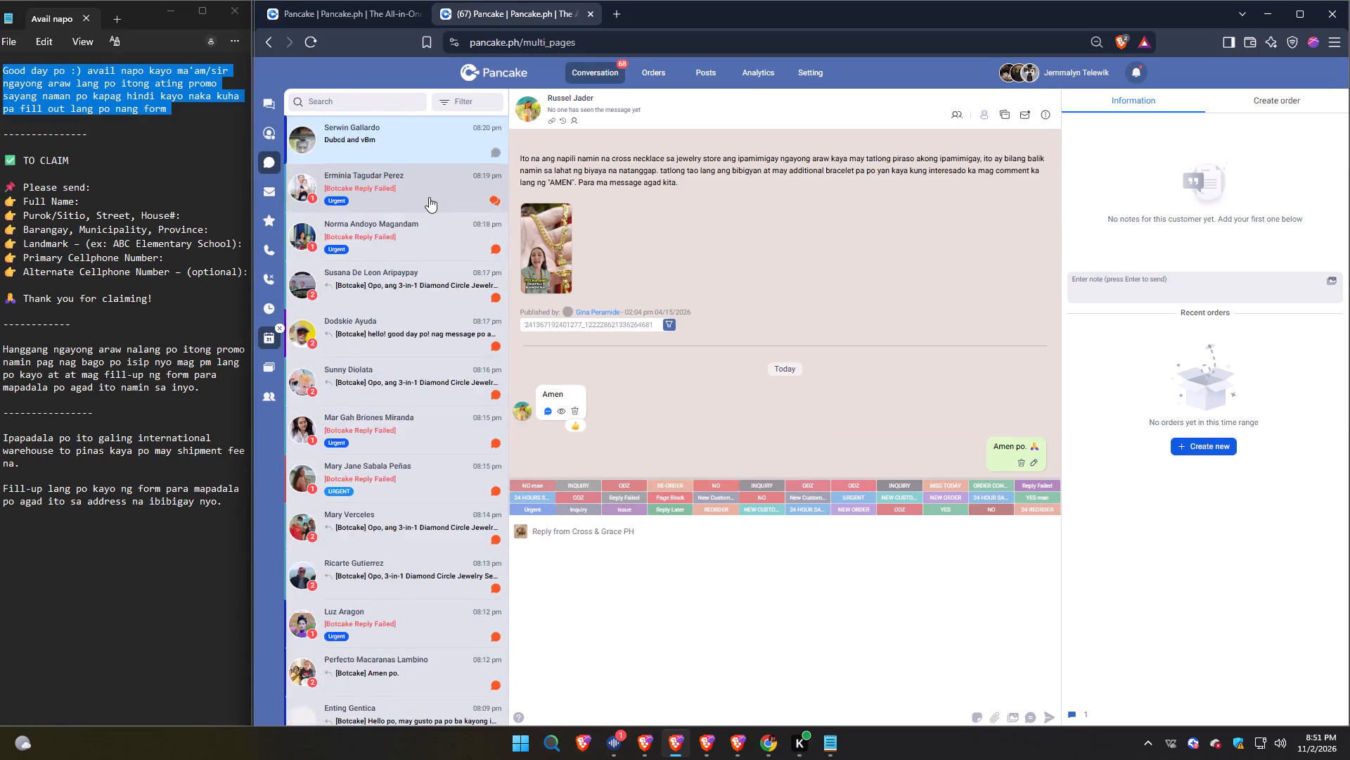
# Open the comment conversations from 08:19 pm down to the first 08:02 pm one, skipping the "[Botcake]" ones at 08:17 pm and 08:14 pm.
pyautogui.moveTo(427, 203); pyautogui.dragTo(425, 217)
pyautogui.tripleClick(422, 231)
pyautogui.click(421, 234)
pyautogui.tripleClick(390, 261)
pyautogui.tripleClick(387, 265)
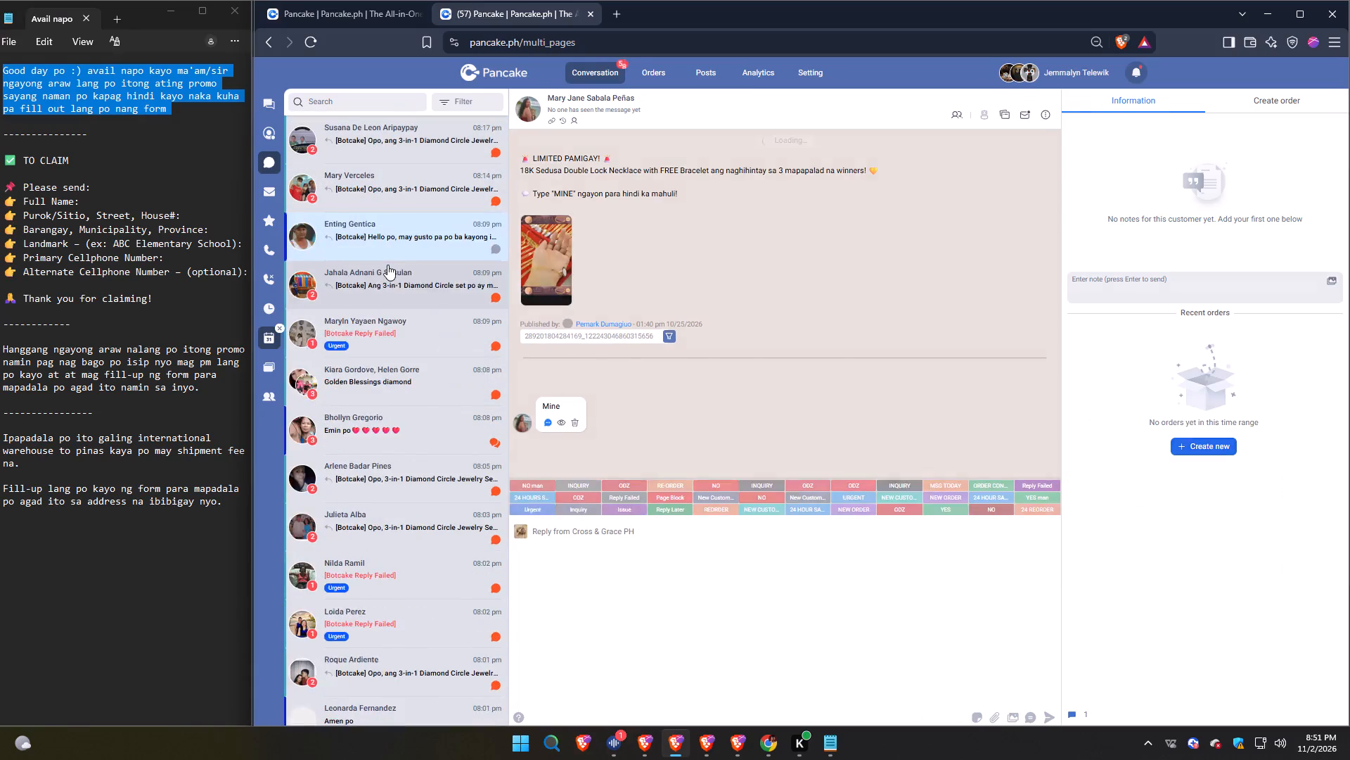
pyautogui.tripleClick(388, 265)
pyautogui.doubleClick(388, 265)
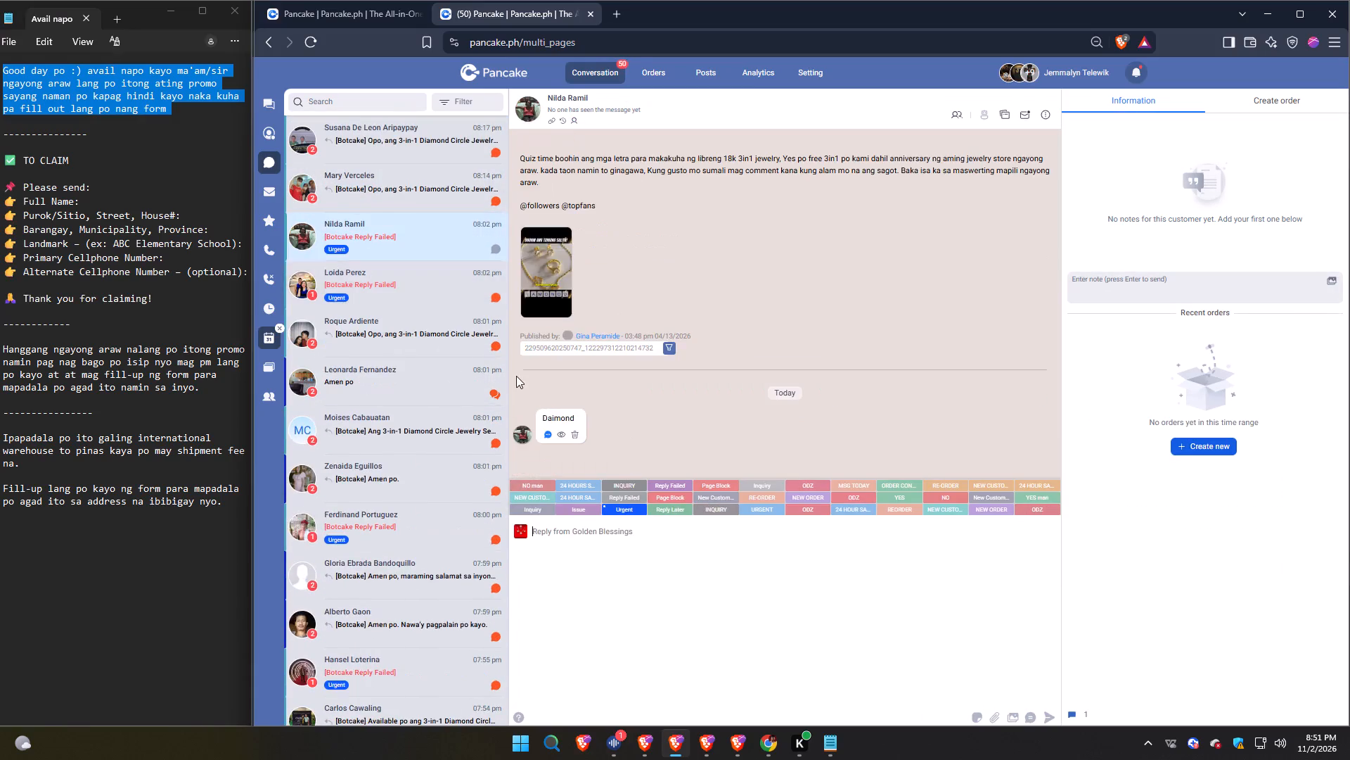
# Open the comment conversations from the 08:01 pm "[Botcake] Opo" one to the 07:59 pm "maraming salamat" one, checking private messaging for "Amen po".
pyautogui.click(399, 336)
pyautogui.click(399, 334)
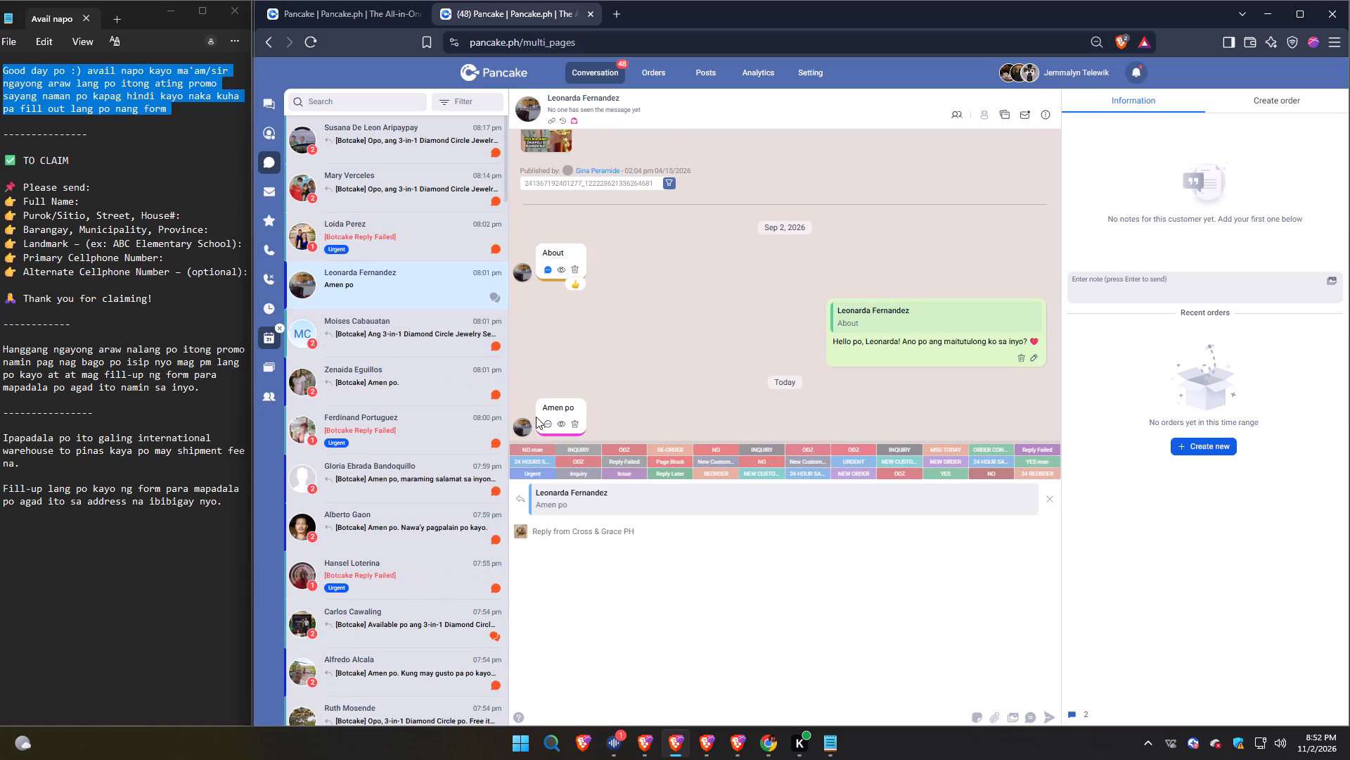
pyautogui.click(545, 424)
pyautogui.click(460, 365)
pyautogui.click(394, 299)
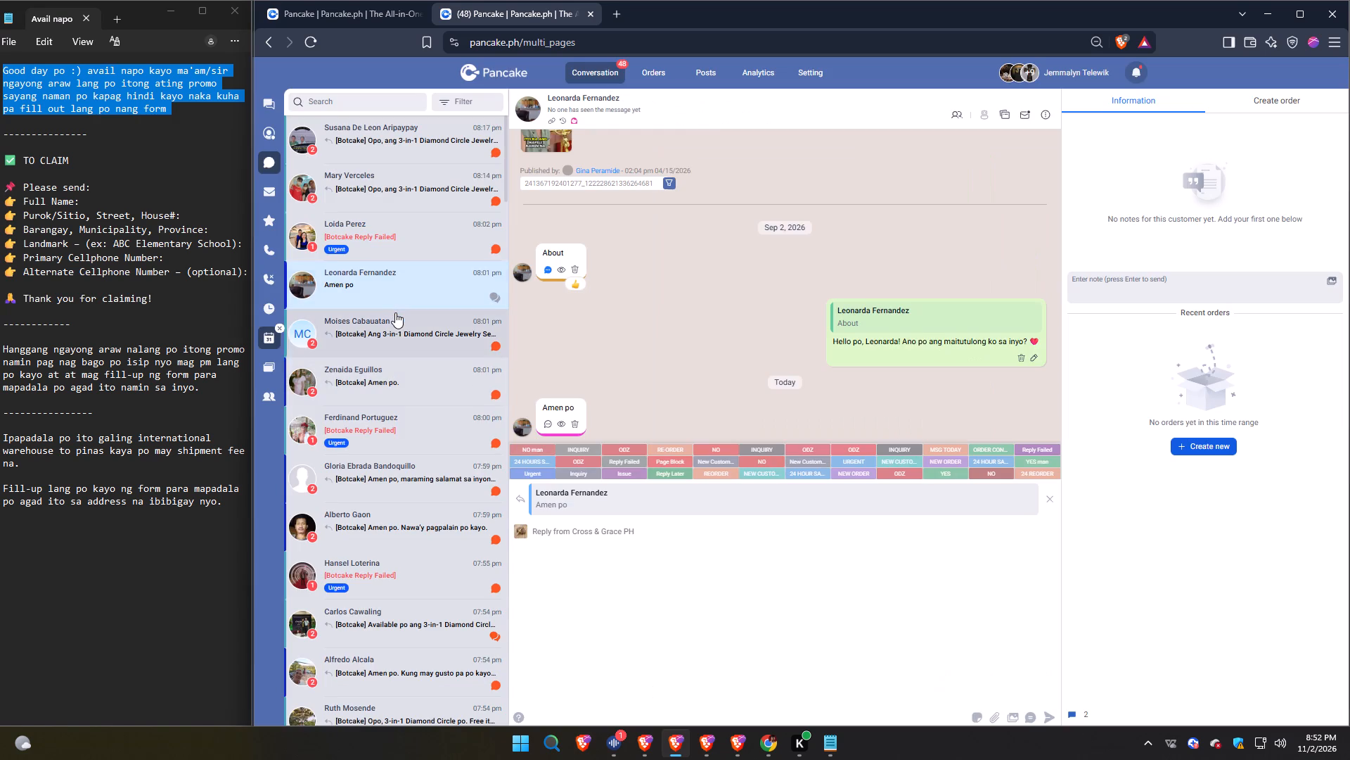
pyautogui.doubleClick(395, 312)
pyautogui.click(399, 311)
pyautogui.click(399, 313)
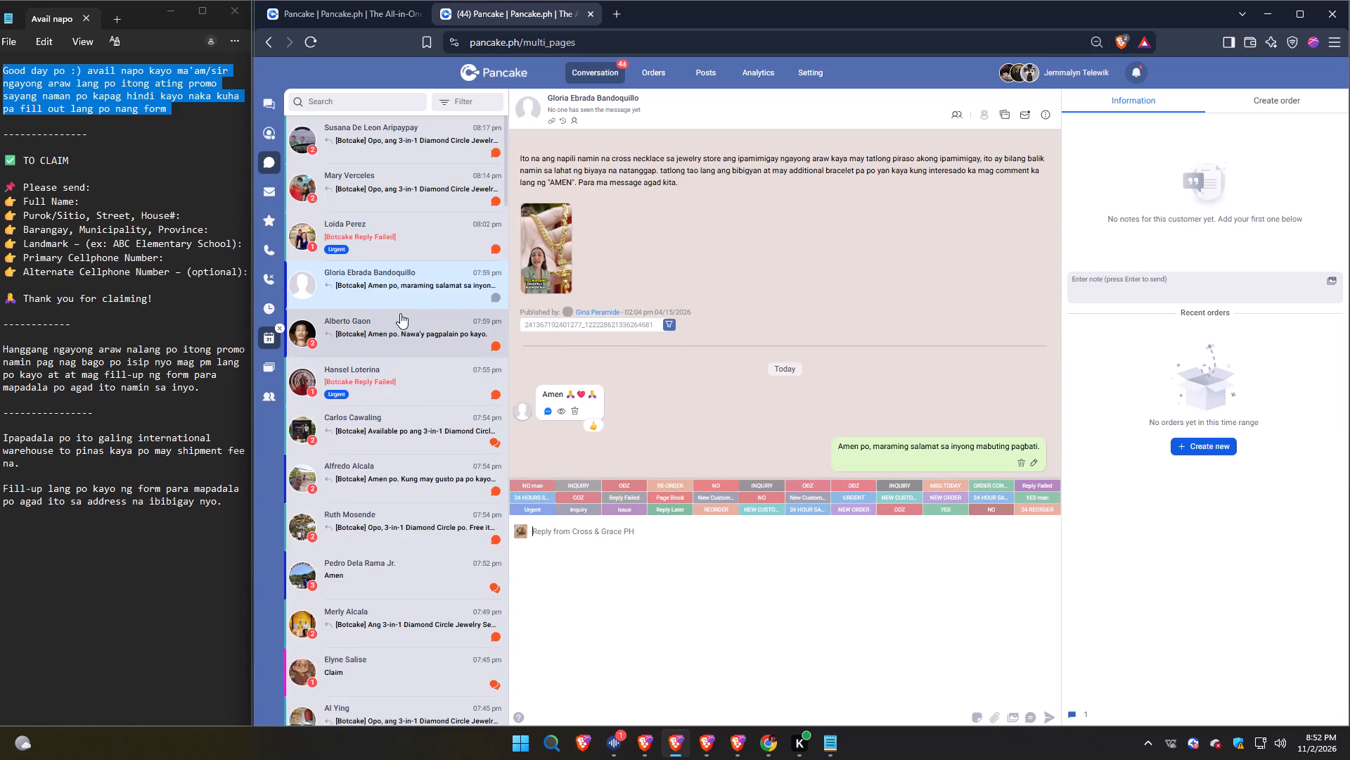
# Open the comment conversations from the second 07:59 pm one to the 07:52 pm "Amen" one, checking private messaging for the latter without replying.
pyautogui.click(400, 313)
pyautogui.click(406, 322)
pyautogui.click(407, 322)
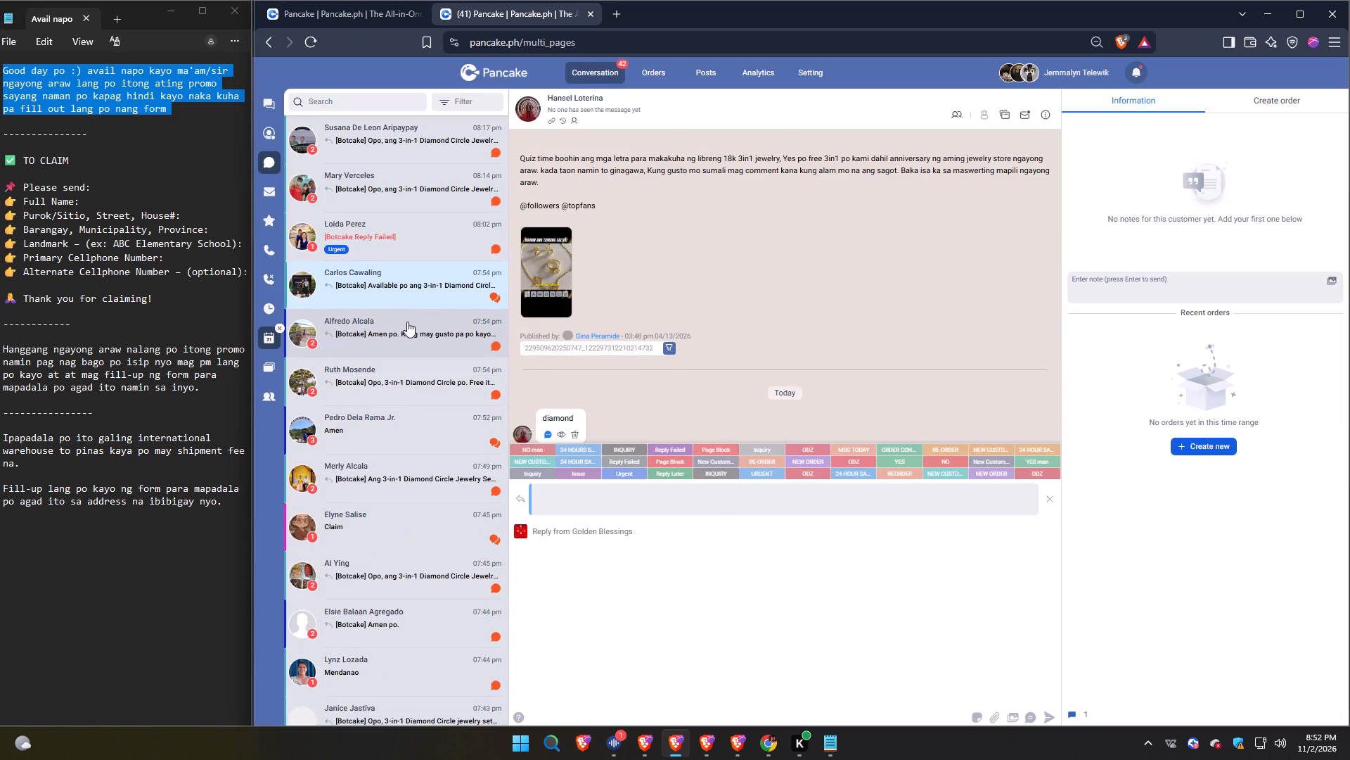
pyautogui.click(408, 324)
pyautogui.click(408, 322)
pyautogui.click(410, 324)
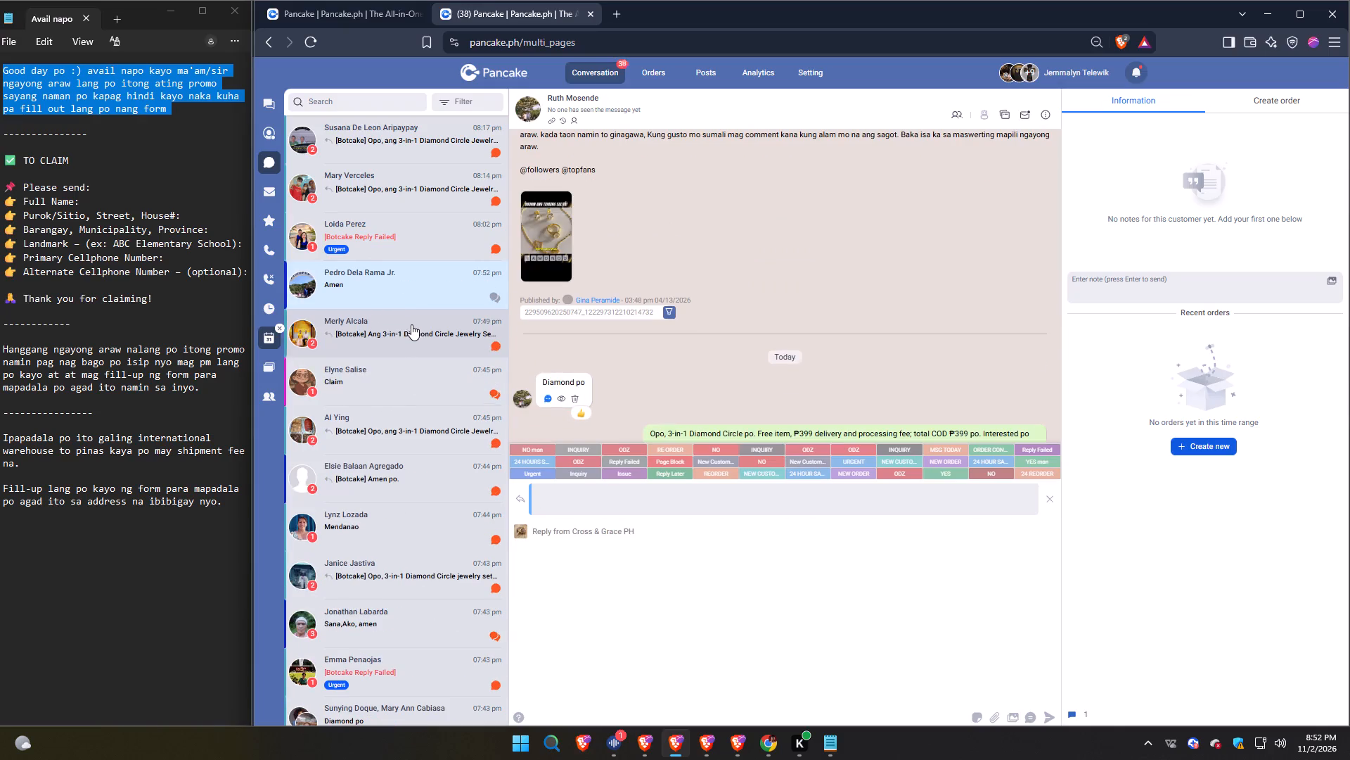
pyautogui.click(553, 429)
pyautogui.moveTo(454, 384); pyautogui.dragTo(451, 376)
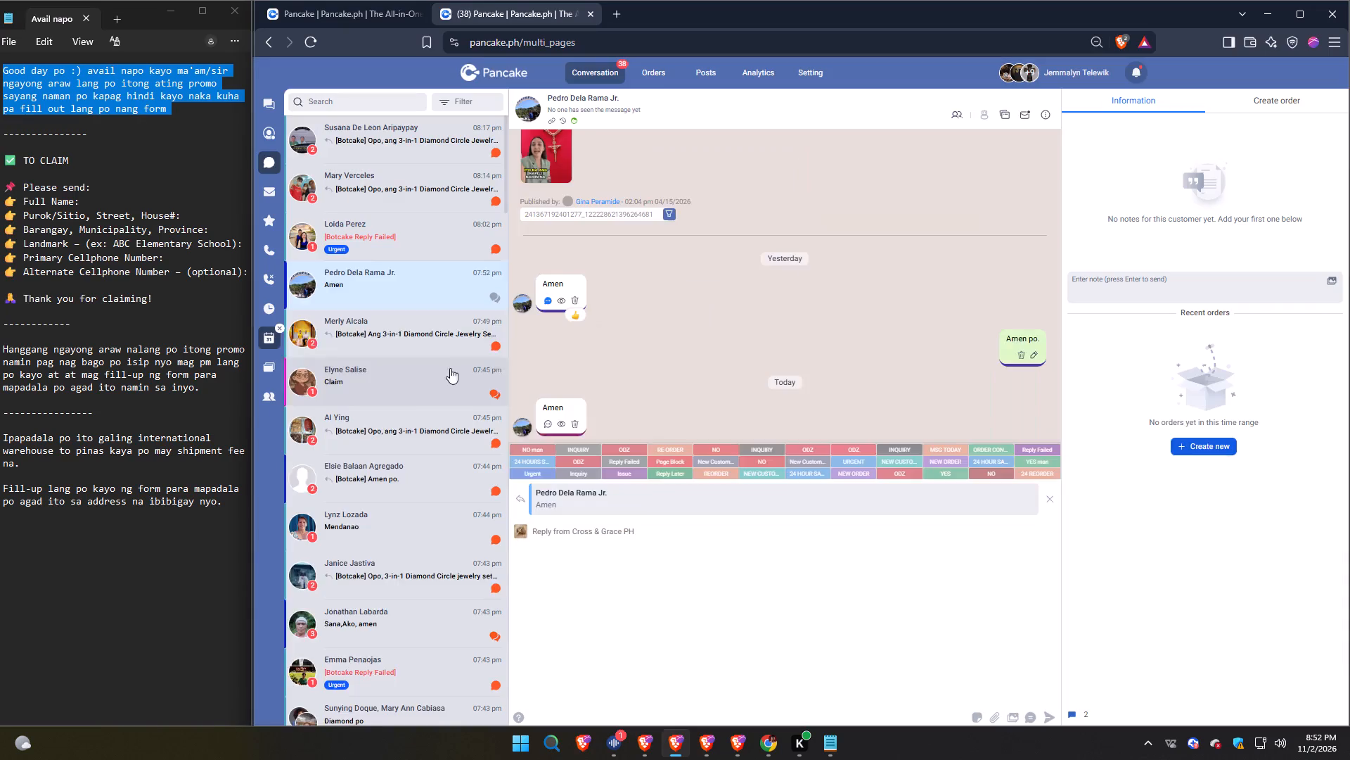
# Open the comment conversations from 07:49 pm to the 07:43 pm "Sana,Ako, amen" one, skipping both 07:44 pm ones, and check its private messaging.
pyautogui.click(423, 330)
pyautogui.click(423, 328)
pyautogui.click(423, 328)
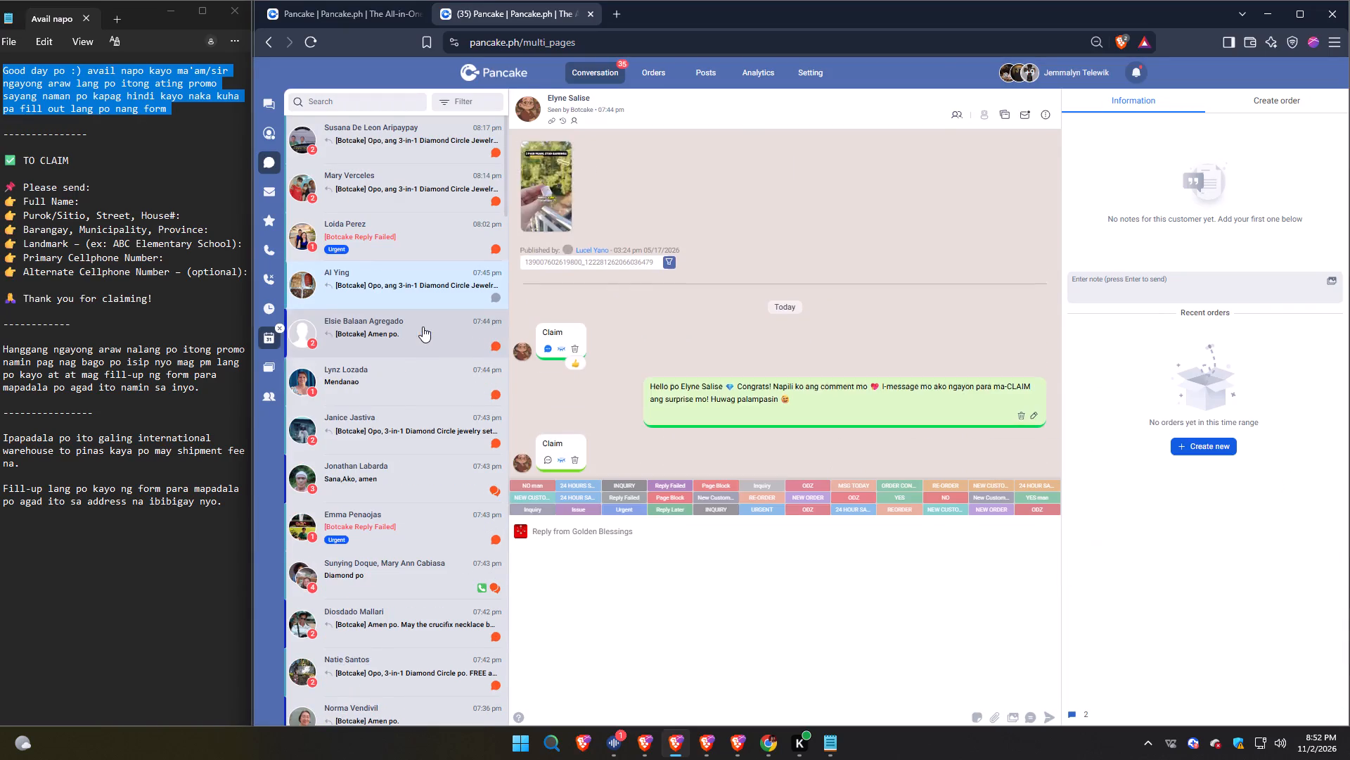
pyautogui.click(435, 409)
pyautogui.click(383, 398)
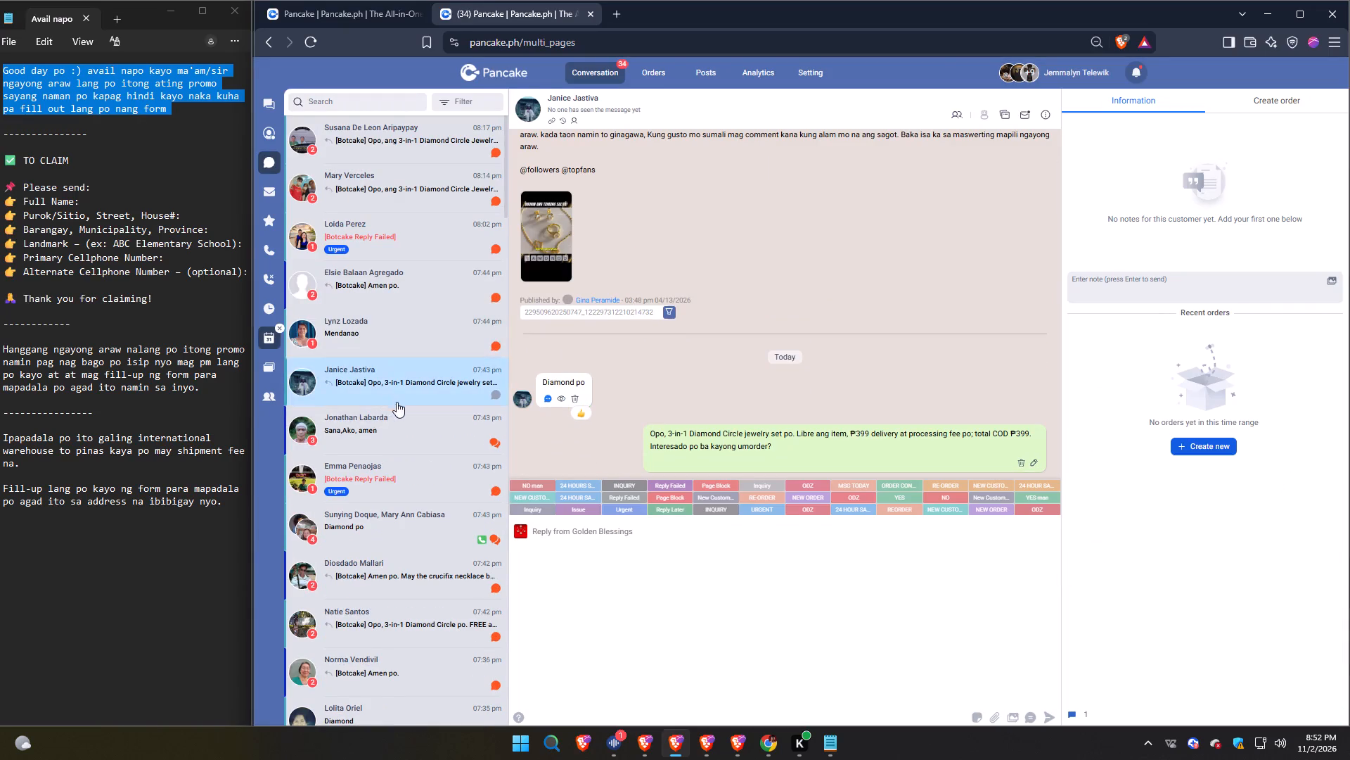
pyautogui.click(397, 403)
pyautogui.click(399, 414)
pyautogui.click(550, 424)
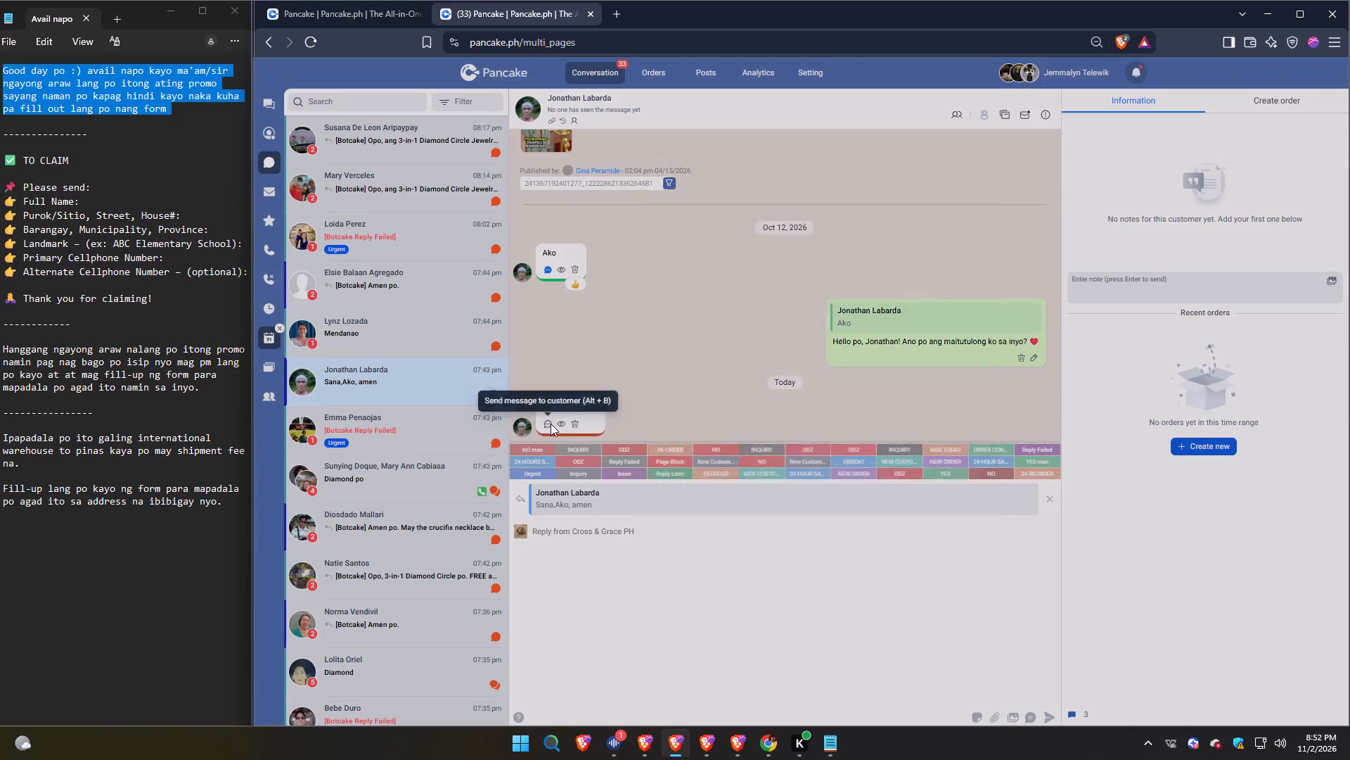
# Open the comment conversations from the 07:43 pm "[Botcake Reply Failed]" one down to the 07:34 pm "Amen" one without replying.
pyautogui.doubleClick(369, 373)
pyautogui.click(373, 392)
pyautogui.click(376, 396)
pyautogui.moveTo(376, 404); pyautogui.dragTo(373, 426)
pyautogui.tripleClick(373, 426)
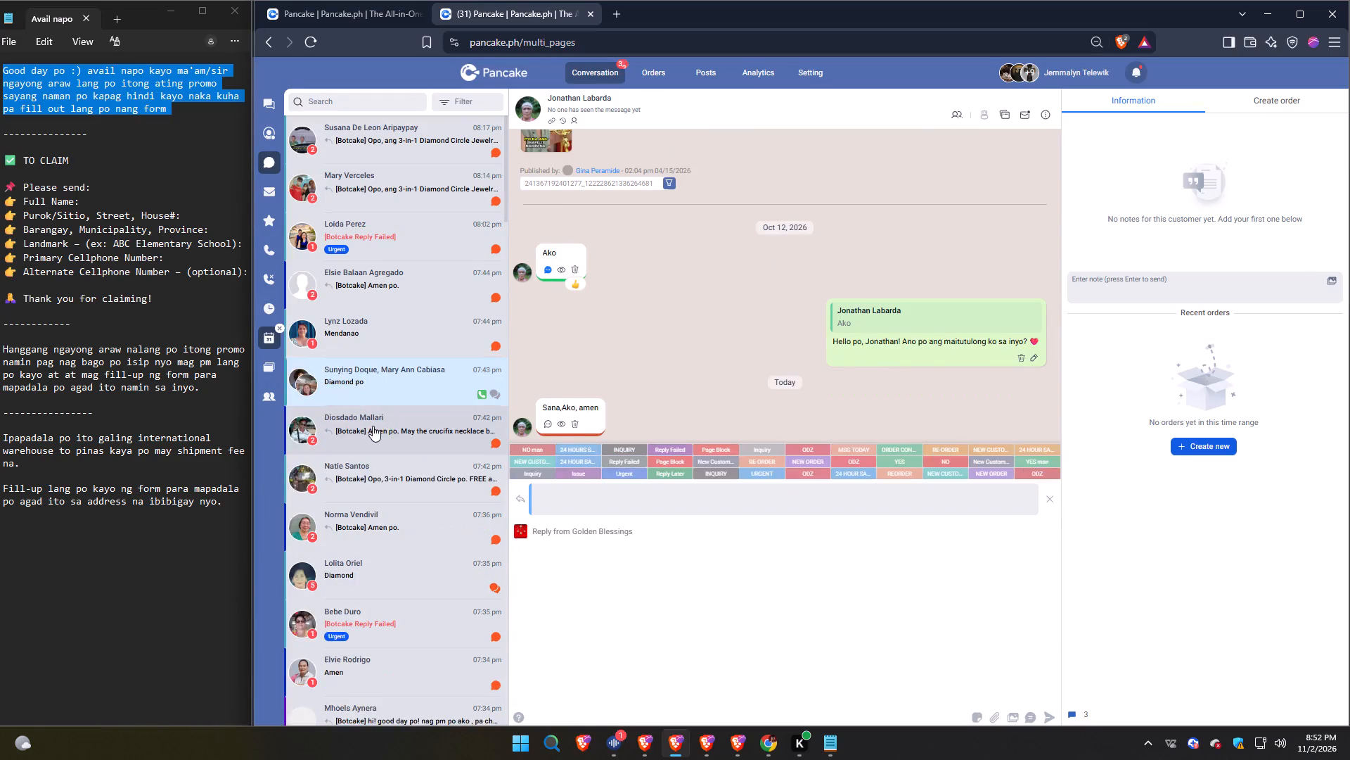
pyautogui.tripleClick(373, 426)
pyautogui.doubleClick(373, 426)
# Open the skipped comment conversations from 07:44 pm, 08:02 pm, 08:14 pm and 08:17 pm without replying.
pyautogui.click(378, 345)
pyautogui.moveTo(383, 322); pyautogui.dragTo(384, 315)
pyautogui.moveTo(389, 296); pyautogui.dragTo(391, 289)
pyautogui.click(396, 256)
pyautogui.click(400, 236)
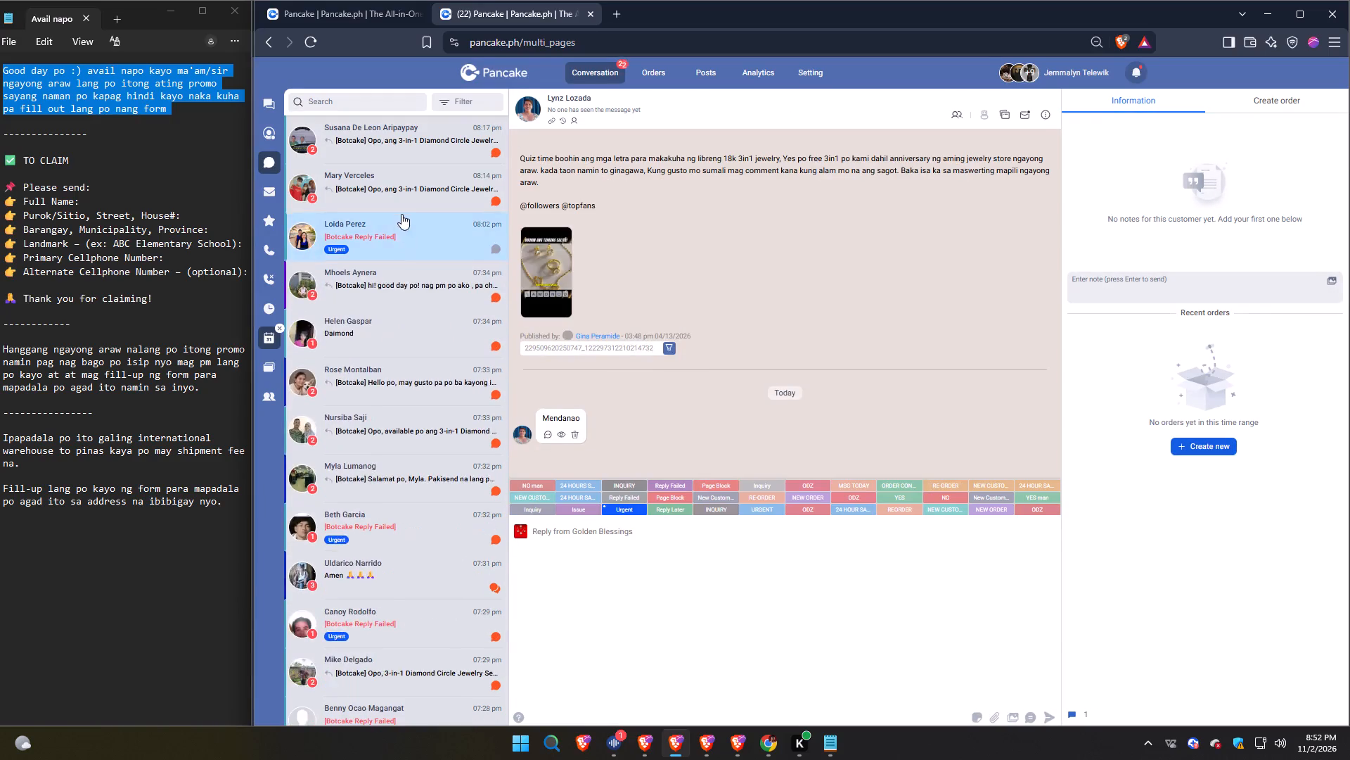
pyautogui.click(401, 214)
pyautogui.click(401, 181)
pyautogui.click(396, 164)
pyautogui.click(393, 142)
# Open the comment conversations from 07:34 pm to 07:28 pm, returning to the skipped 07:29 pm and 07:33 pm "[Botcake]" ones.
pyautogui.moveTo(392, 170); pyautogui.dragTo(392, 179)
pyautogui.moveTo(394, 195); pyautogui.dragTo(394, 203)
pyautogui.click(394, 206)
pyautogui.click(397, 220)
pyautogui.doubleClick(398, 227)
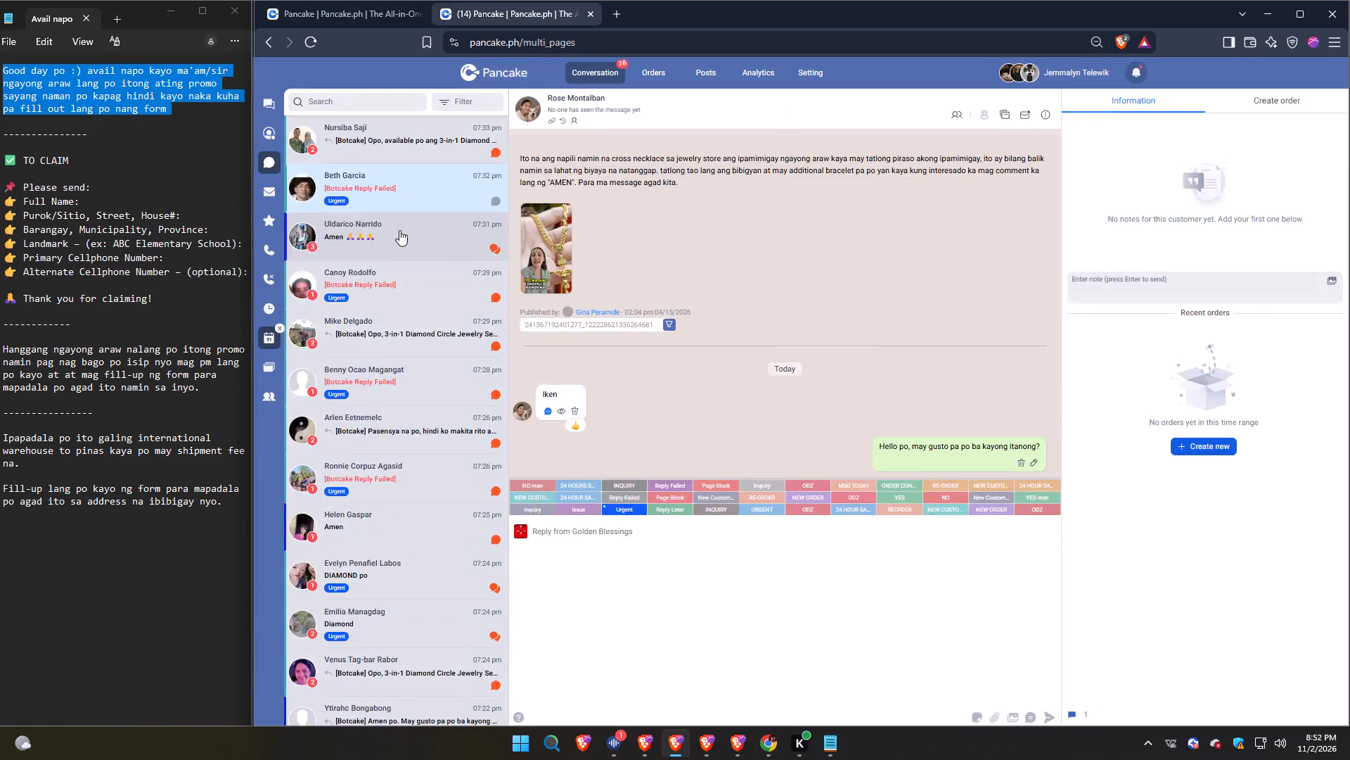
pyautogui.click(400, 229)
pyautogui.click(416, 263)
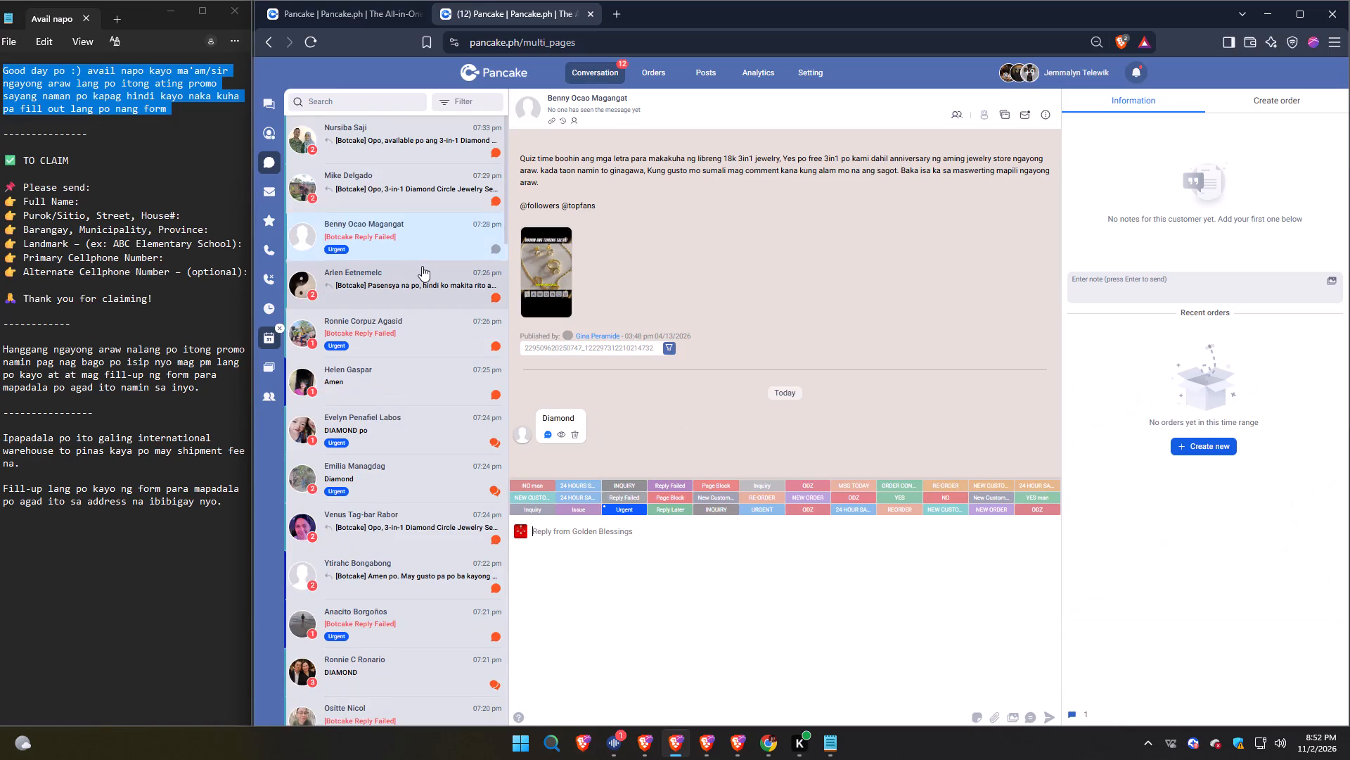
pyautogui.click(422, 228)
pyautogui.click(423, 184)
pyautogui.click(417, 140)
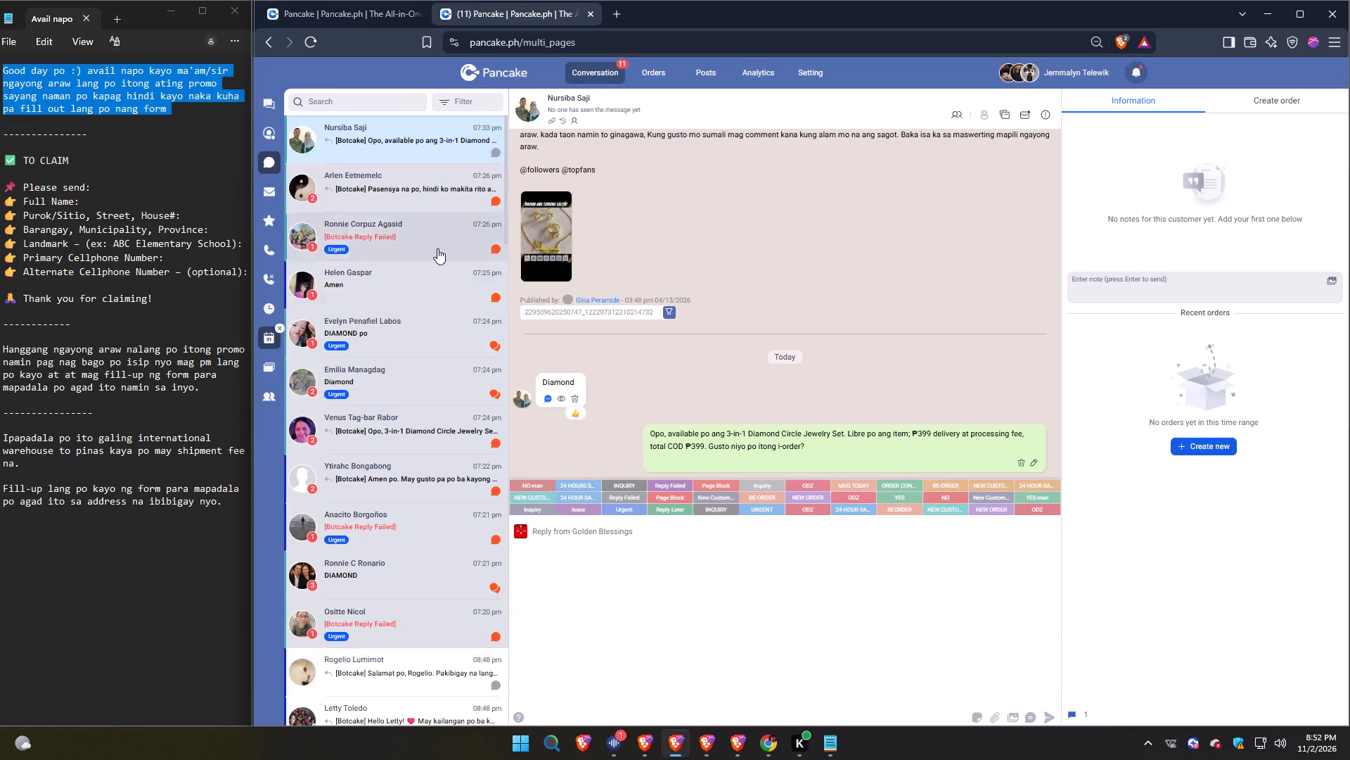
# Open the comment conversations from 07:26 pm down to the 07:20 pm "[Botcake Reply Failed]" one without replying.
pyautogui.click(427, 263)
pyautogui.click(423, 248)
pyautogui.moveTo(418, 228); pyautogui.dragTo(418, 214)
pyautogui.moveTo(418, 196); pyautogui.dragTo(418, 187)
pyautogui.moveTo(420, 161); pyautogui.dragTo(420, 153)
pyautogui.click(420, 151)
pyautogui.click(420, 144)
pyautogui.tripleClick(423, 185)
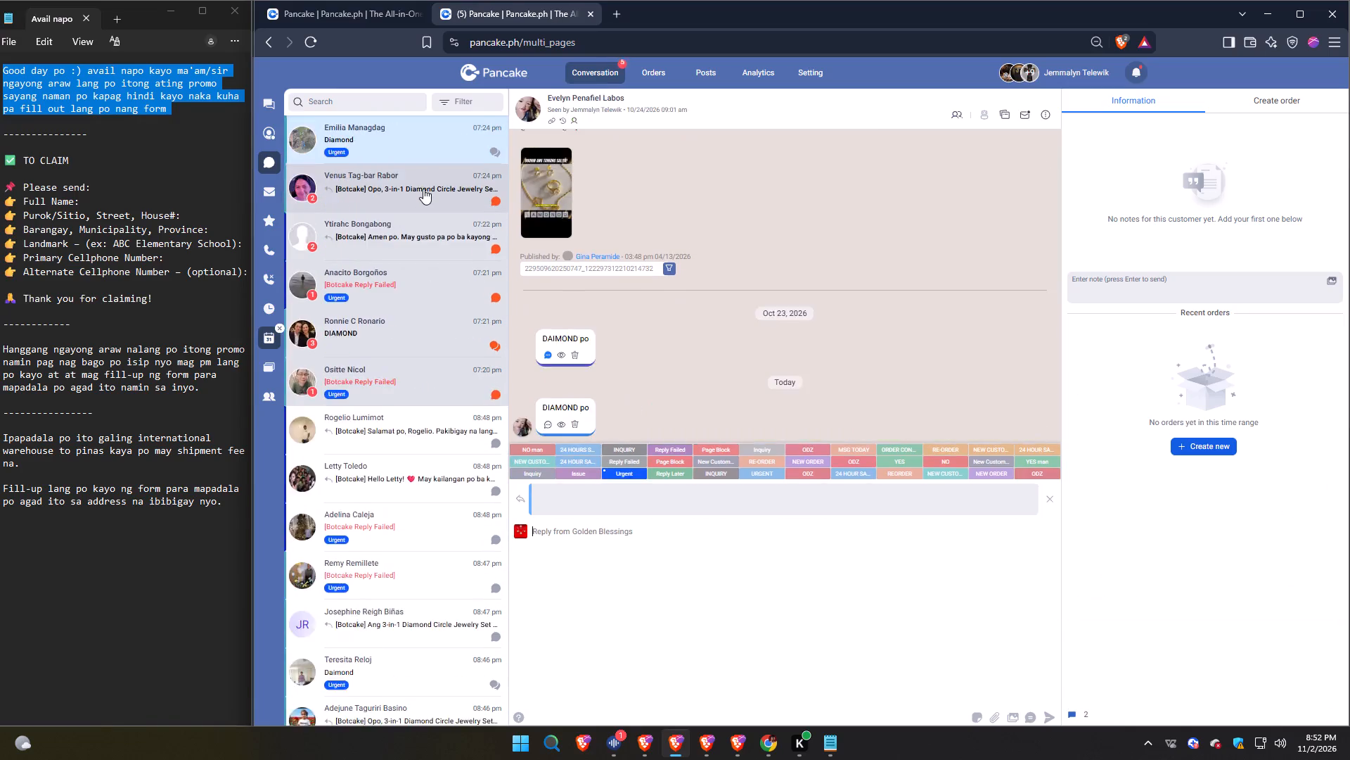
pyautogui.doubleClick(424, 188)
pyautogui.click(424, 188)
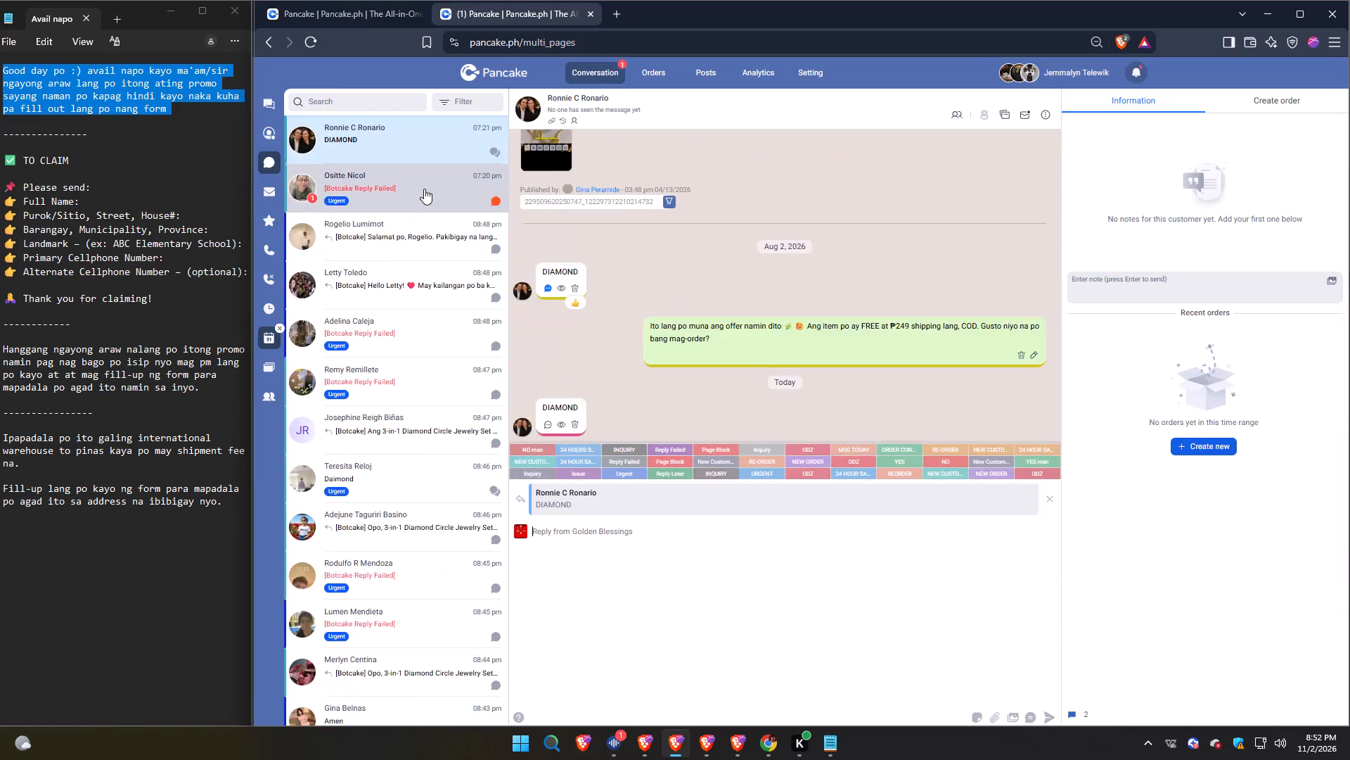
pyautogui.click(424, 189)
# Look through the conversation list for more unread entries, viewing a "DIAMOND" and an "Amen" conversation, and return to its beginning.
pyautogui.scroll(-17, 399, 452)
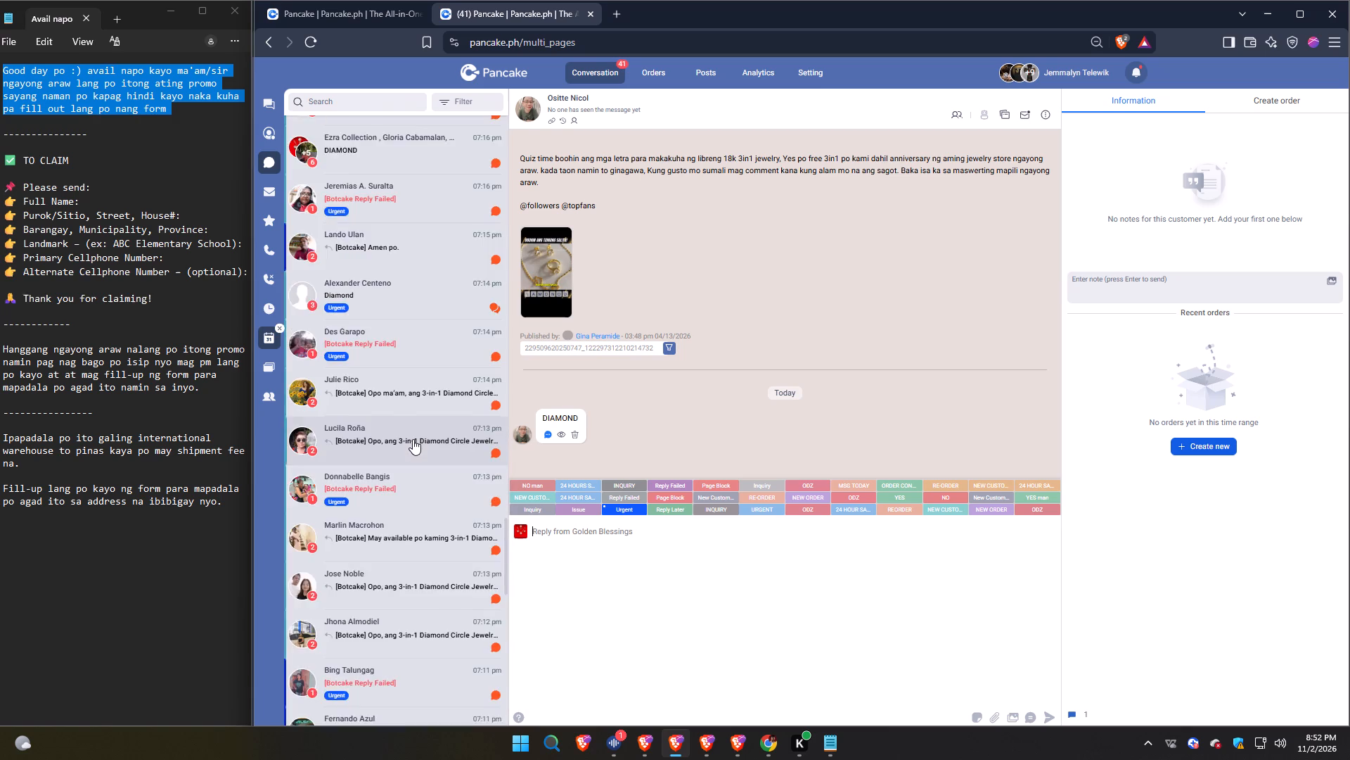
pyautogui.scroll(-5, 413, 439)
pyautogui.scroll(5, 418, 445)
pyautogui.click(403, 241)
pyautogui.scroll(-4, 418, 351)
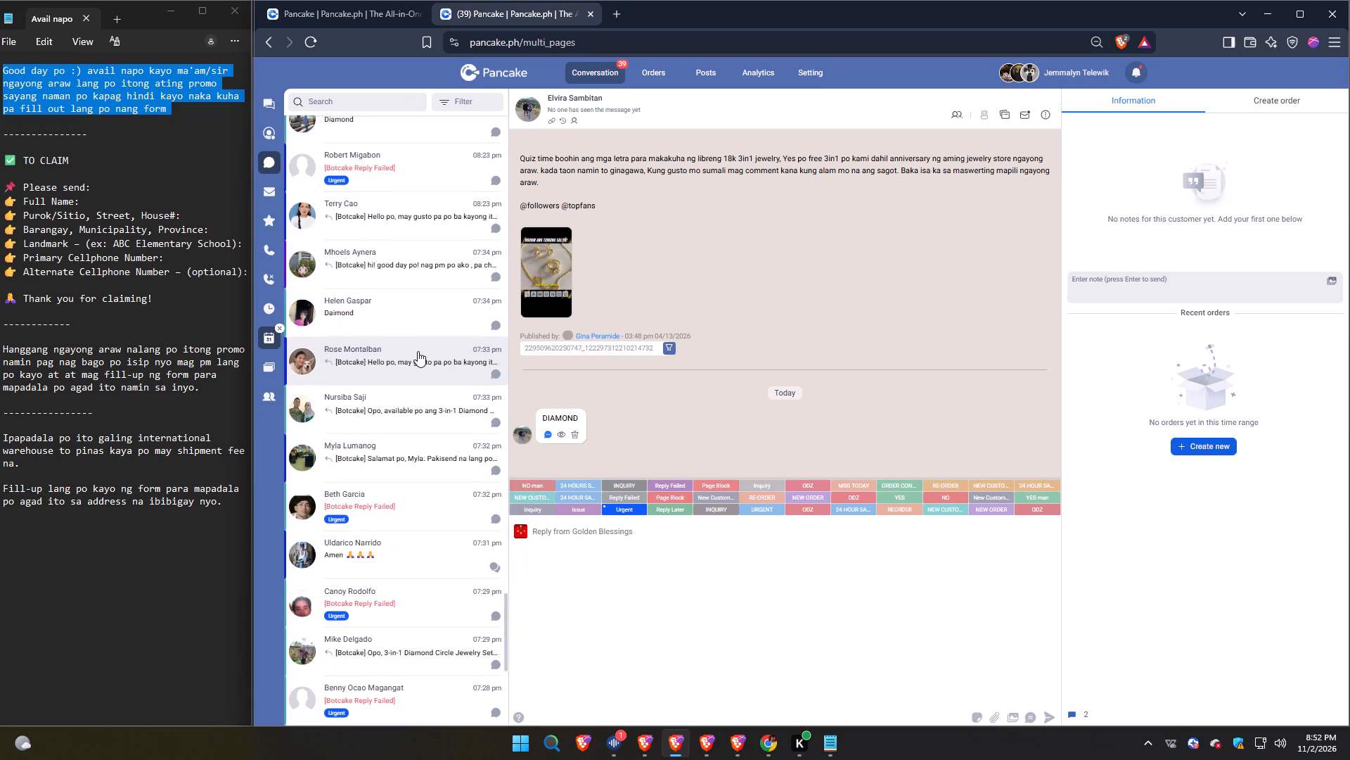
pyautogui.scroll(-8, 417, 348)
pyautogui.click(416, 270)
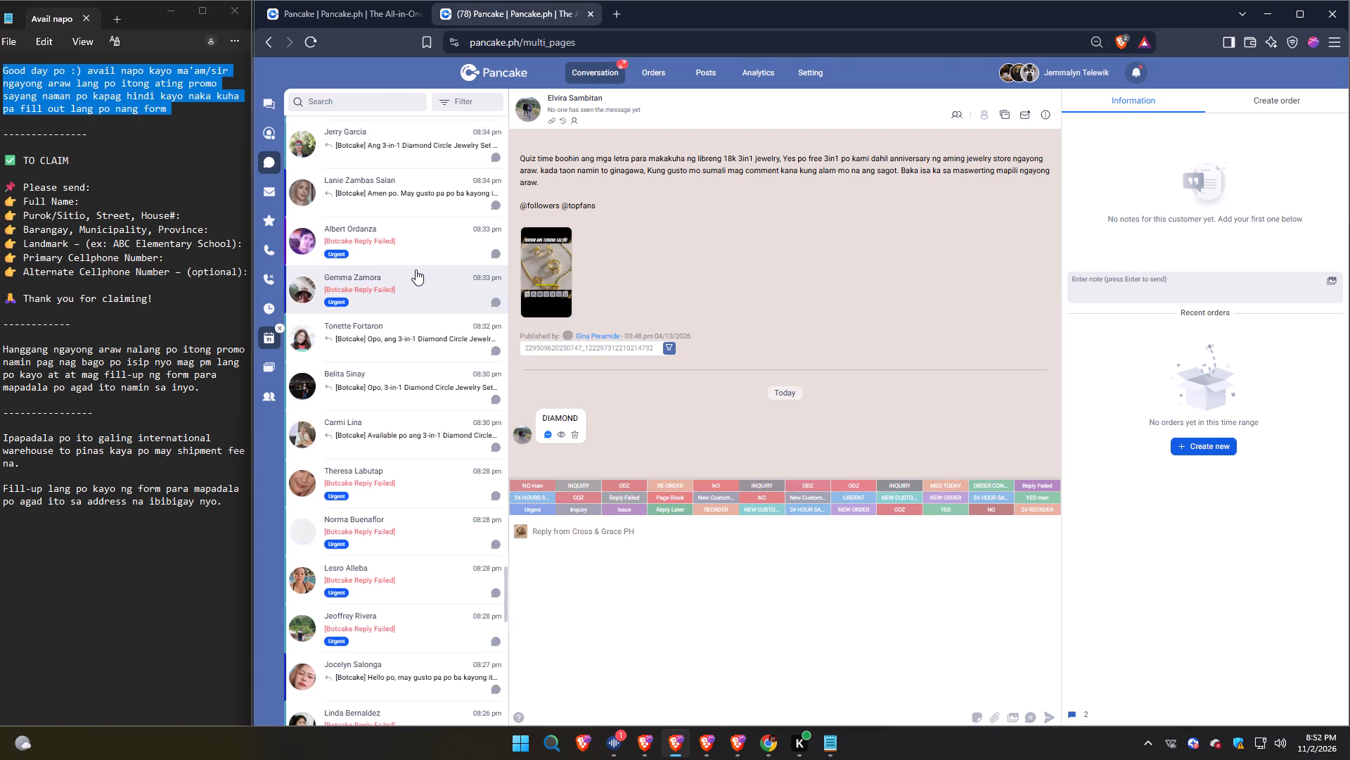
pyautogui.scroll(-9, 411, 299)
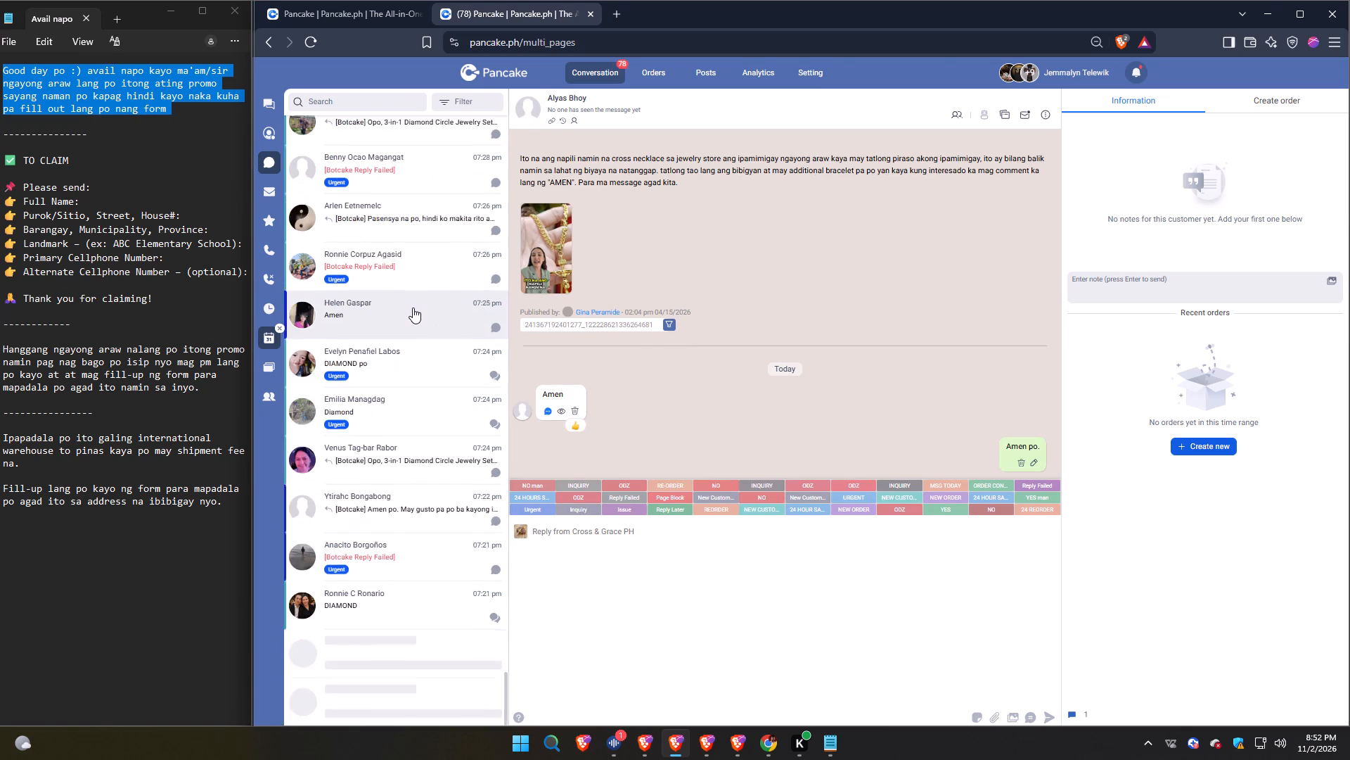
pyautogui.scroll(20, 413, 306)
pyautogui.scroll(6, 418, 524)
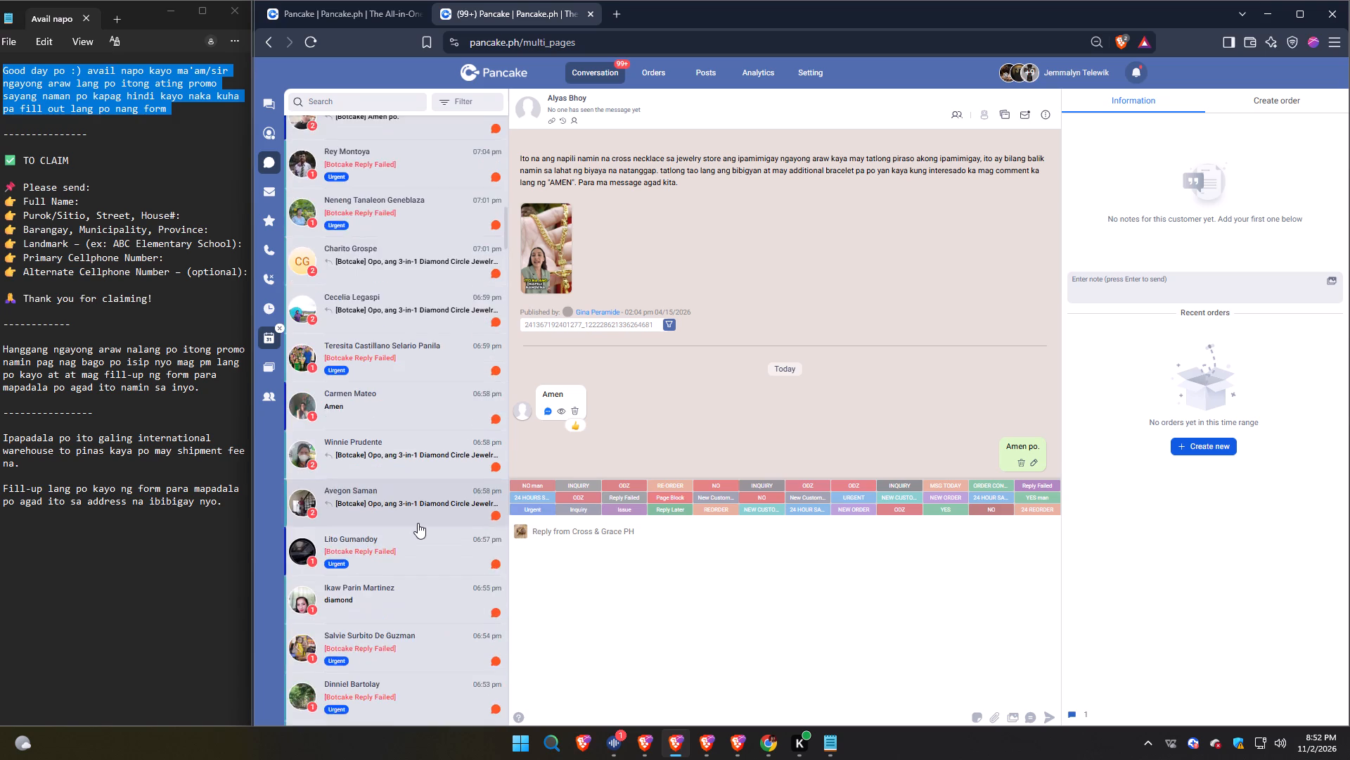
pyautogui.scroll(15, 418, 523)
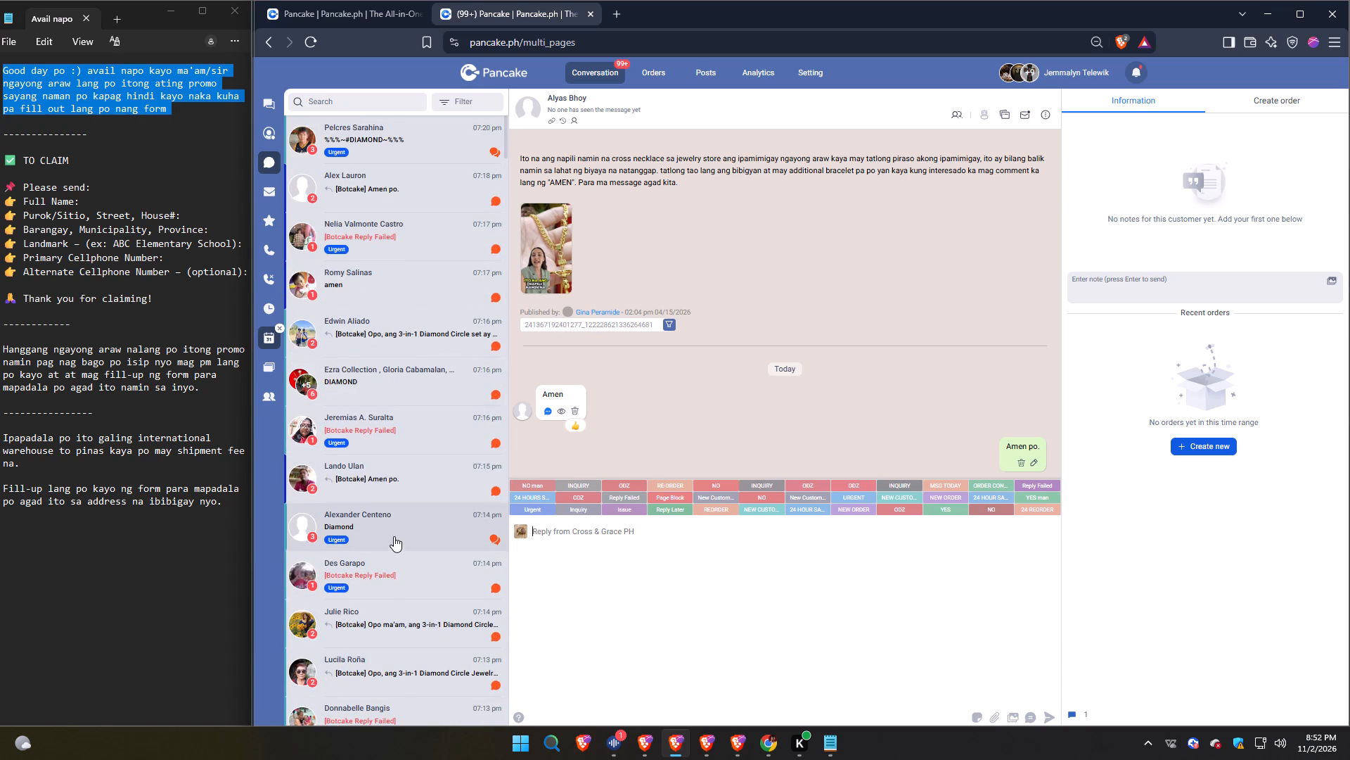
pyautogui.scroll(3, 394, 536)
# Open the comment conversations from the 07:20 pm "#DIAMOND" one to the 07:17 pm "amen" one.
pyautogui.click(393, 134)
pyautogui.click(397, 178)
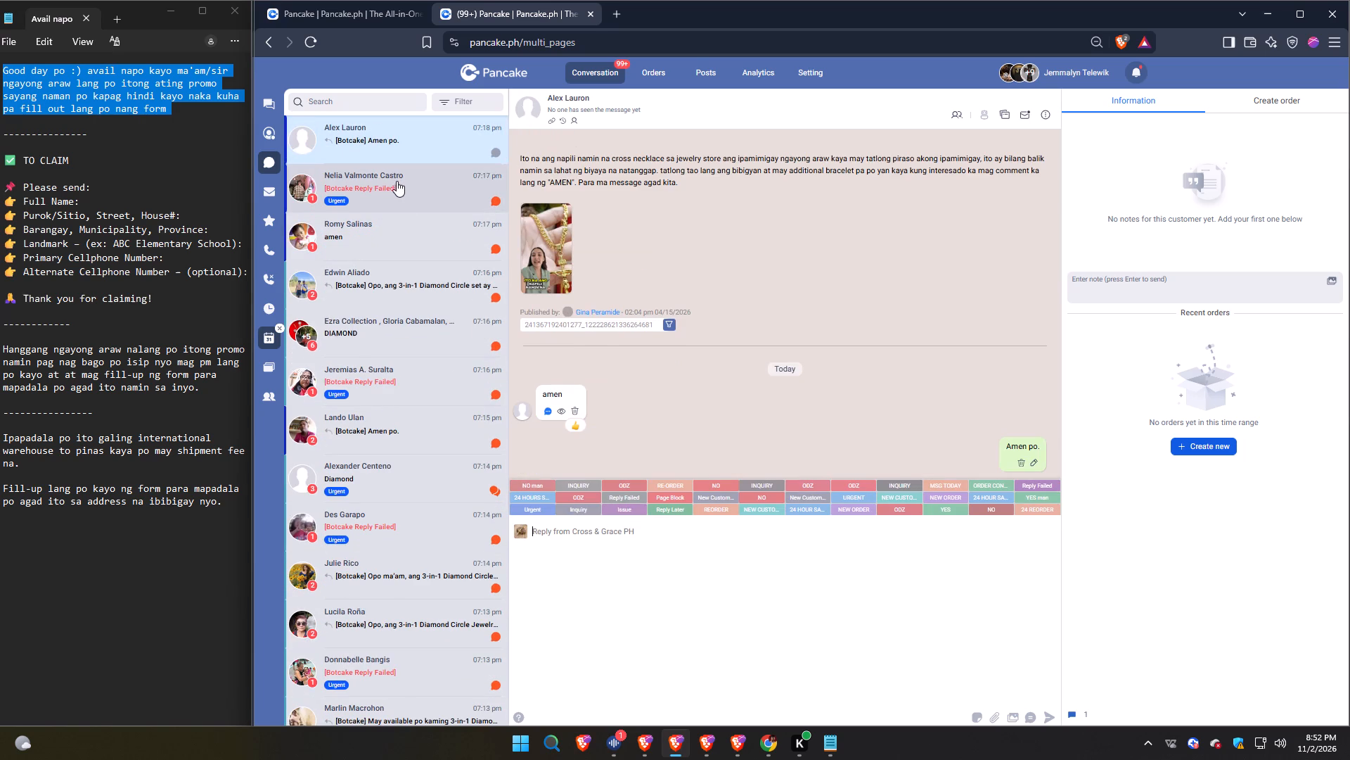
pyautogui.click(386, 205)
pyautogui.click(389, 203)
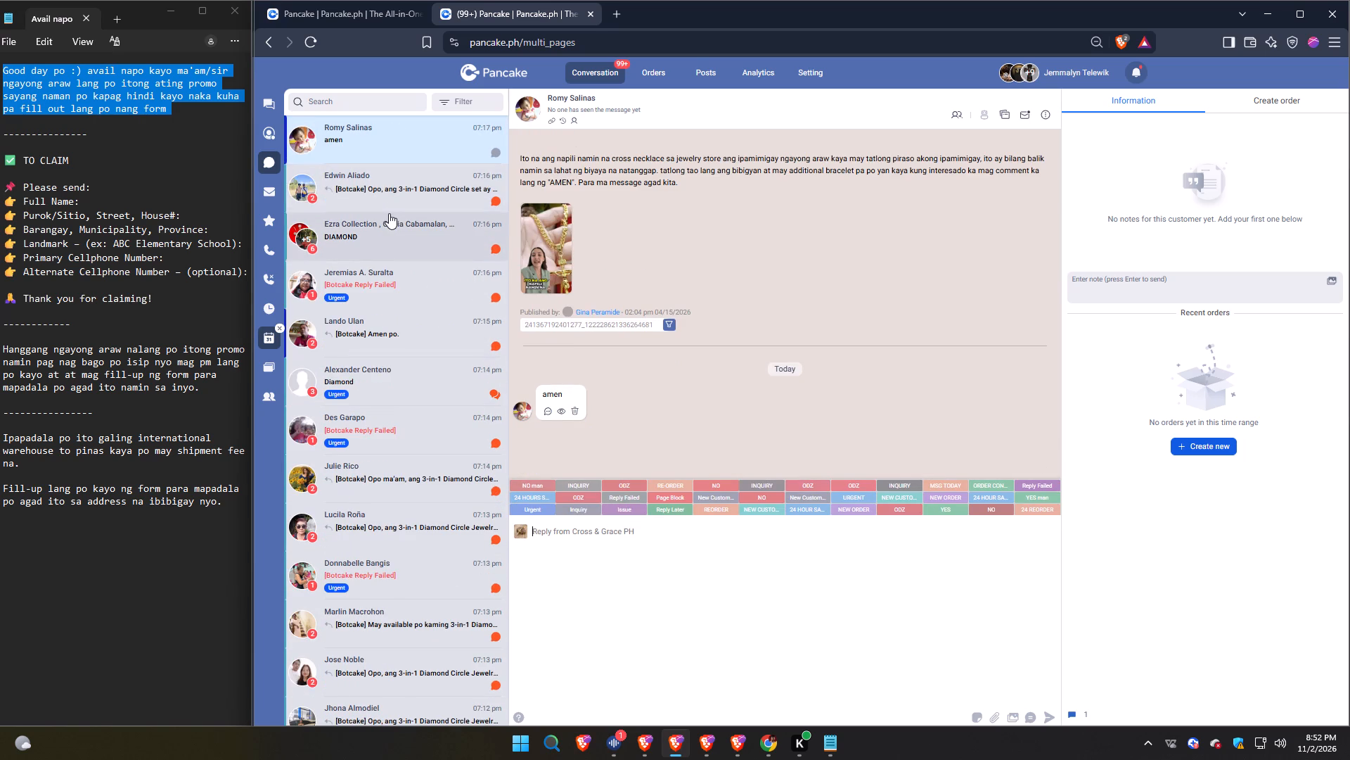
# Start a private reply to the 07:17 pm "amen" commenter, paste the copied group photo and remove it from the draft.
pyautogui.click(551, 406)
pyautogui.click(746, 660)
pyautogui.hotkey('ctrl', 'v')
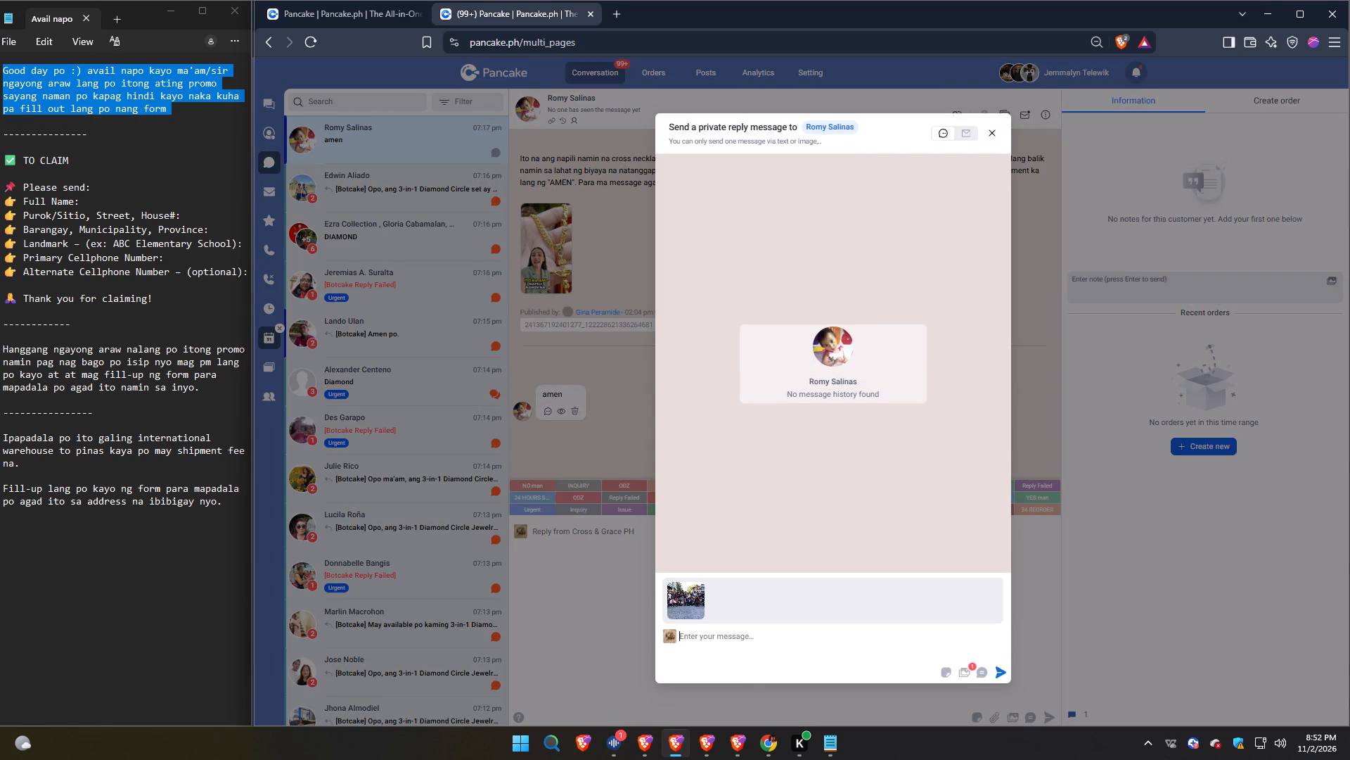
pyautogui.click(700, 587)
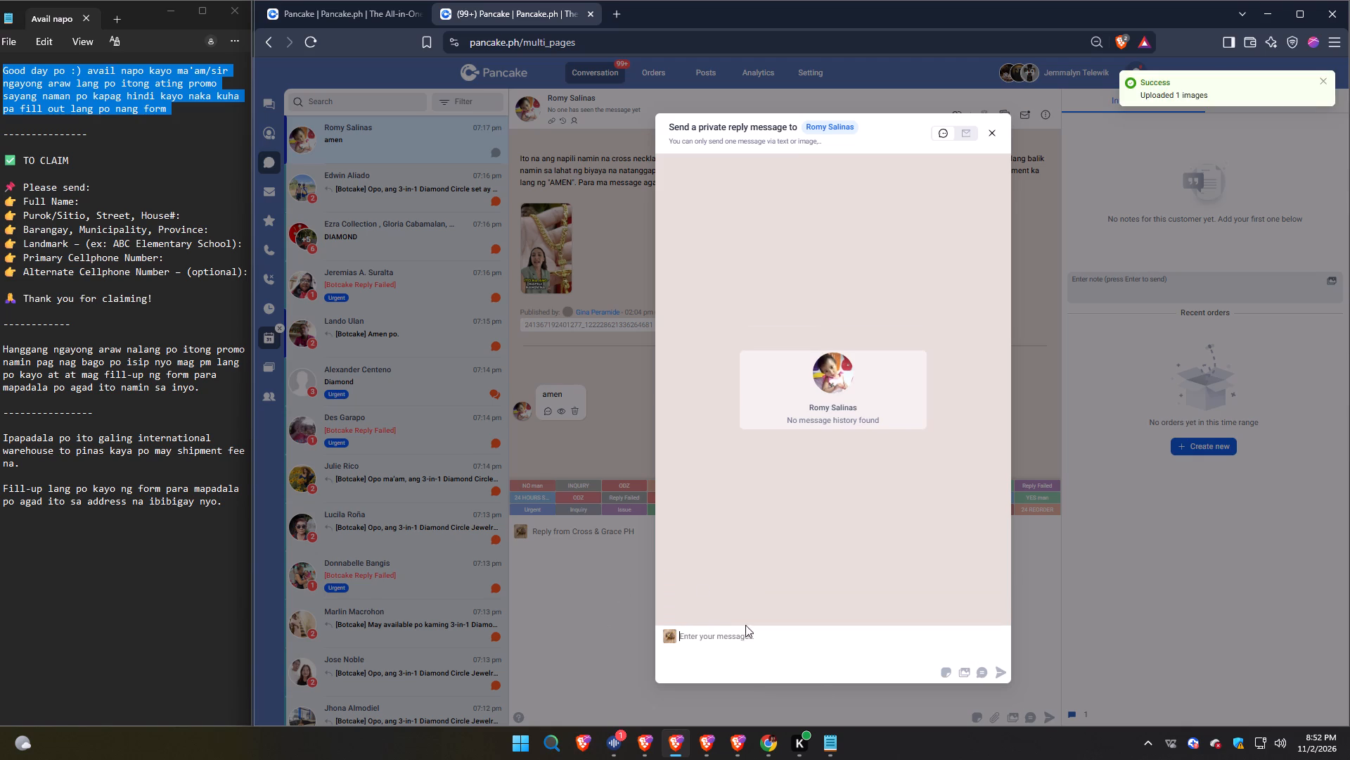
# Delete the group photo "image.png" from the recent uploads in the media library.
pyautogui.click(963, 673)
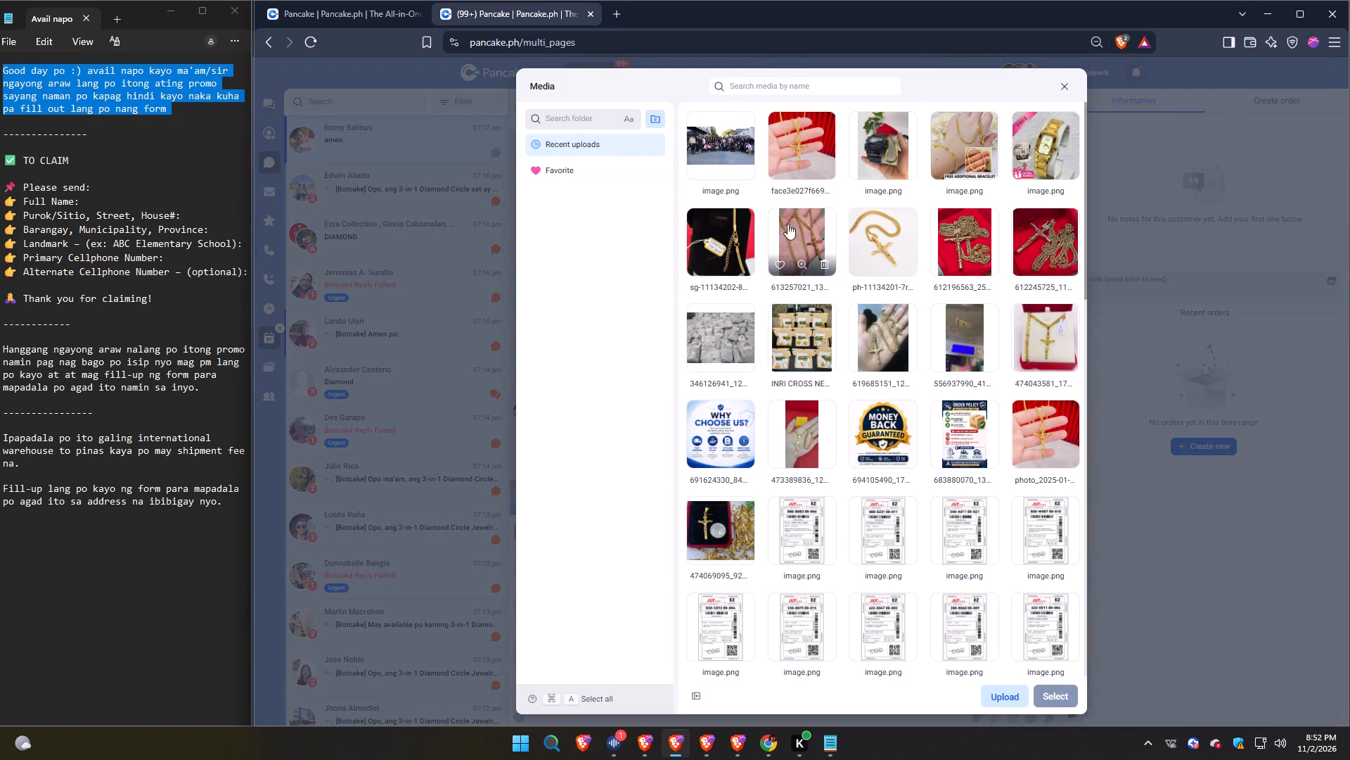
pyautogui.click(745, 166)
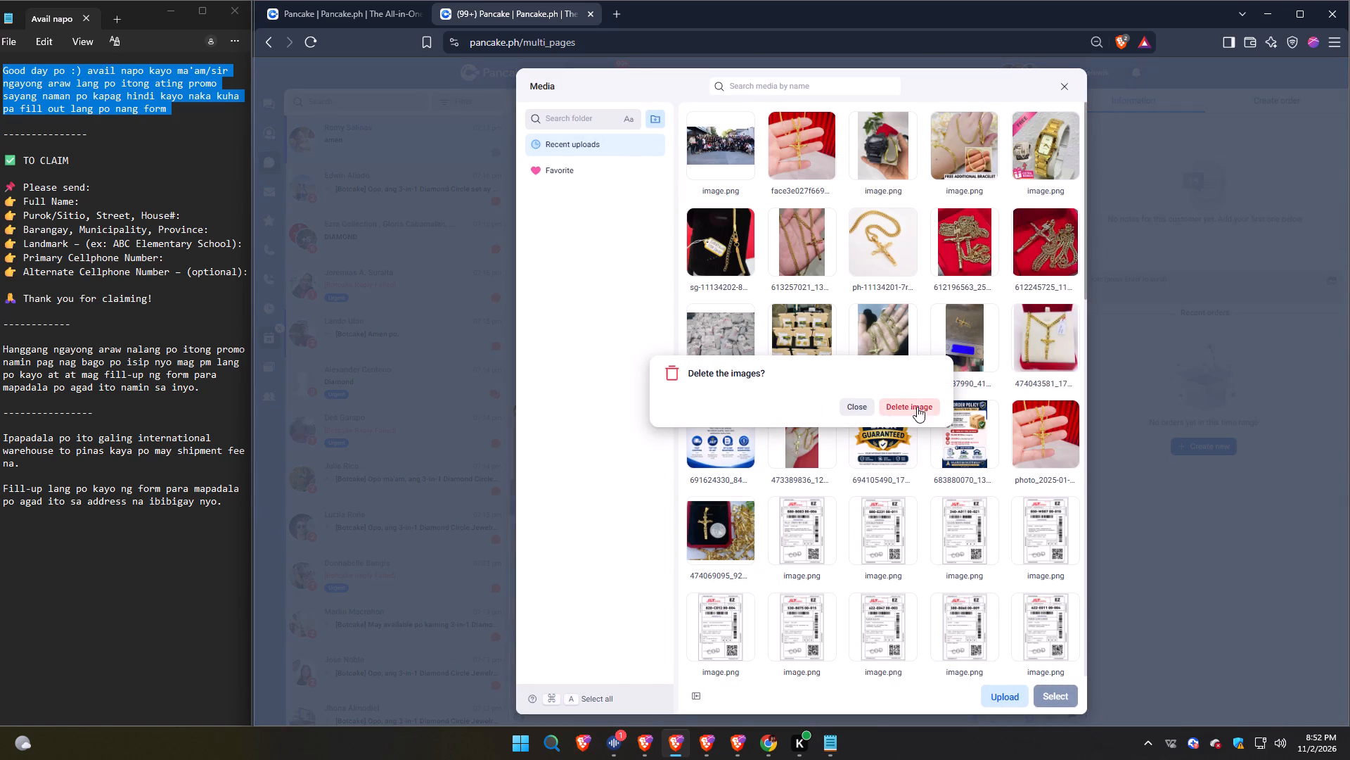
# Confirm deleting the group photo from the media library's recent uploads.
pyautogui.click(917, 407)
# Copy the "Good day po :)" promo paragraph from the Notepad notes and send it as the private reply to the 07:17 pm "amen" commenter.
pyautogui.click(158, 108)
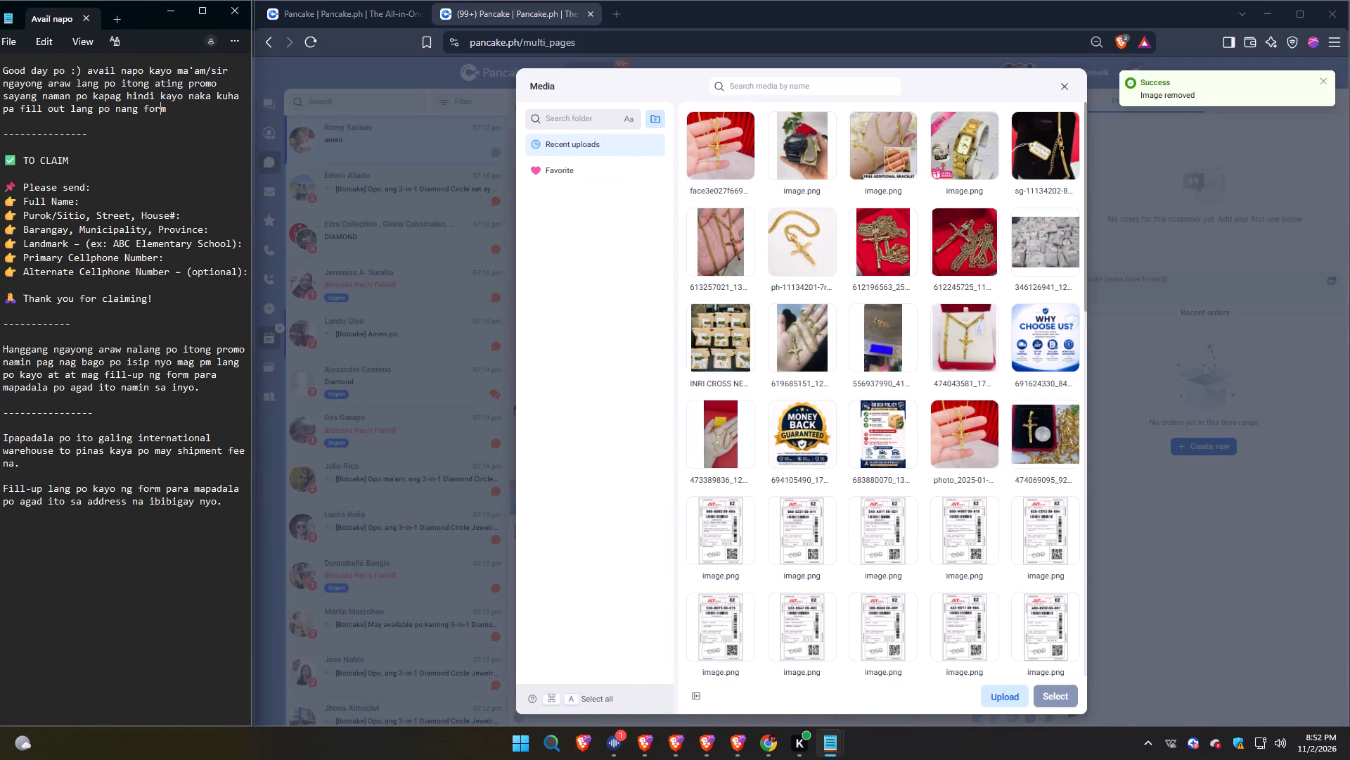
pyautogui.moveTo(169, 109); pyautogui.dragTo(0, 61)
pyautogui.hotkey('ctrl', 'c')
pyautogui.click(446, 269)
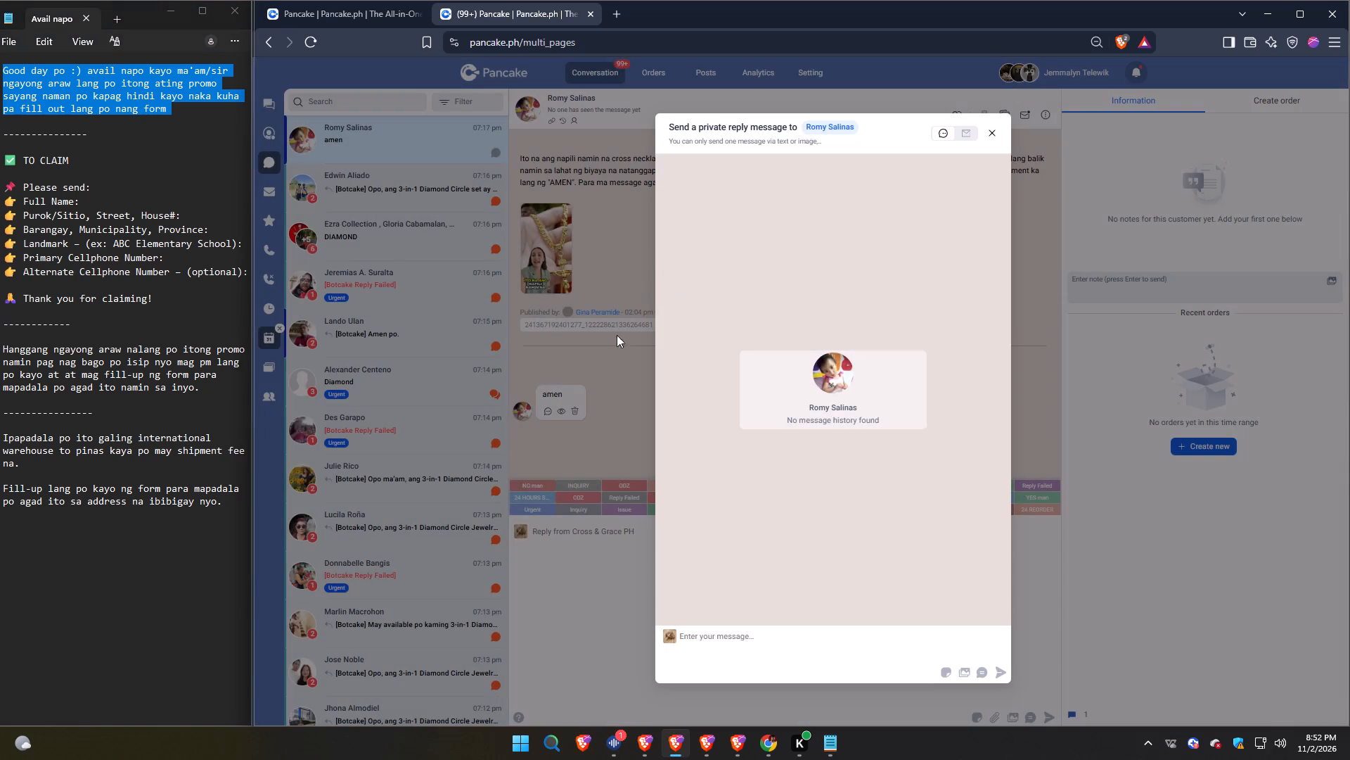
pyautogui.click(778, 648)
pyautogui.hotkey('ctrl', 'v')
pyautogui.press('Return')
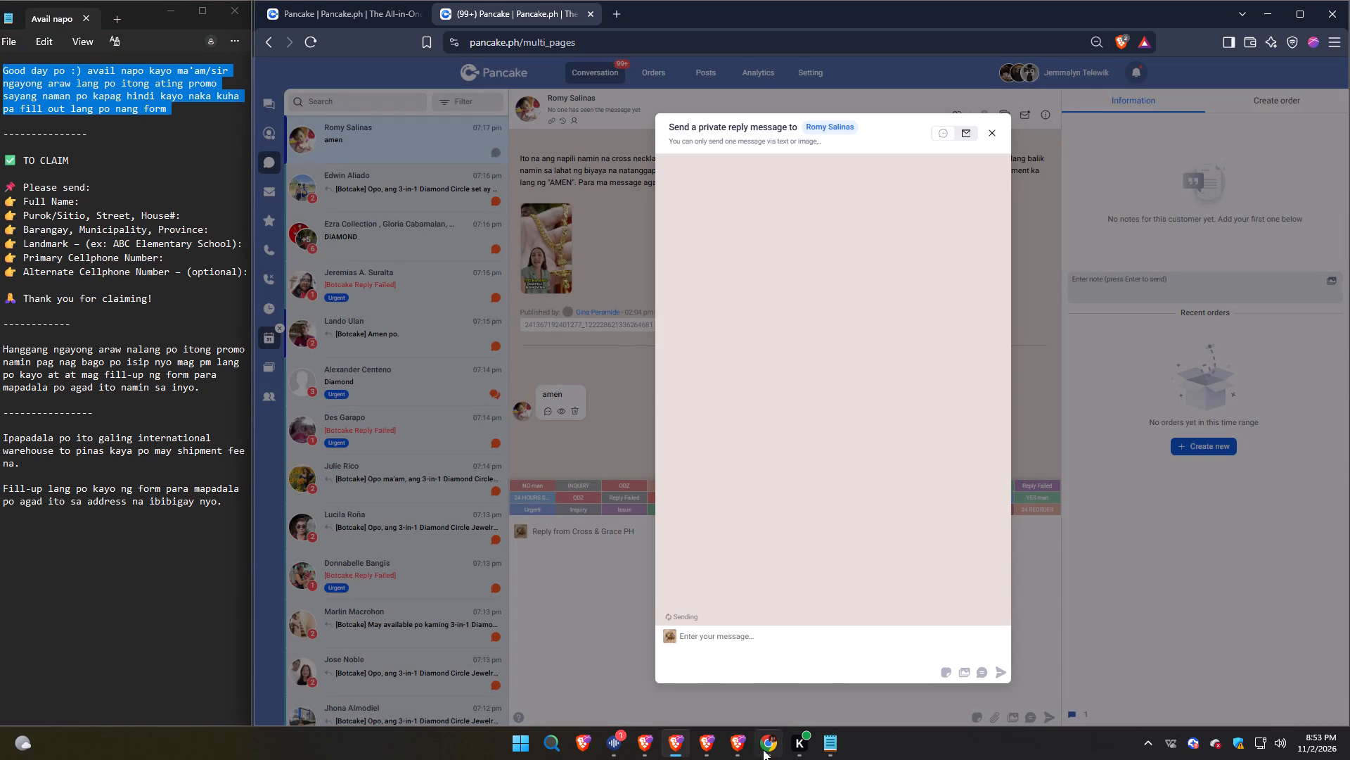
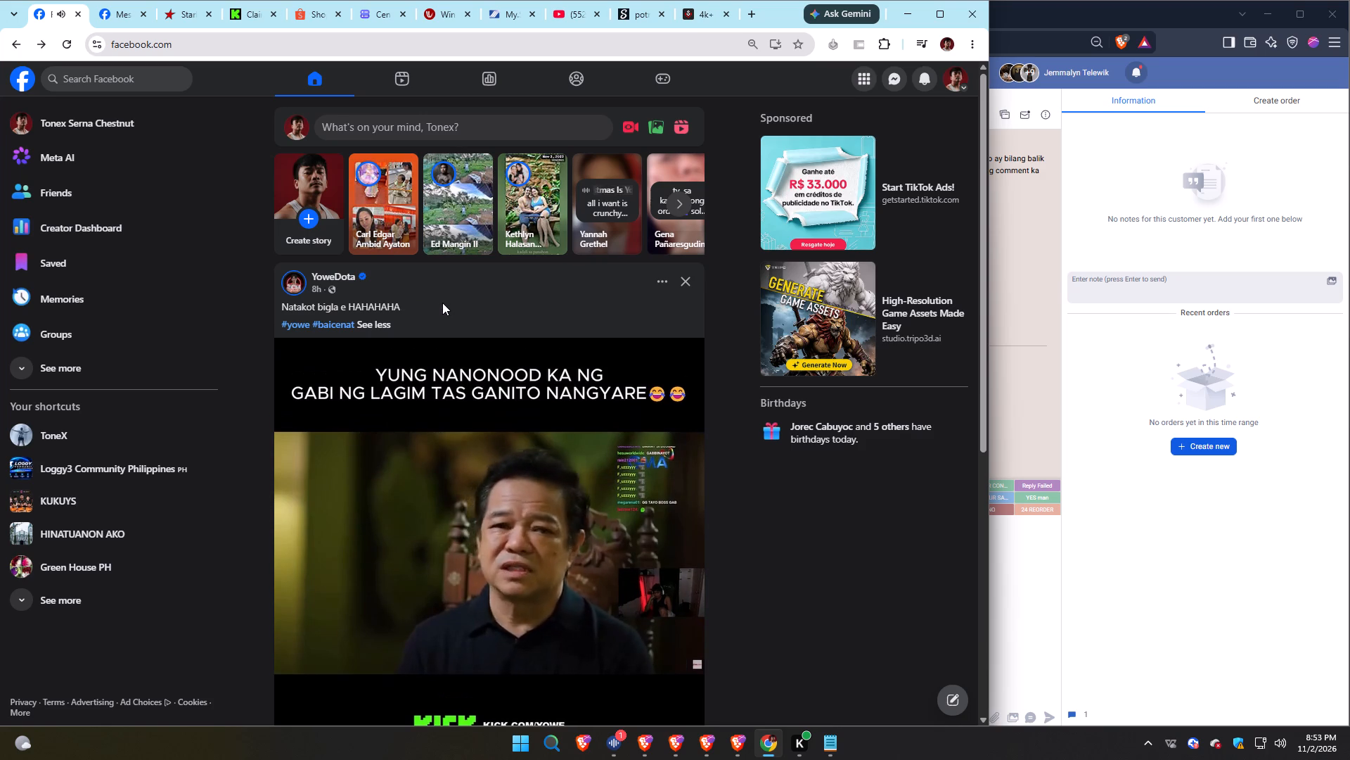
# Return to the Pancake inbox and open the 07:16 pm bot-answered "3-in-1 Diamond Circle set" comment conversation.
pyautogui.click(906, 11)
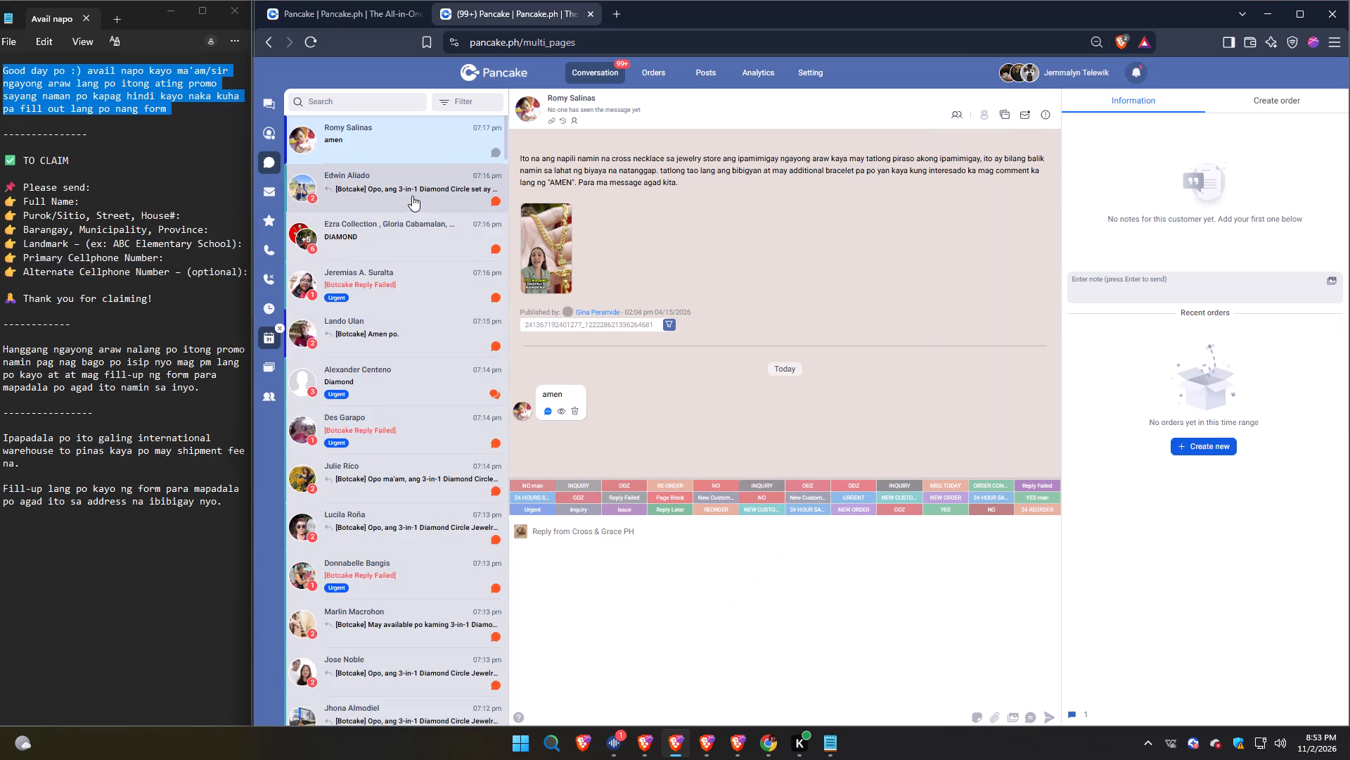
pyautogui.click(412, 196)
# Switch to the Facebook window in Chrome, view the YoweDota video post, refresh the home feed and browse its posts.
pyautogui.hotkey('alt', 'Tab')
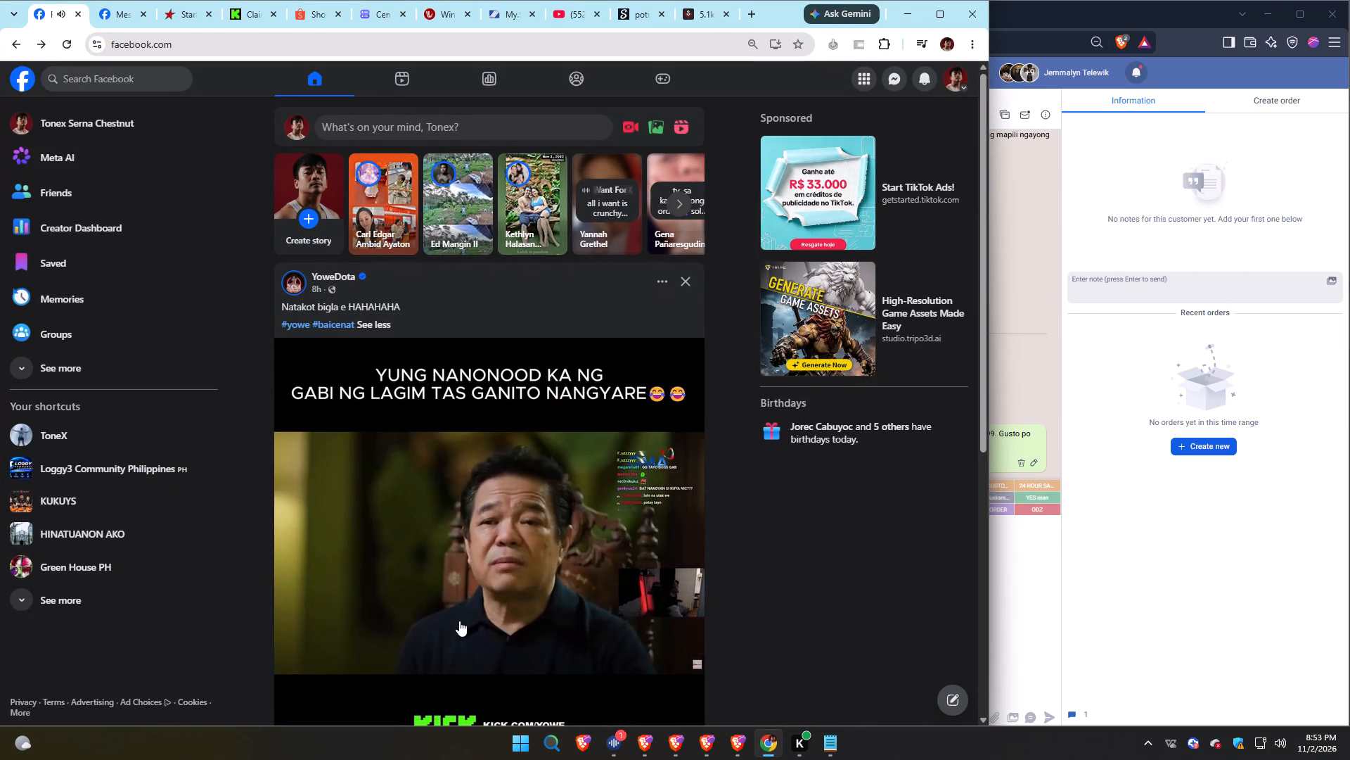
pyautogui.scroll(-1, 459, 613)
pyautogui.hotkey('alt', 'Tab')
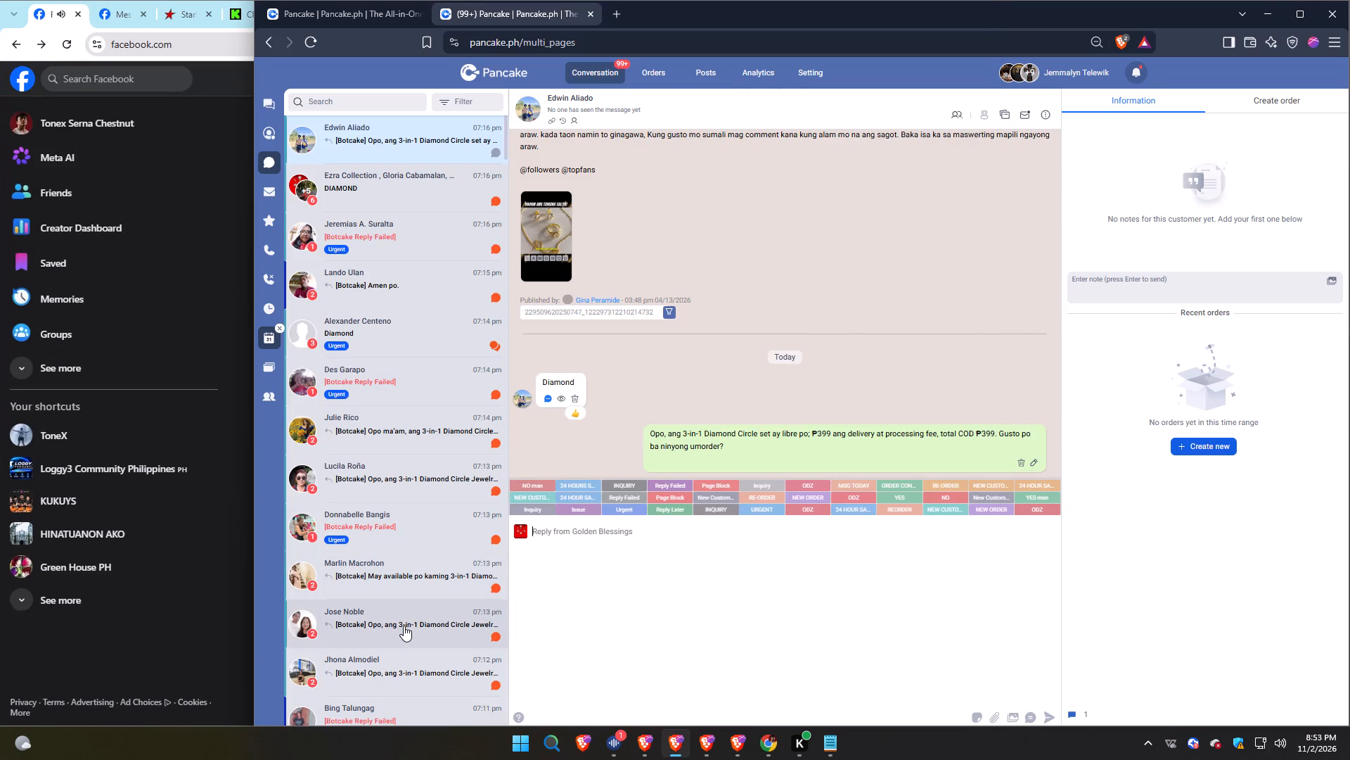
pyautogui.hotkey('alt', 'Tab')
pyautogui.moveTo(357, 565); pyautogui.dragTo(316, 567)
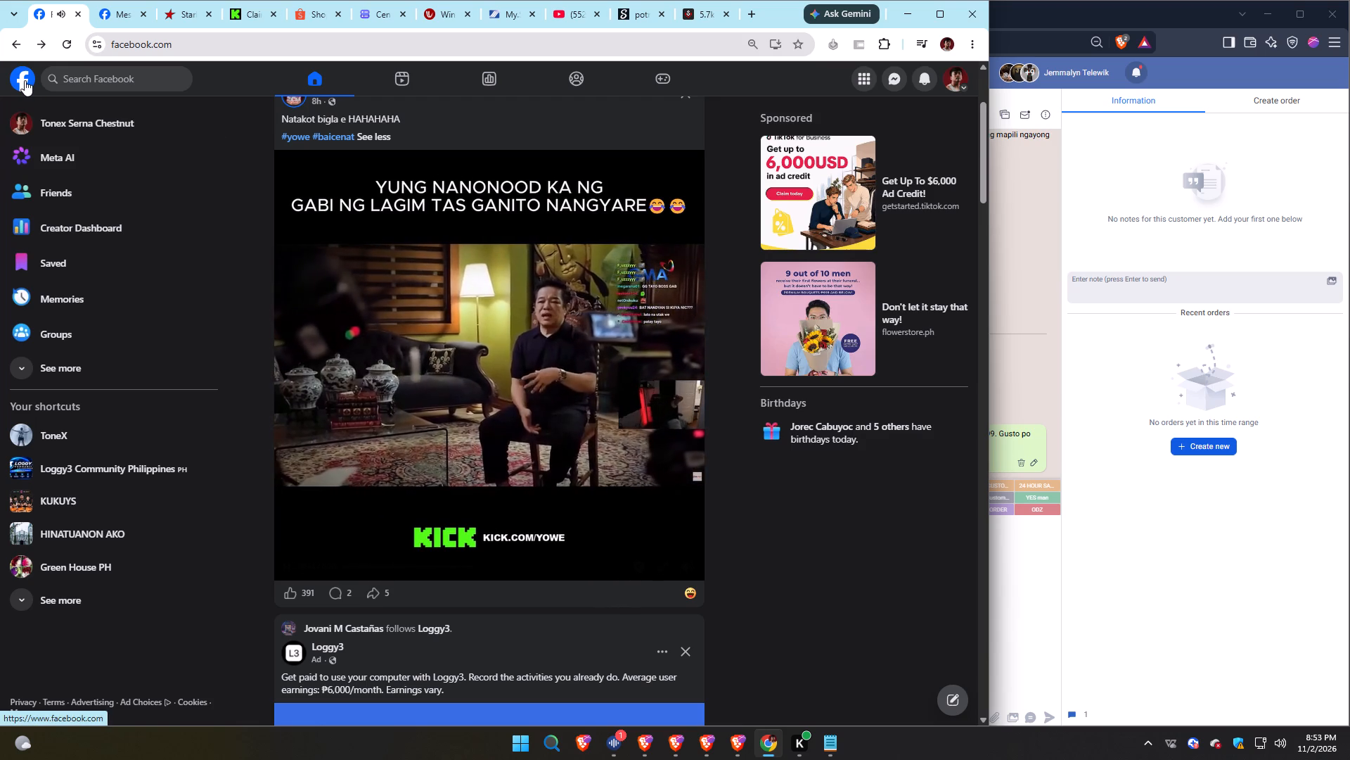
pyautogui.click(25, 80)
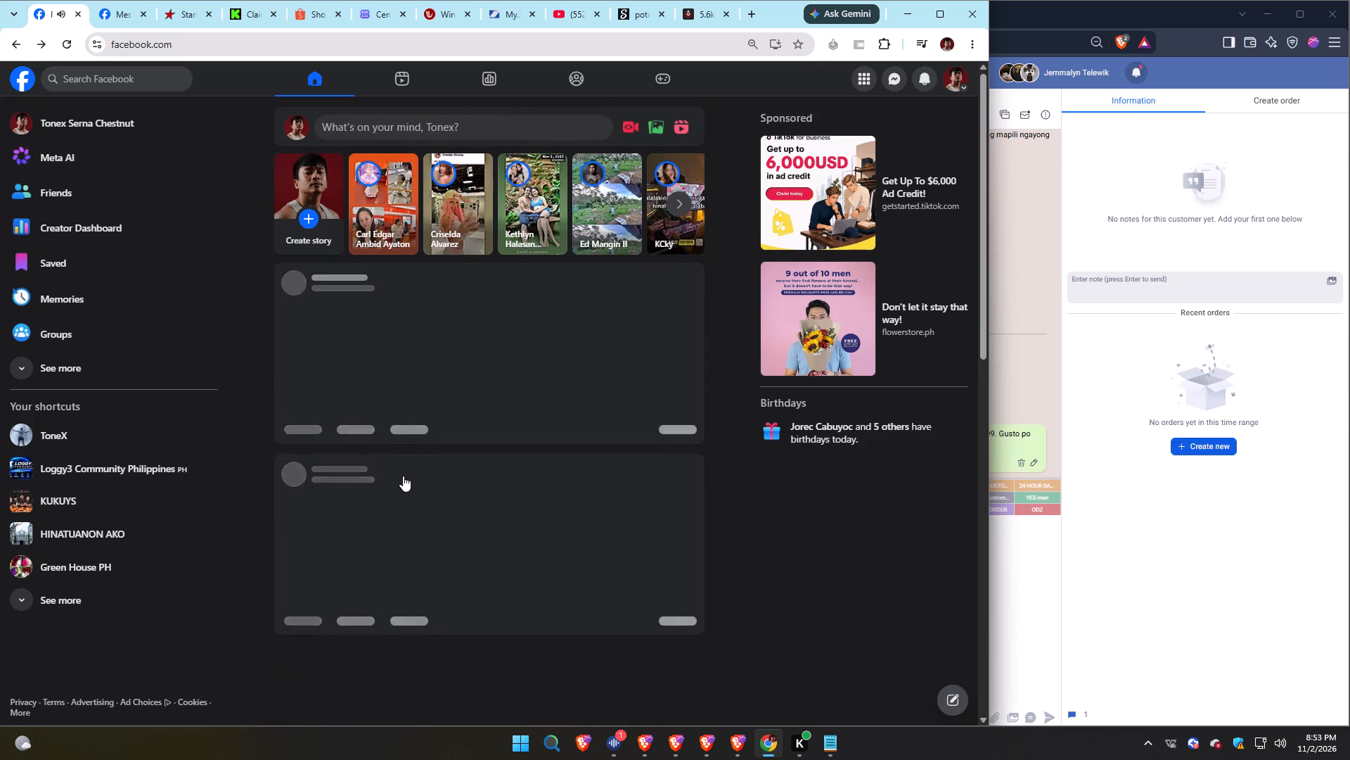
pyautogui.scroll(-4, 600, 496)
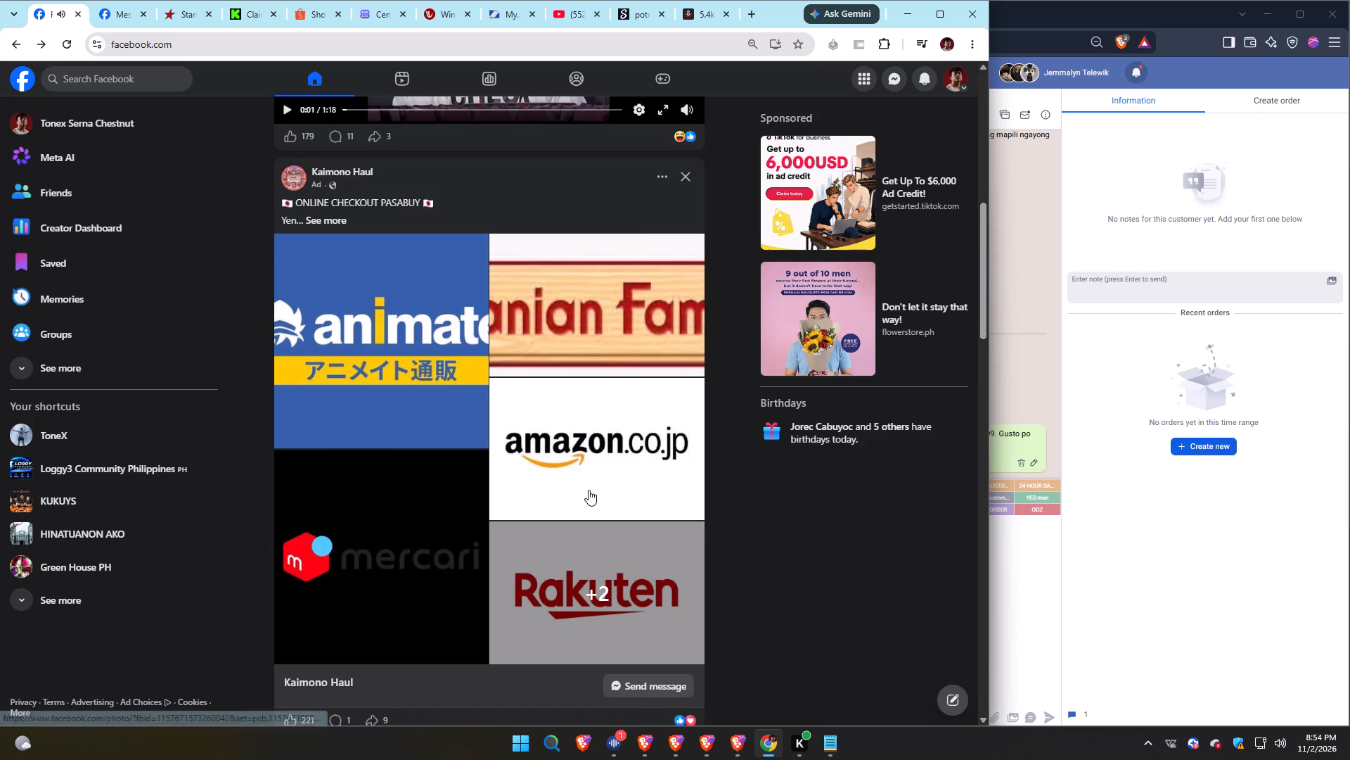